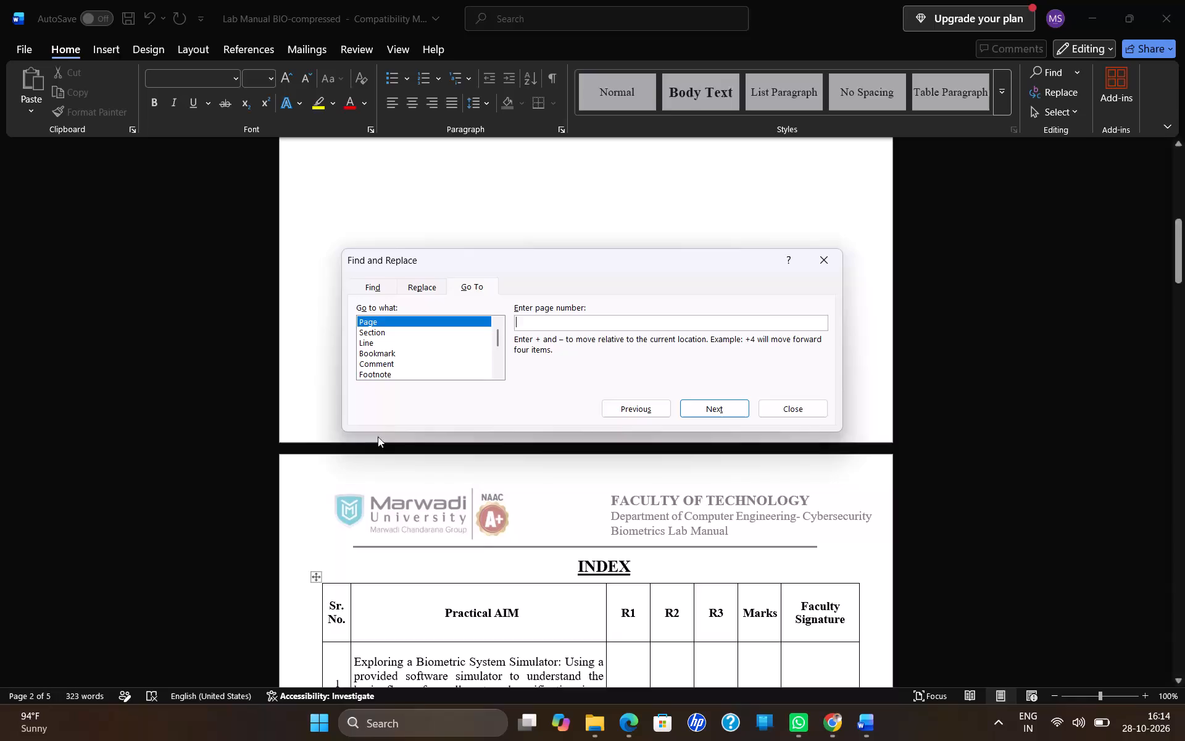
Replace the "Enrollment no" placeholder text in the Section 1 footer with the student's enrollment number.
left_click(831, 261)
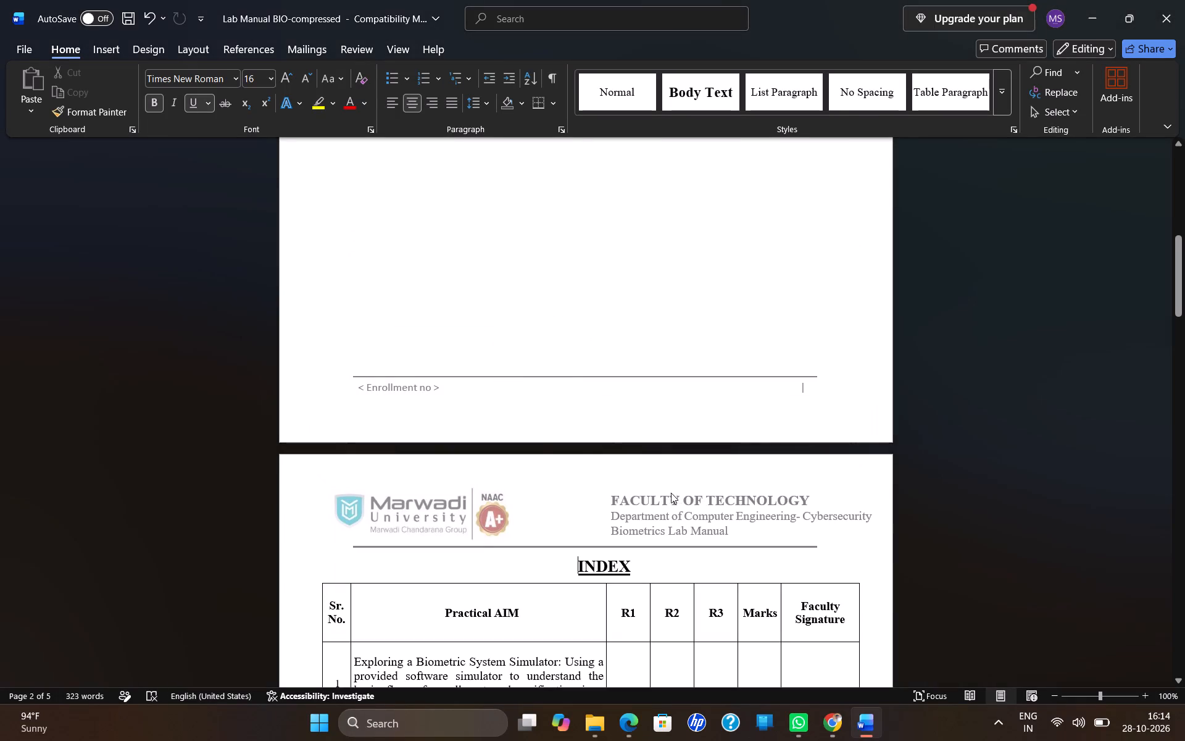
scroll(536, 437, "up", 2)
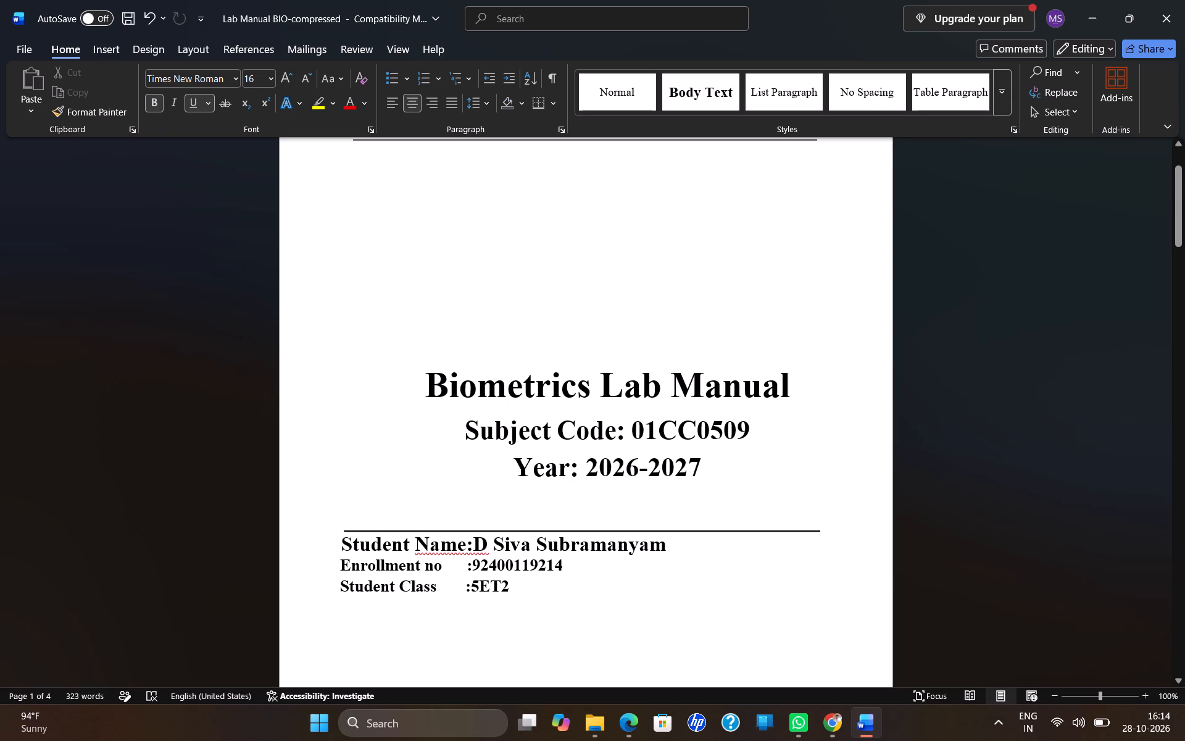
scroll(546, 595, "down", 4)
scroll(546, 595, "up", 1)
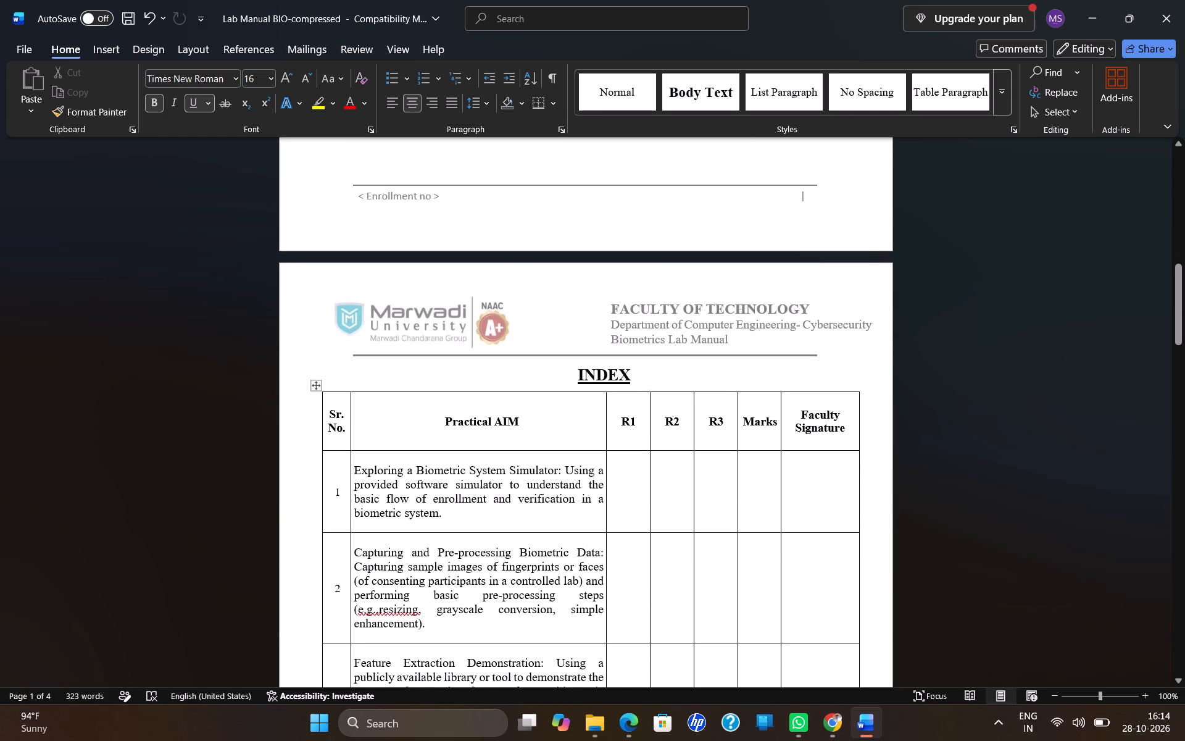
scroll(441, 132, "down", 1)
scroll(439, 135, "up", 1)
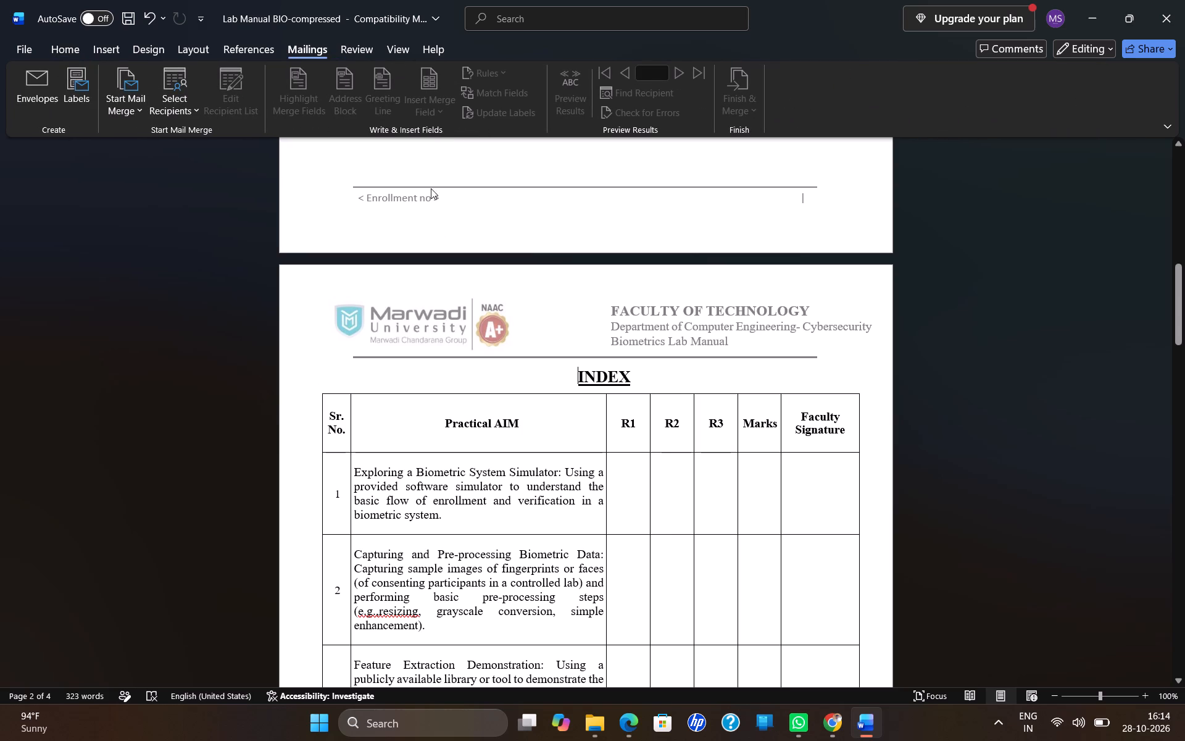
double_click(430, 194)
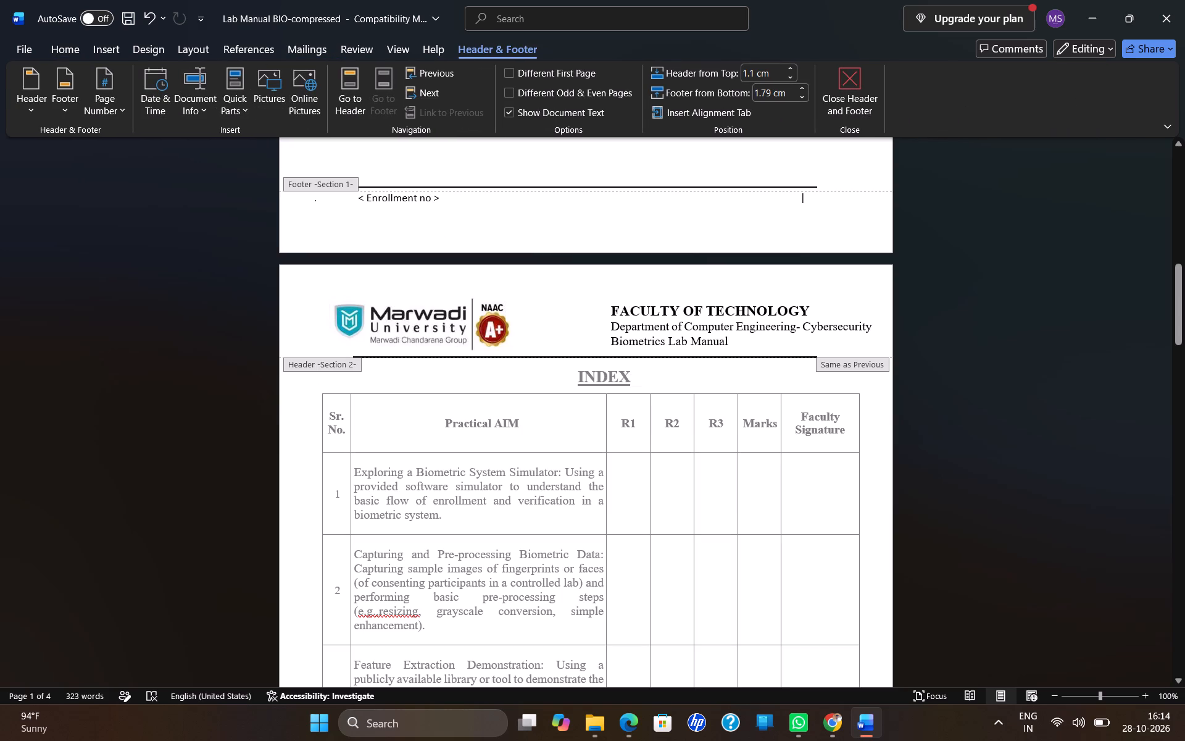
left_click(430, 198)
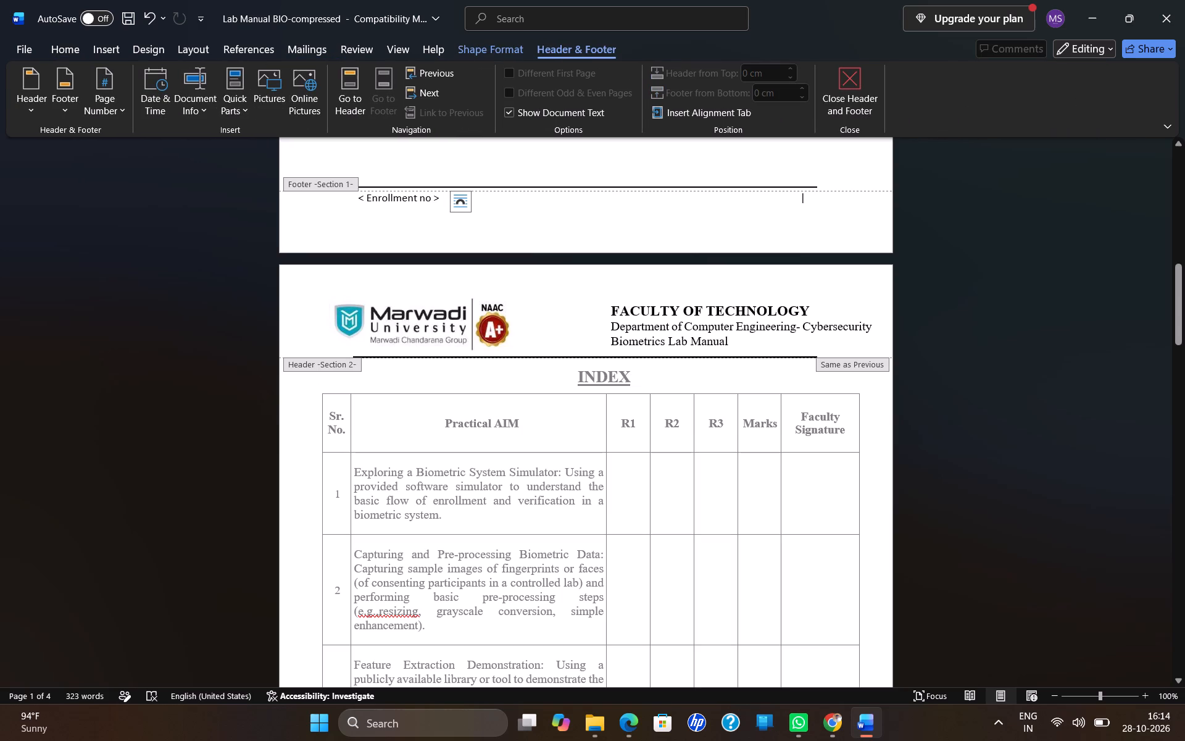
key("BackSpace")
key("BackSpace")
key("BackSpace")
key("BackSpace")
key("BackSpace")
key("BackSpace")
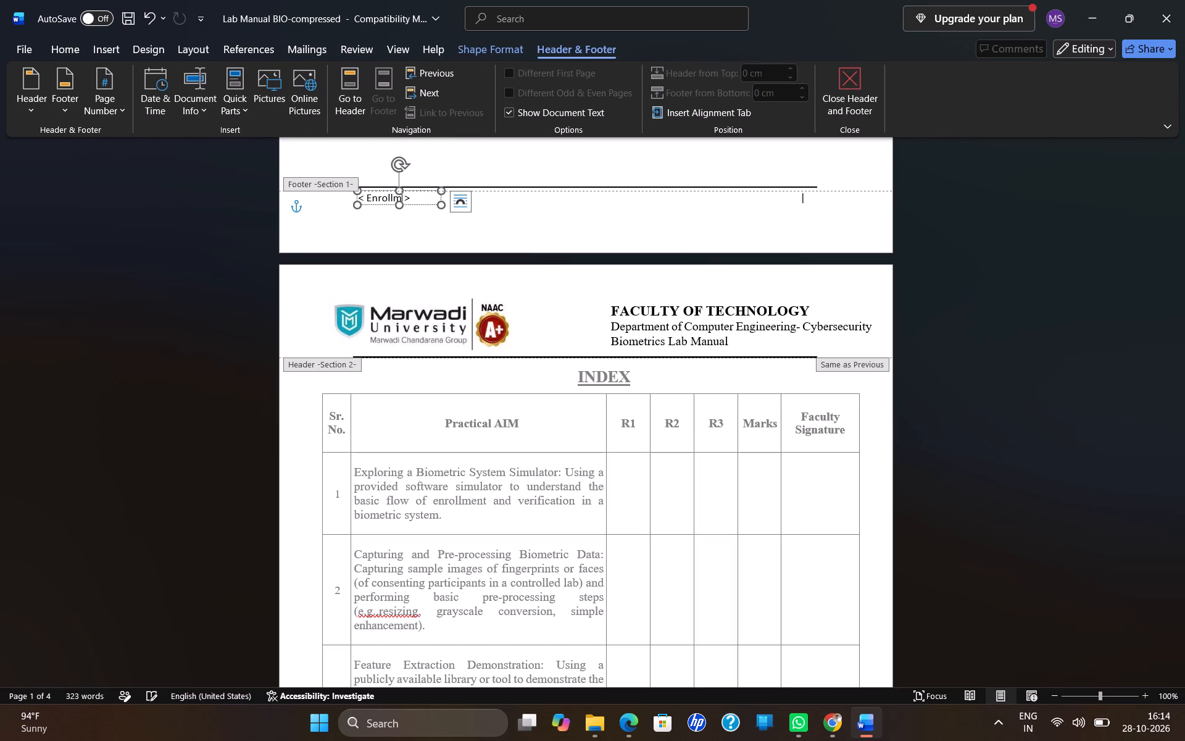
key("BackSpace")
key("BackSpace")
key("BackSpace")
key("BackSpace")
key("BackSpace")
key("BackSpace")
key("BackSpace")
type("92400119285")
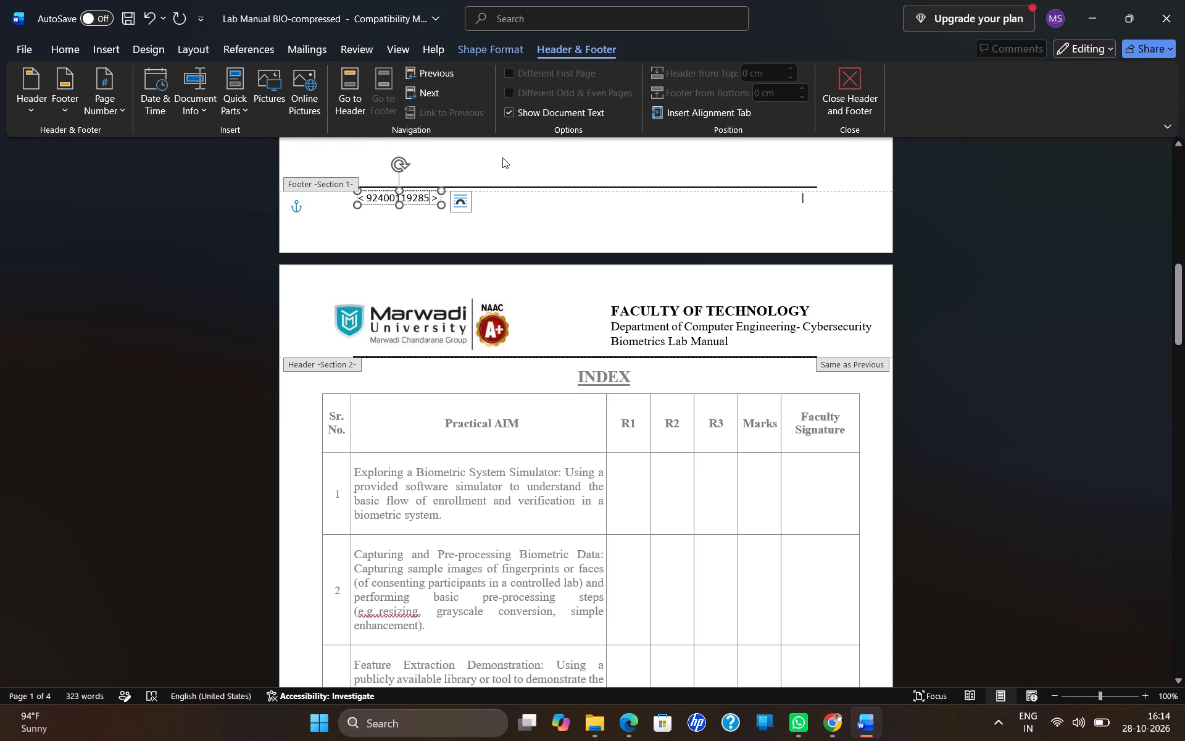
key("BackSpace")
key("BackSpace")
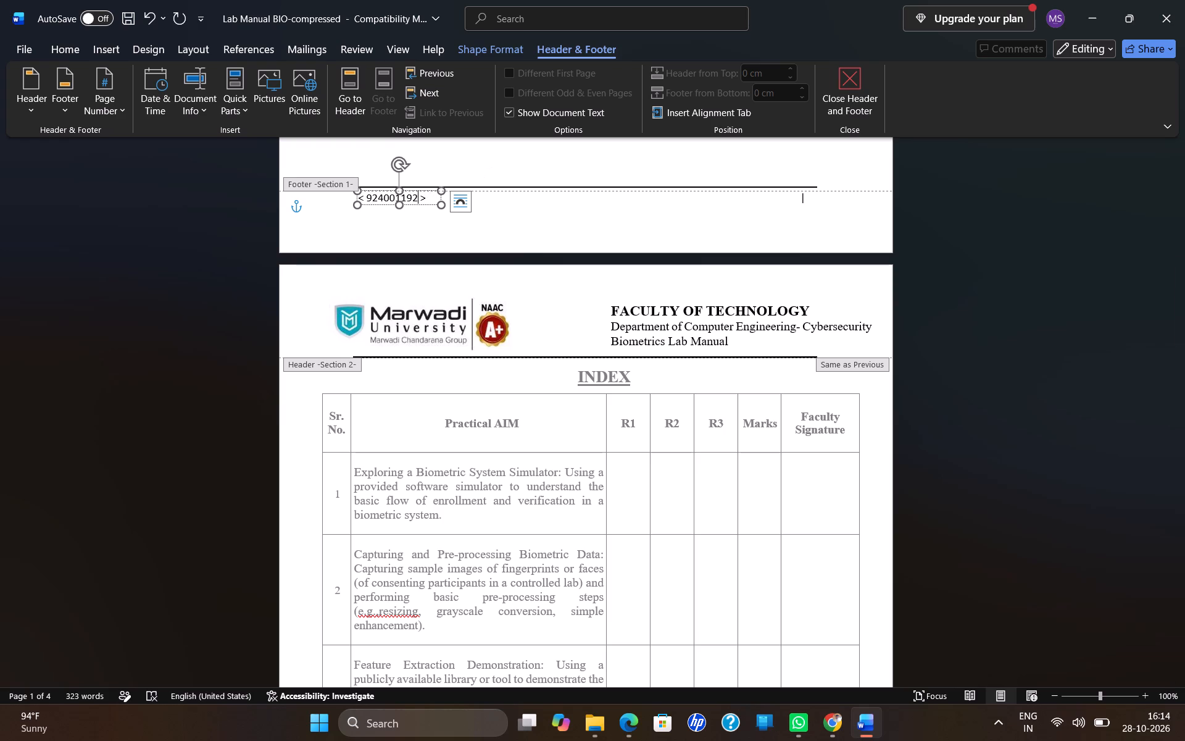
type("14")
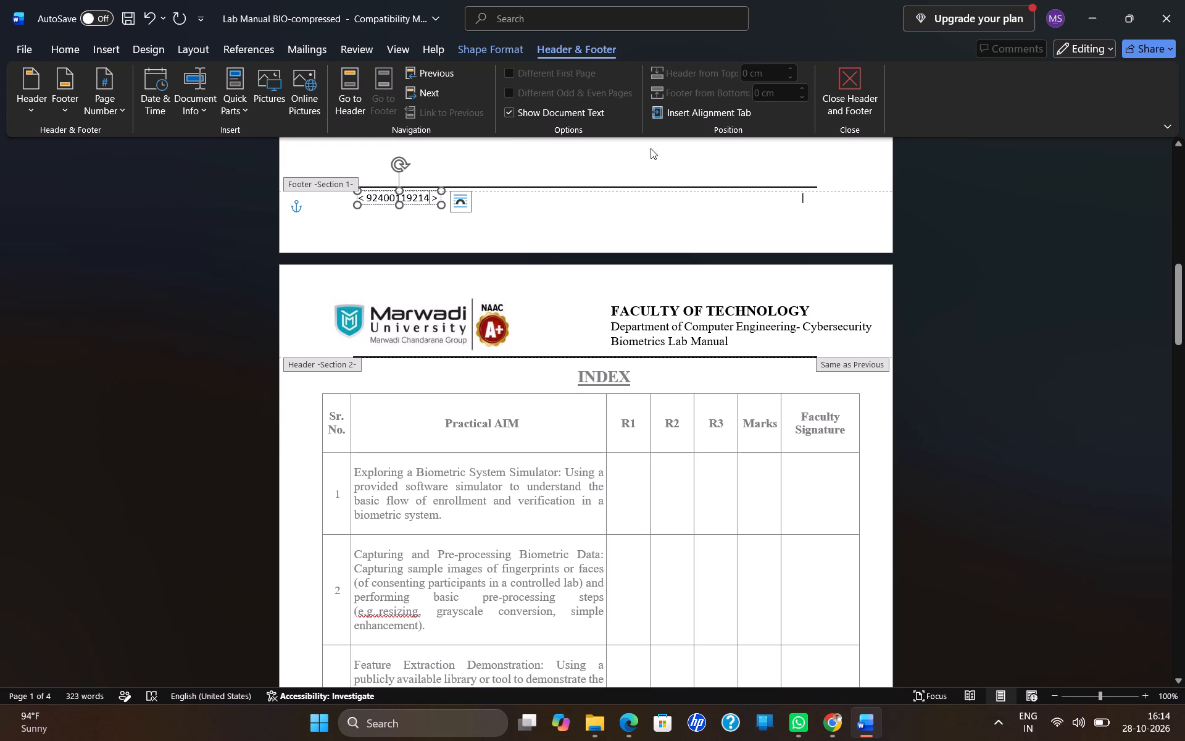
Remove the angle brackets and extra spaces around the enrollment number in the Section 1 footer, and leave footer editing.
left_click(806, 196)
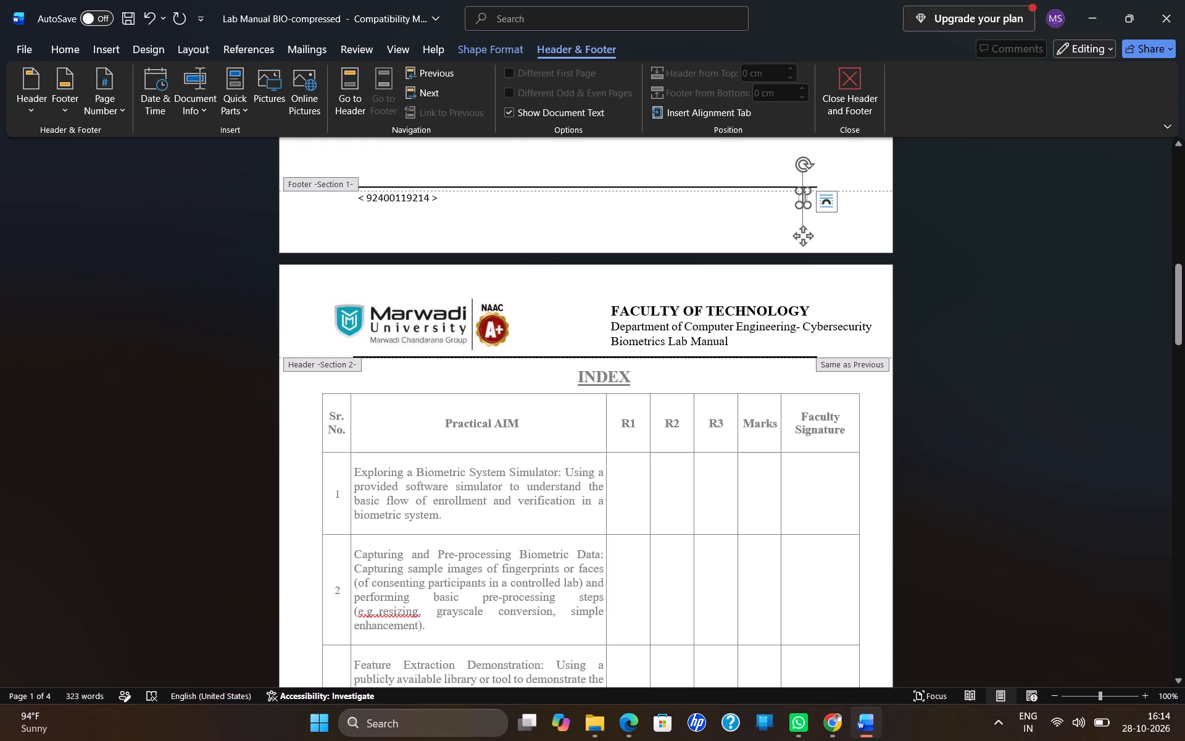
left_click(439, 199)
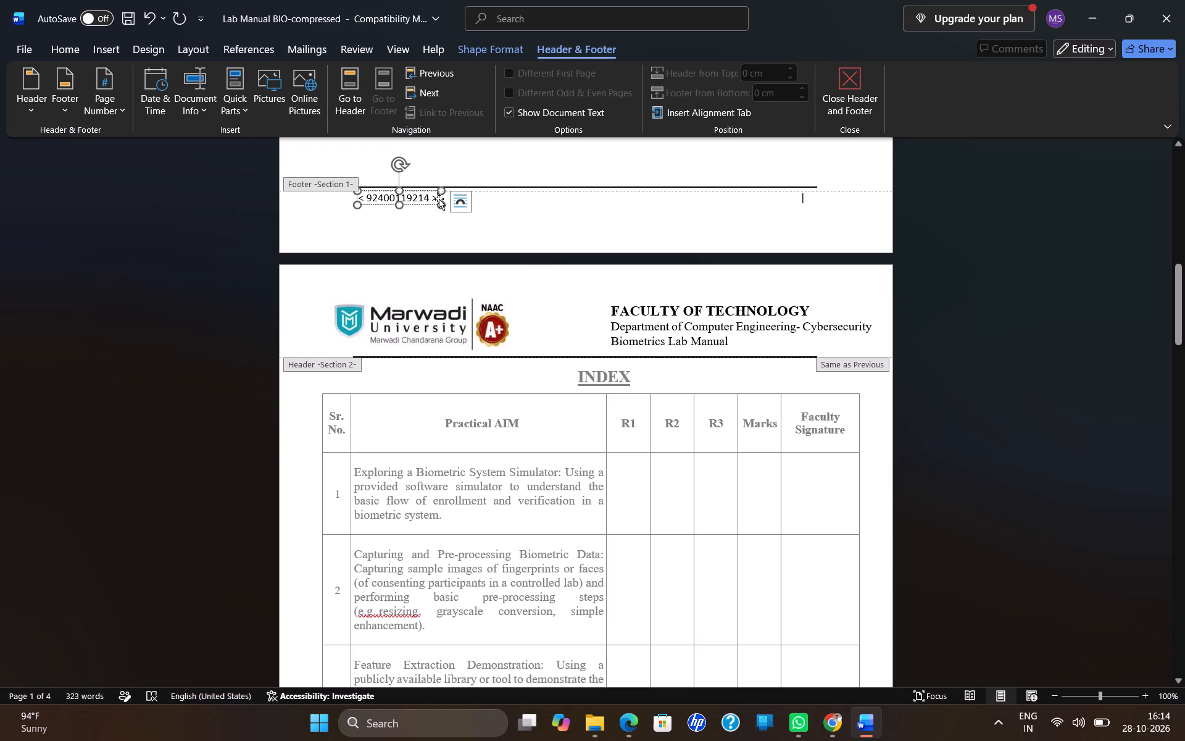
key("BackSpace")
key("Left")
key("Left")
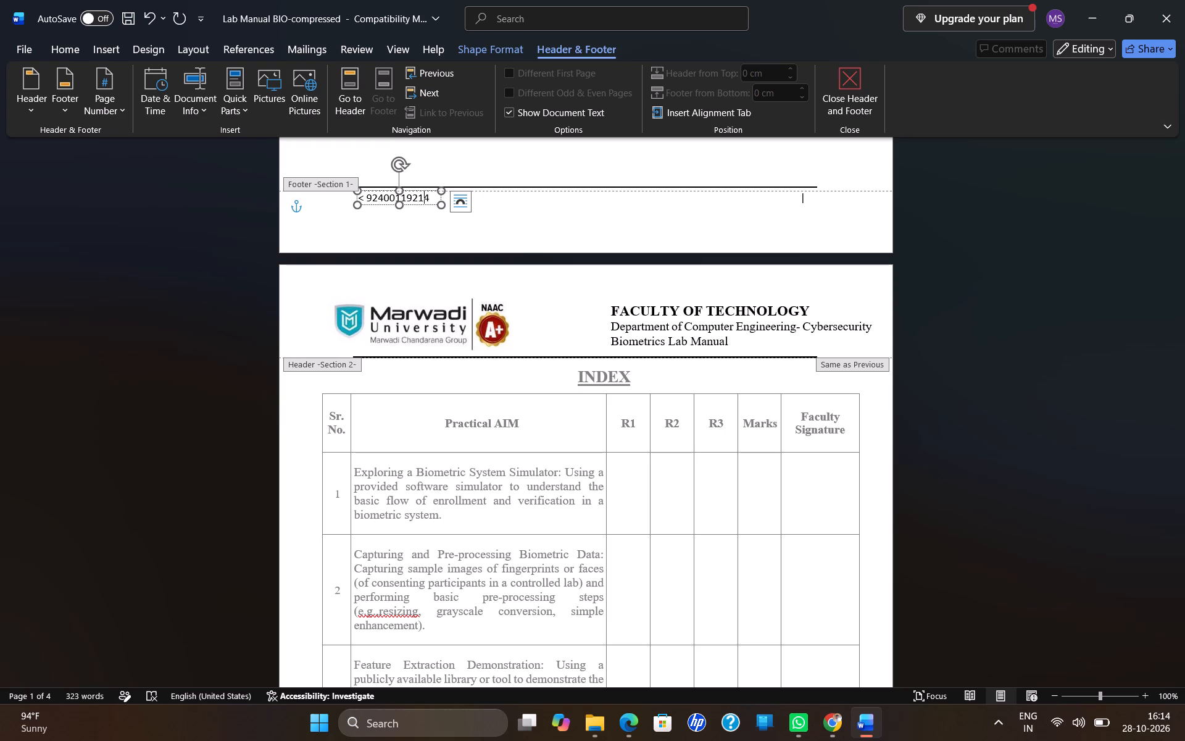
key("Left")
key("Left")
key("Left")
key("Left")
key("Left")
key("Left")
key("Left")
key("Left")
key("Left")
key("Left")
key("BackSpace")
key("BackSpace")
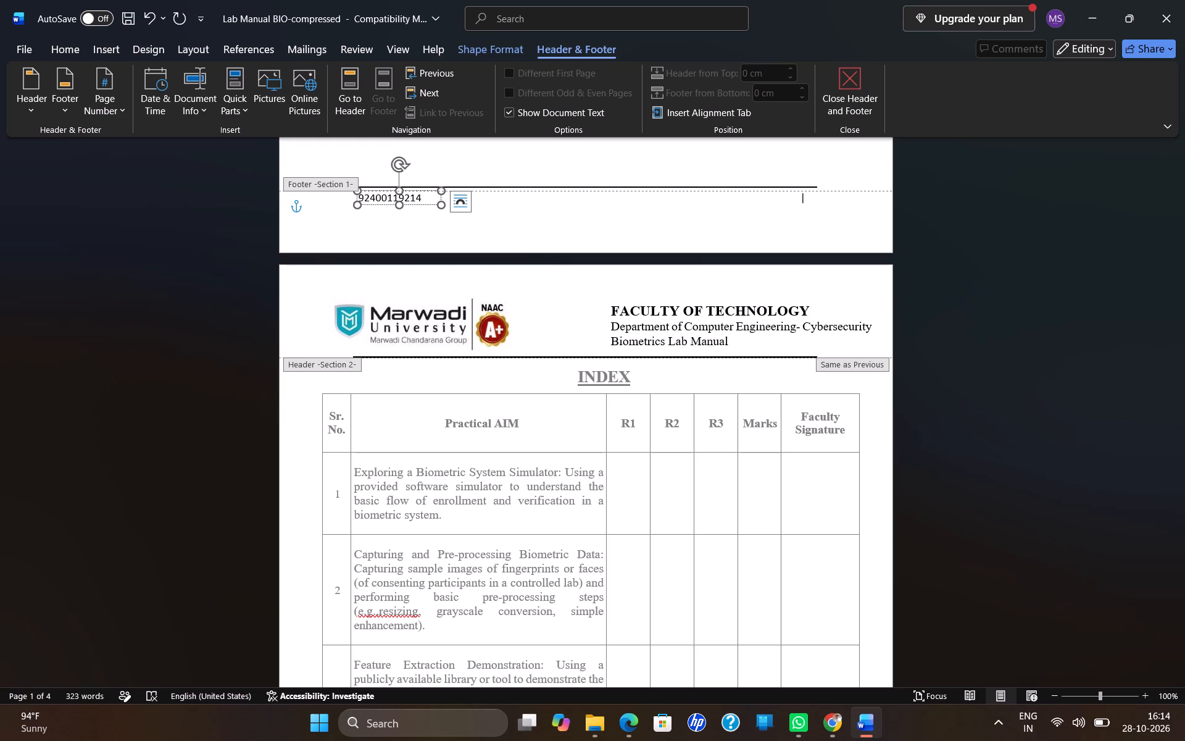
double_click(507, 164)
Delete the "Practical 1" heading and its AIM paragraph, including the leftover full stop, from the last page.
scroll(509, 159, "down", 6)
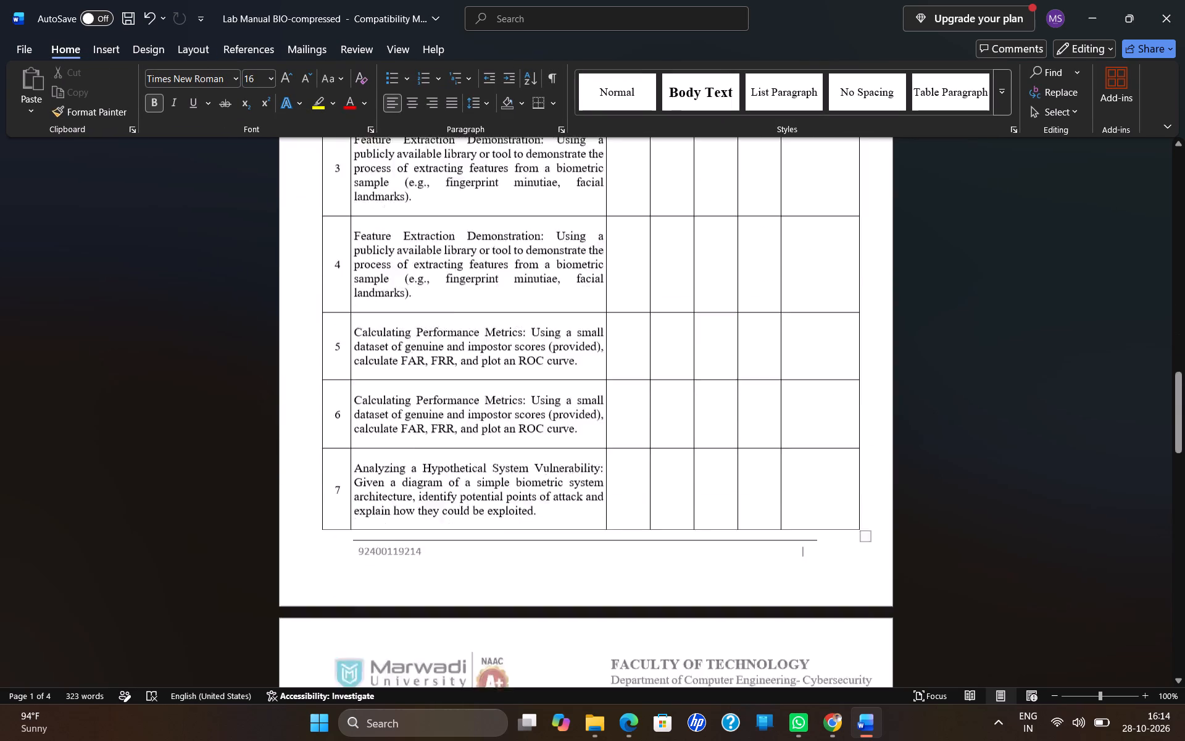
scroll(509, 159, "down", 6)
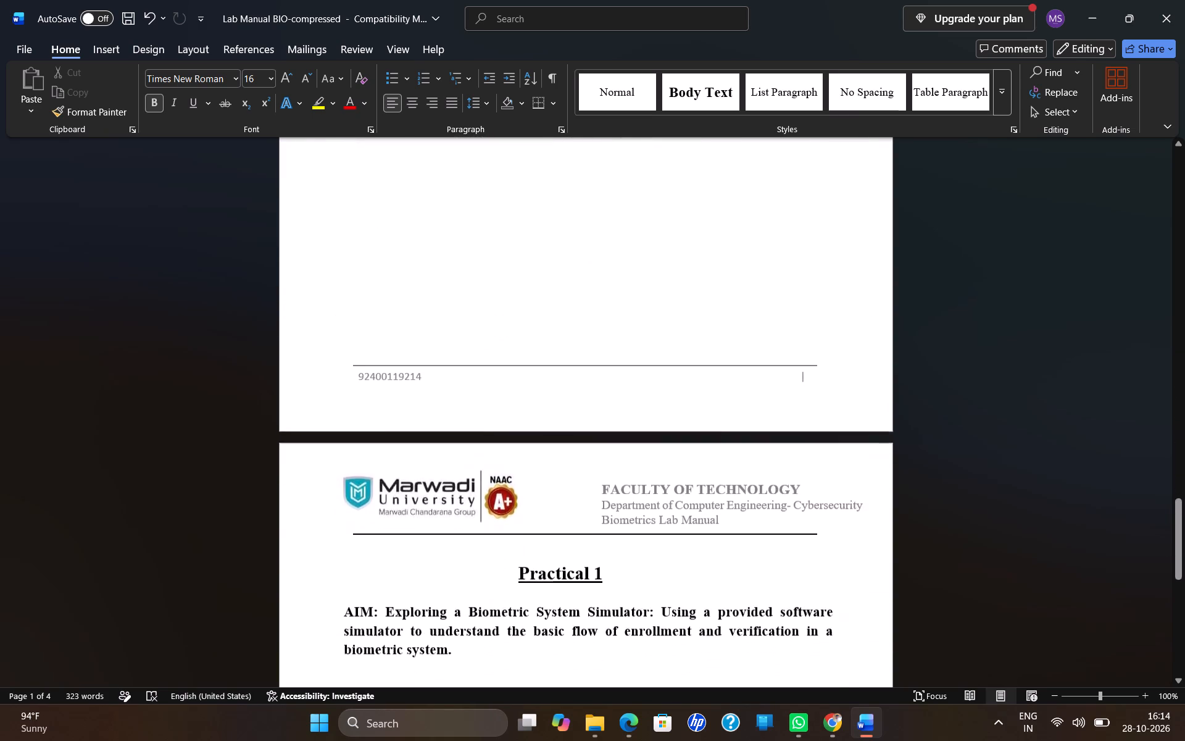
scroll(509, 159, "down", 7)
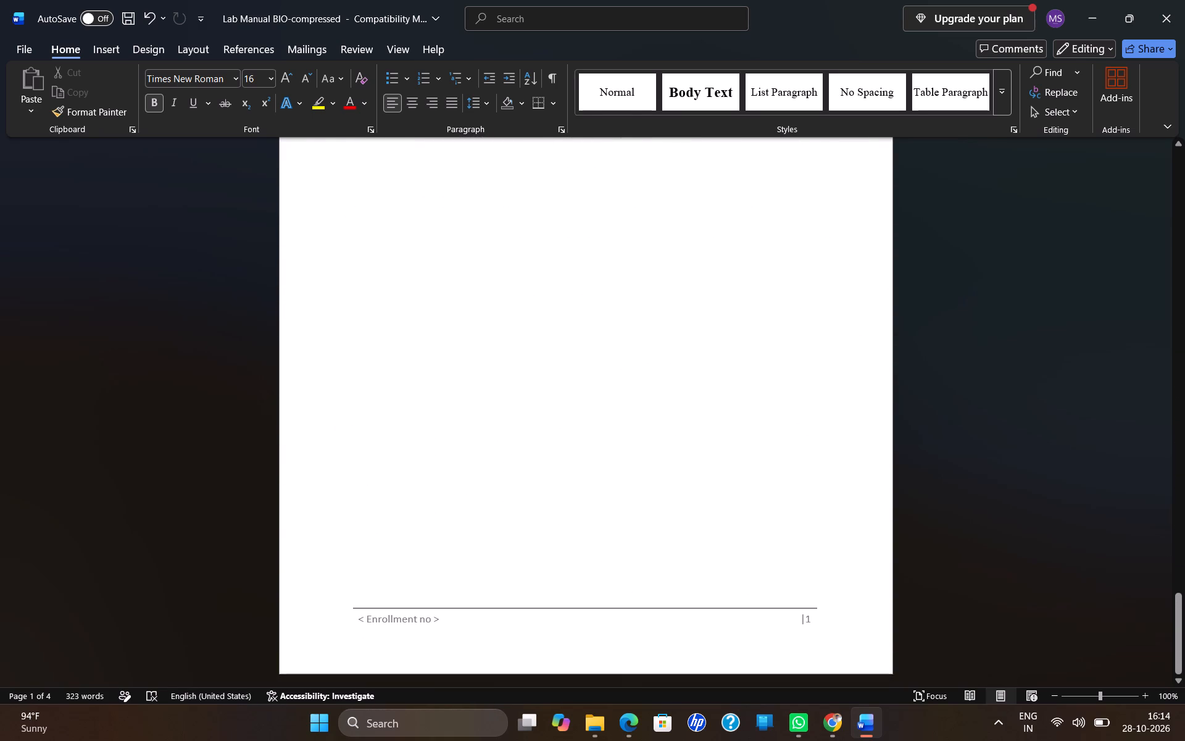
scroll(509, 159, "down", 1)
scroll(509, 159, "up", 3)
left_click_drag(335, 484, 446, 687)
key("BackSpace")
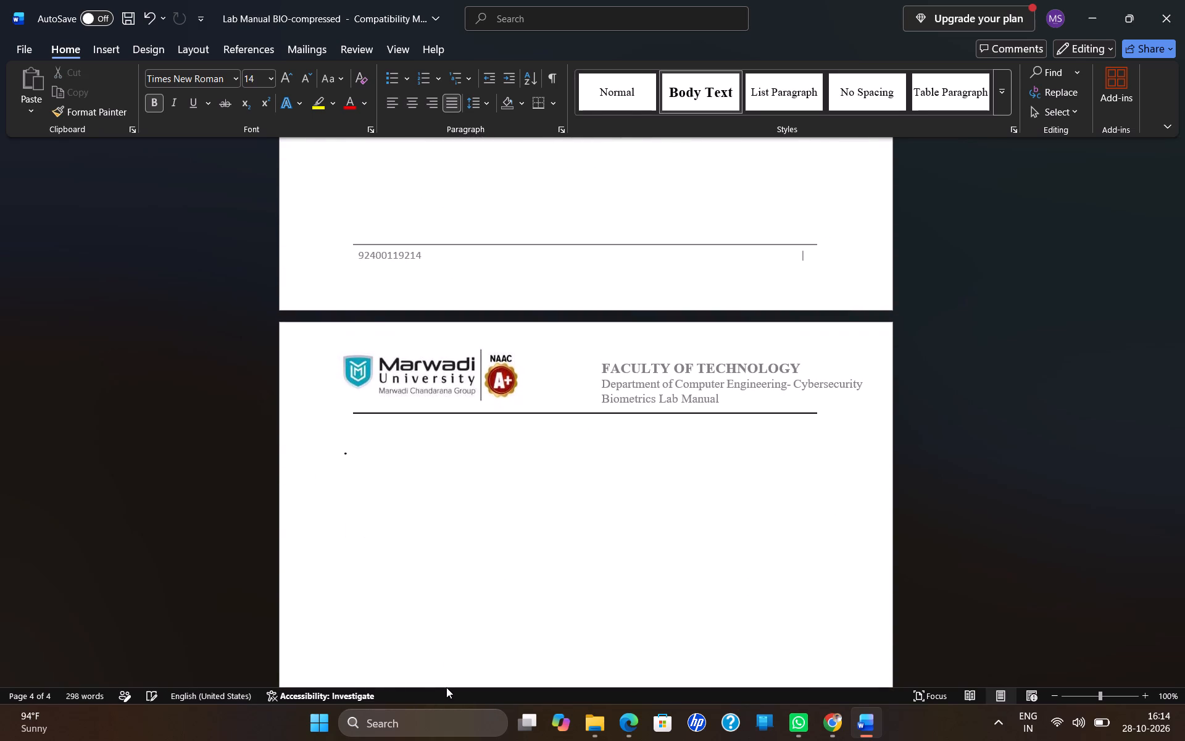
key("shift+Down")
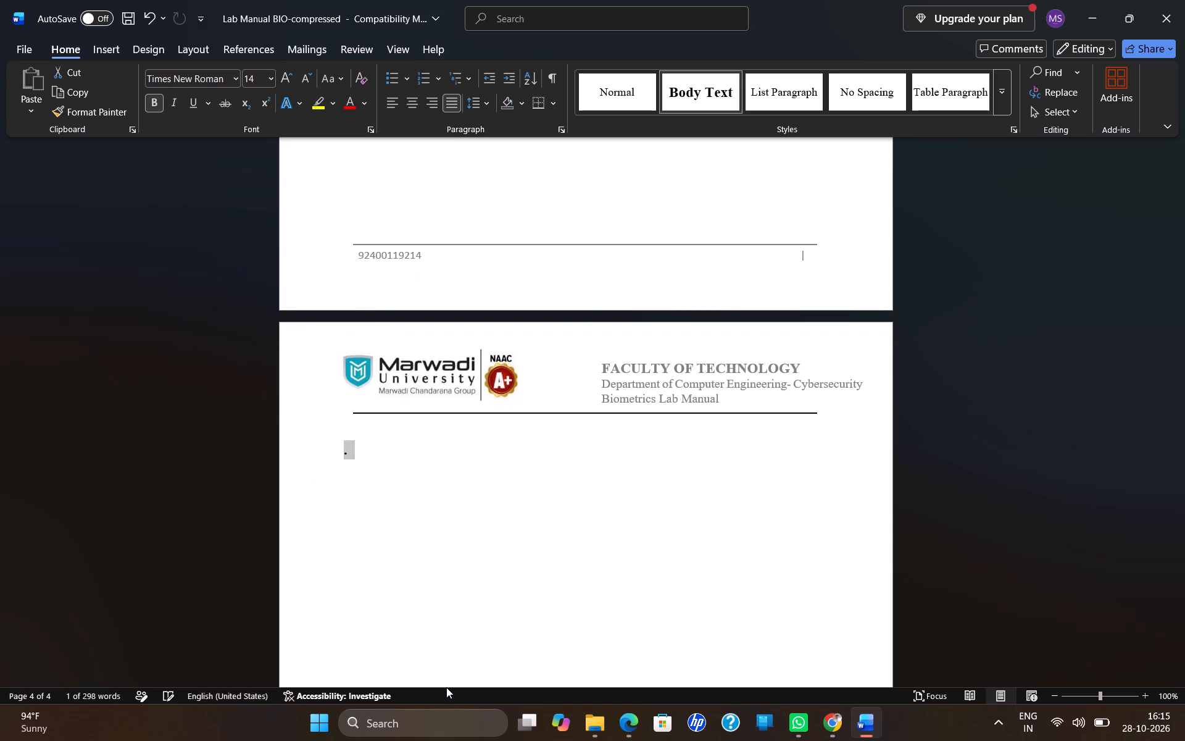
key("BackSpace")
key("BackSpace")
key("BackSpace")
key("BackSpace")
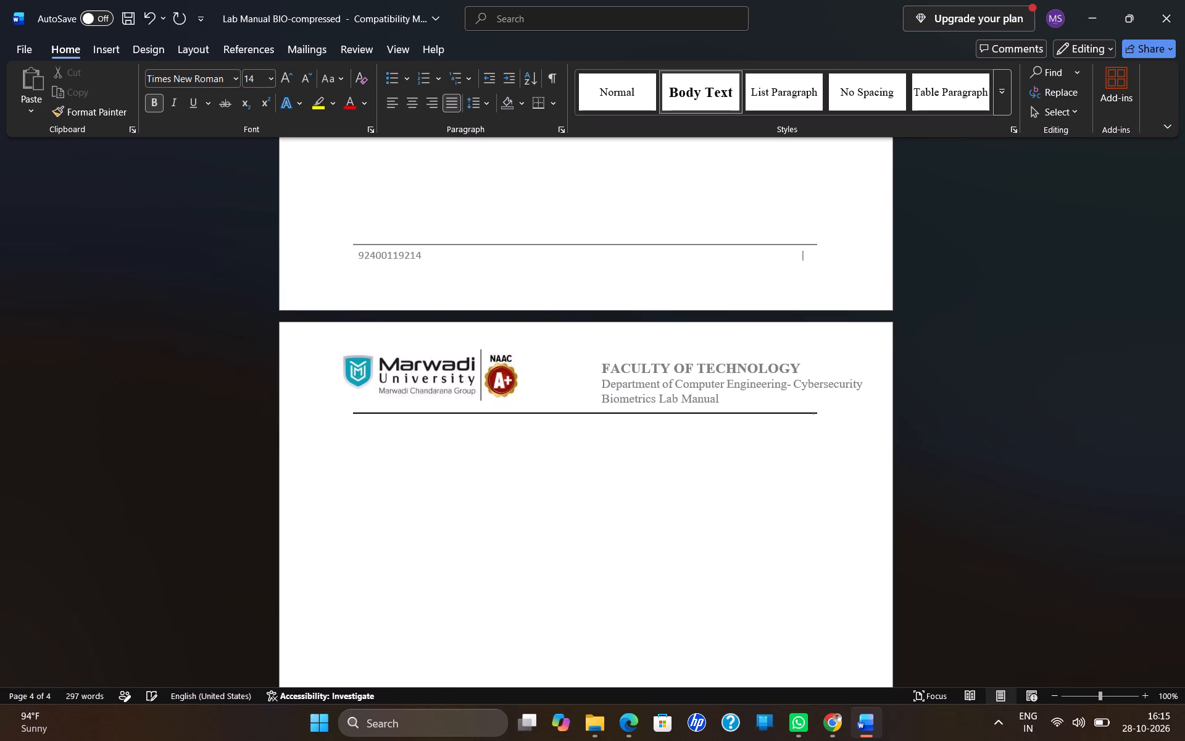
Try to set the insertion point and enter digits such as 0 and 54 in the emptied body of the last page.
left_click(422, 492)
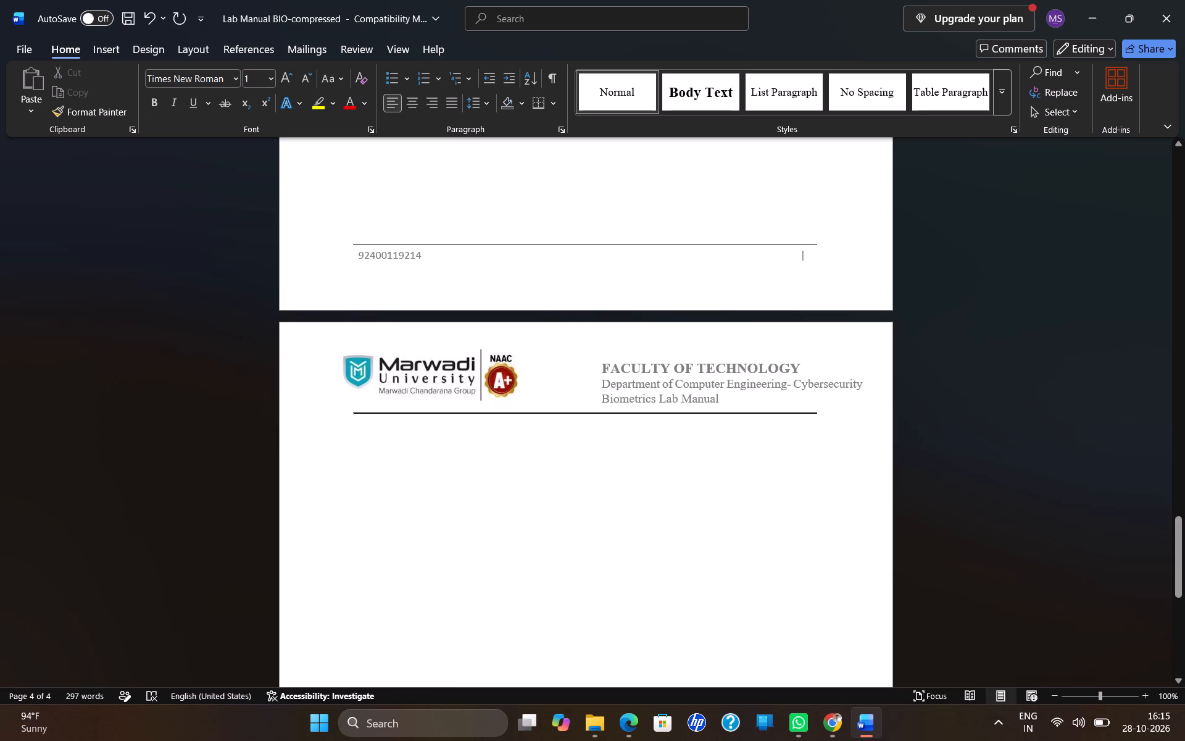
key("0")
left_click(372, 450)
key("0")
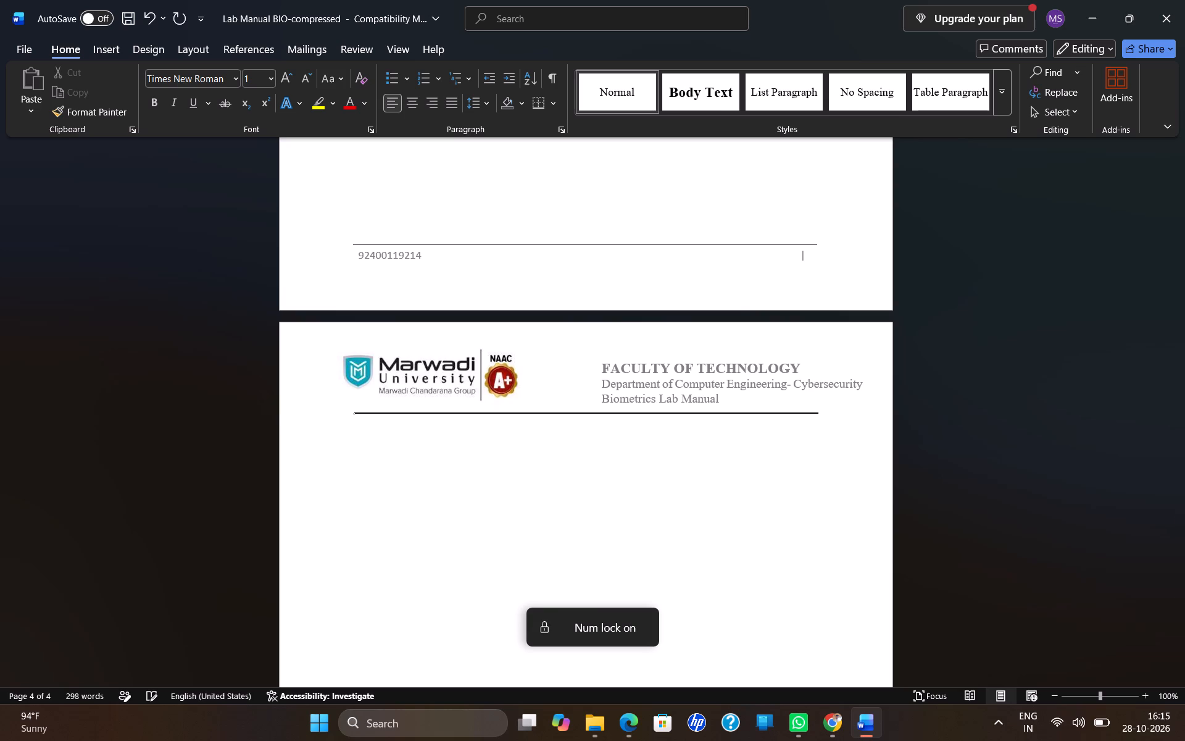
key("Left")
double_click(354, 448)
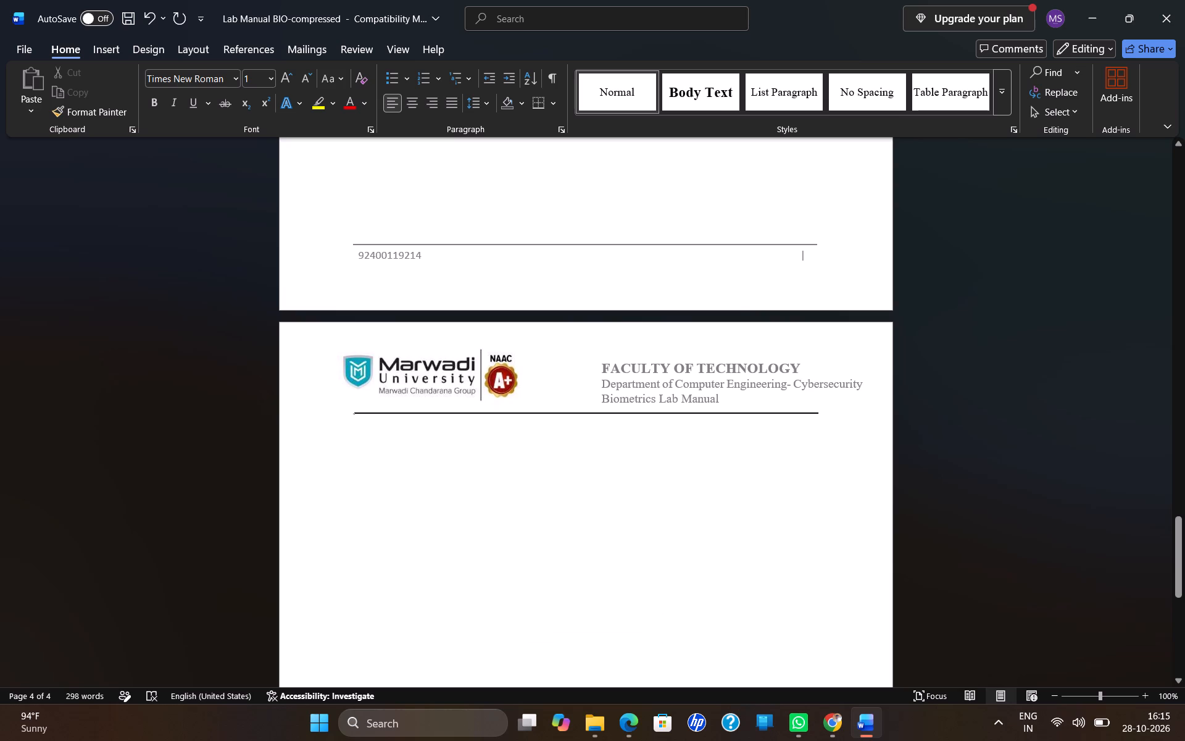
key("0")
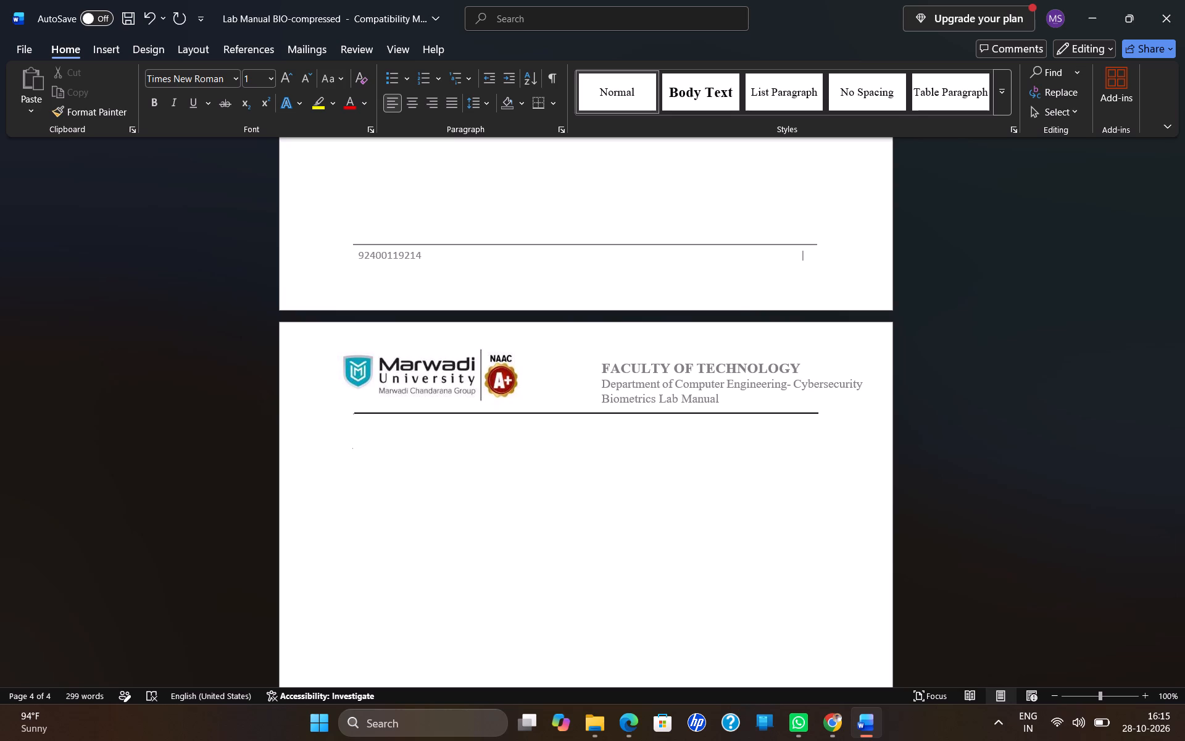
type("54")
double_click(360, 425)
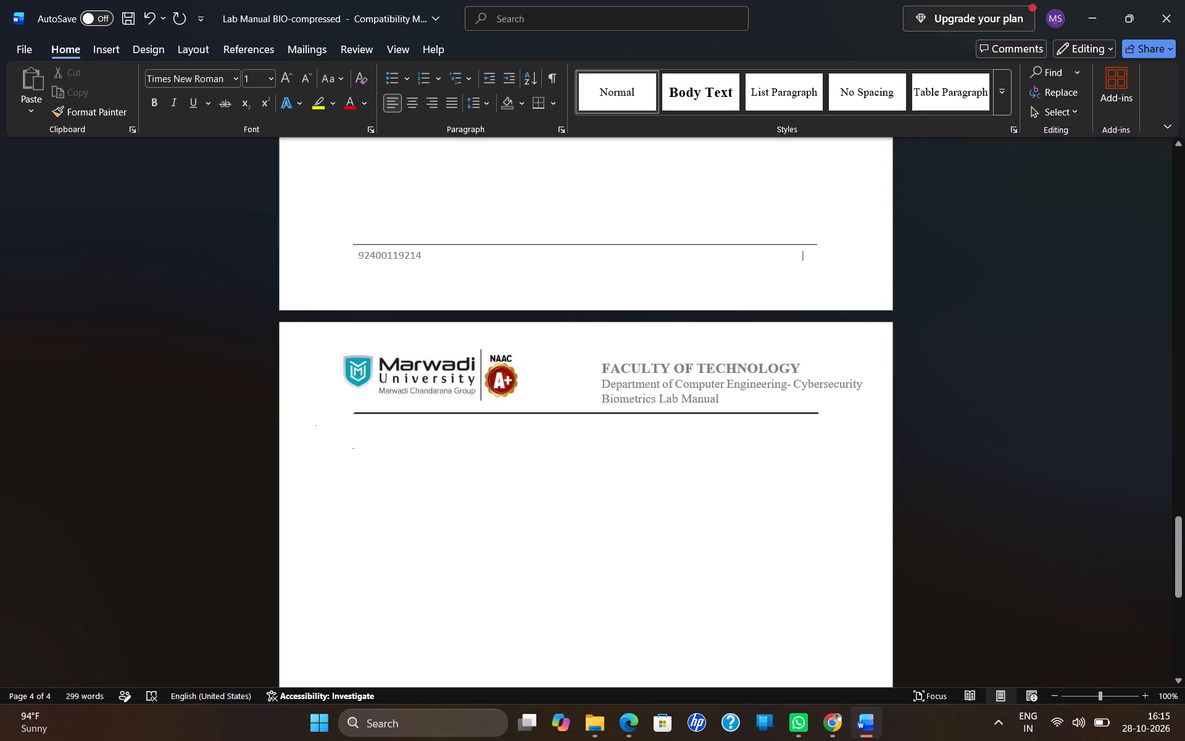
double_click(360, 425)
scroll(360, 425, "down", 3)
triple_click(360, 425)
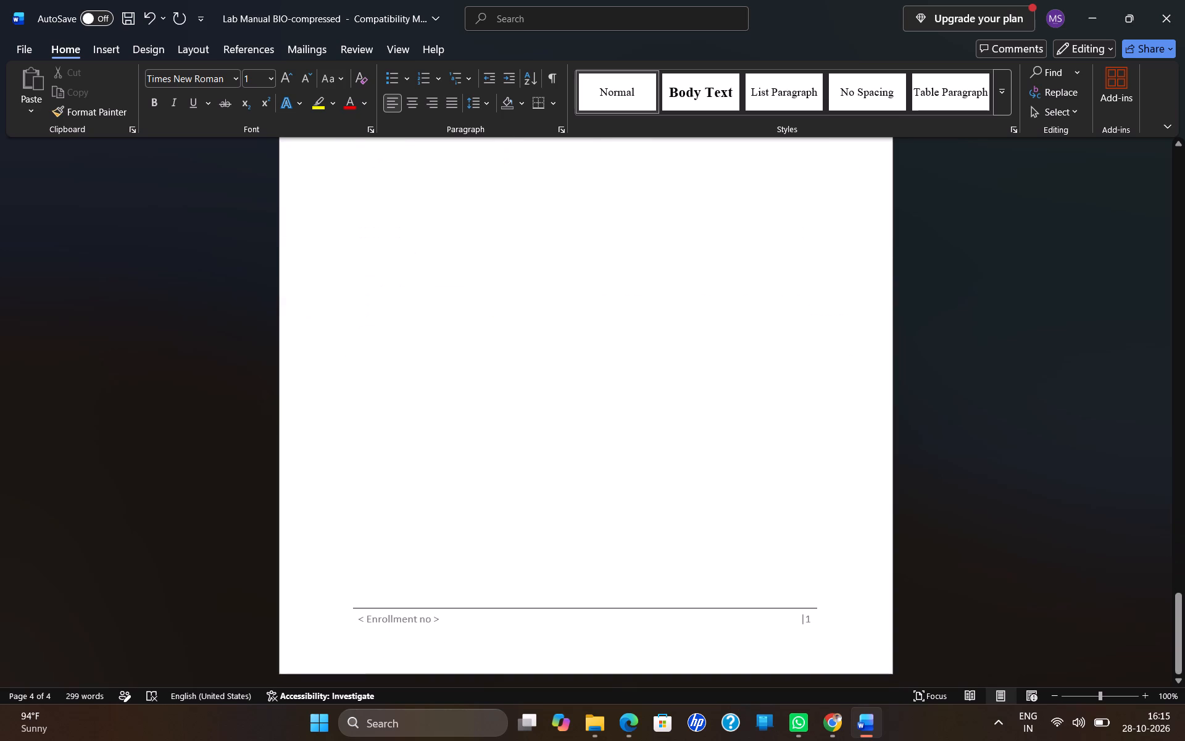
left_click(360, 425)
scroll(388, 275, "up", 1)
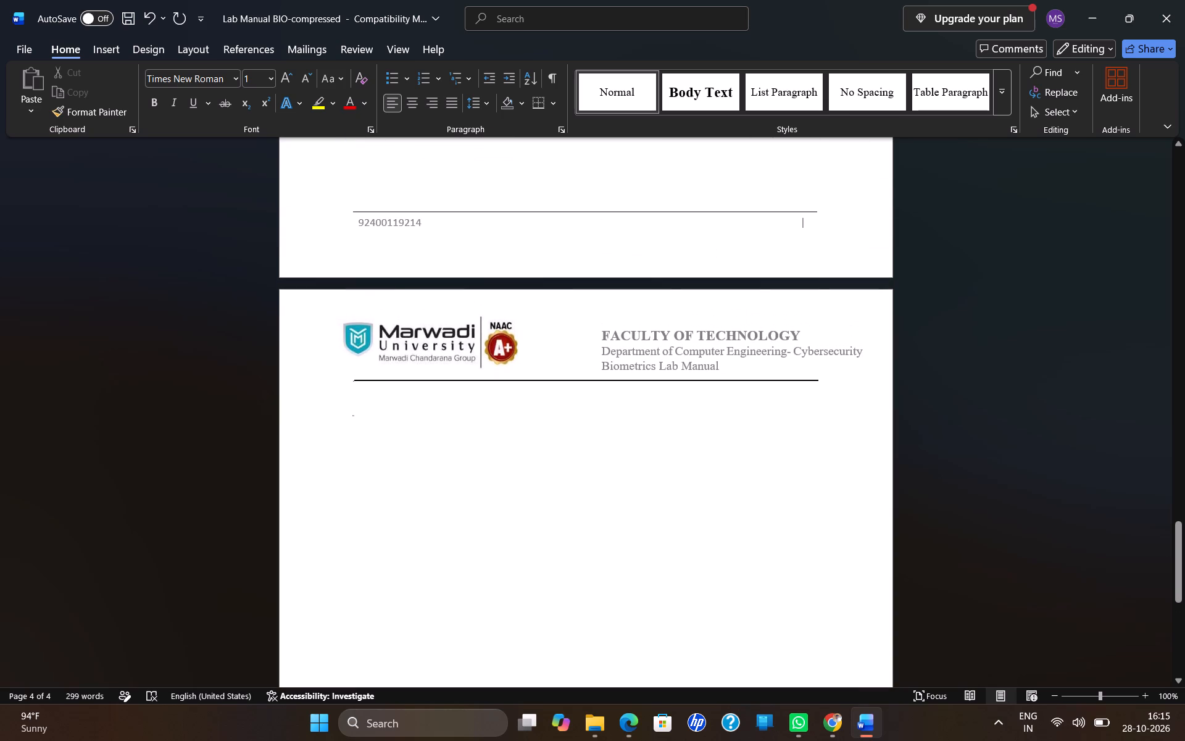
double_click(375, 396)
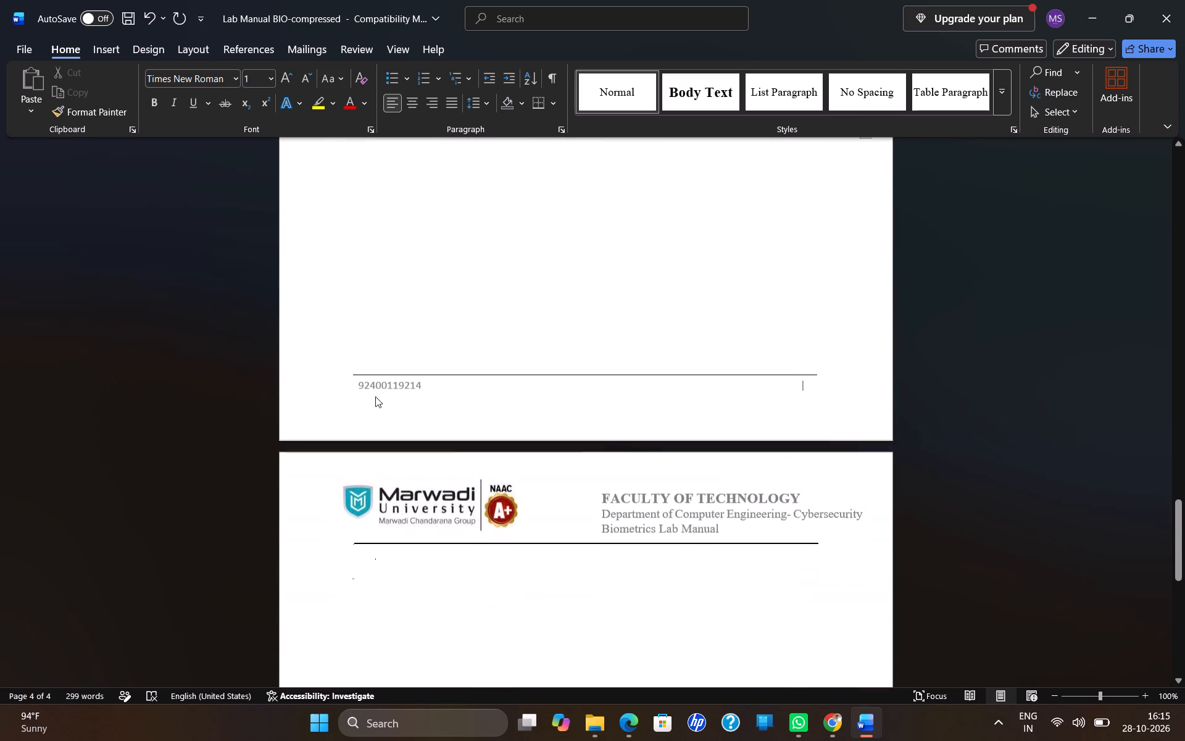
double_click(356, 524)
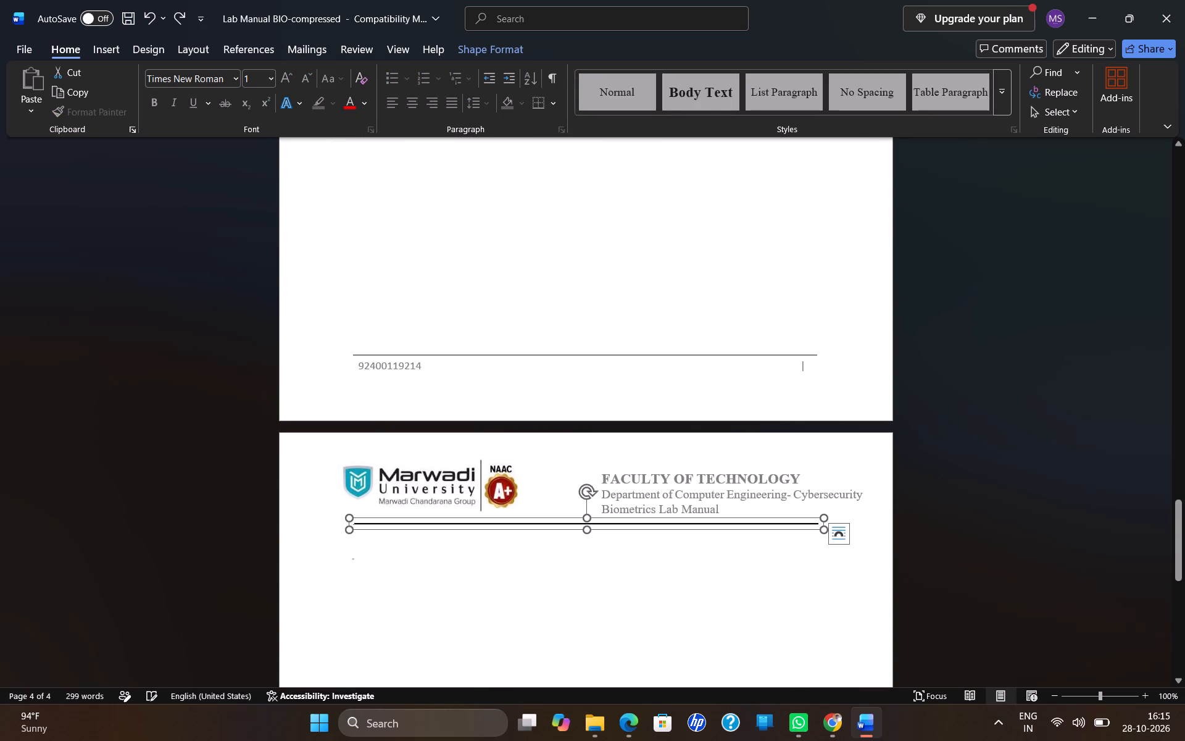
double_click(356, 558)
Look back through the index table's practical aims on the preceding pages.
scroll(348, 538, "up", 2)
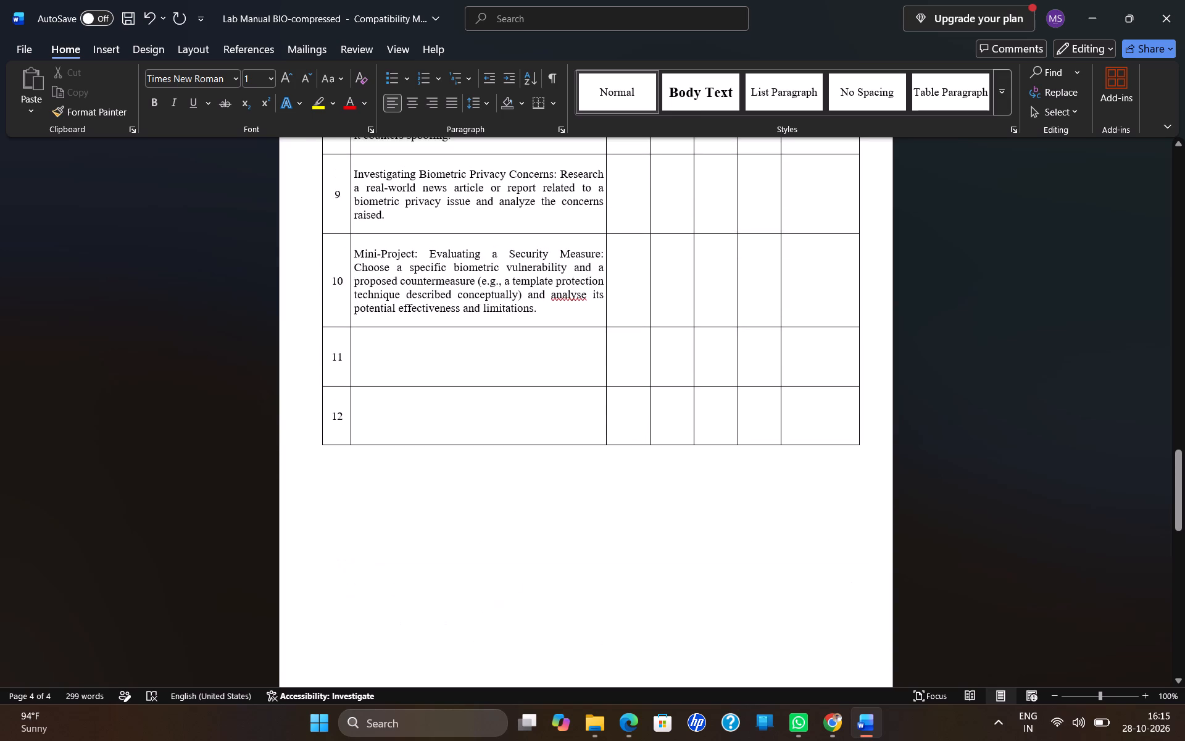
scroll(348, 538, "up", 1)
scroll(348, 538, "down", 1)
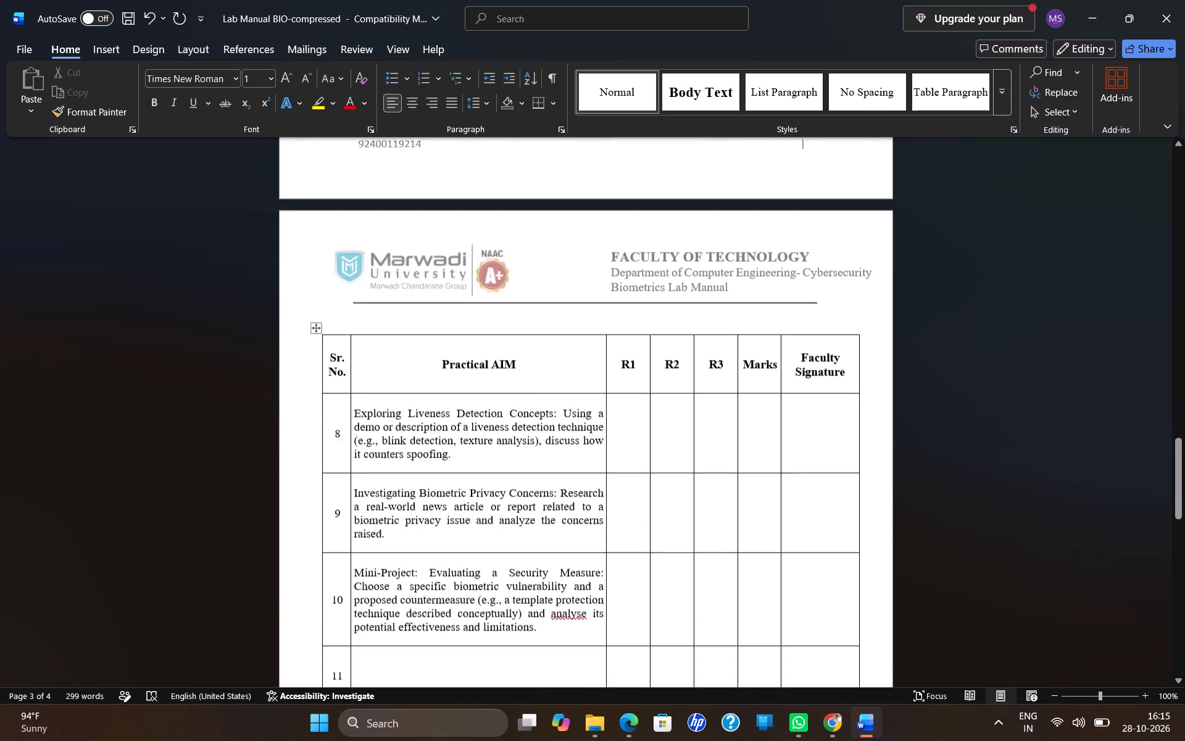
scroll(348, 538, "down", 4)
scroll(348, 538, "up", 10)
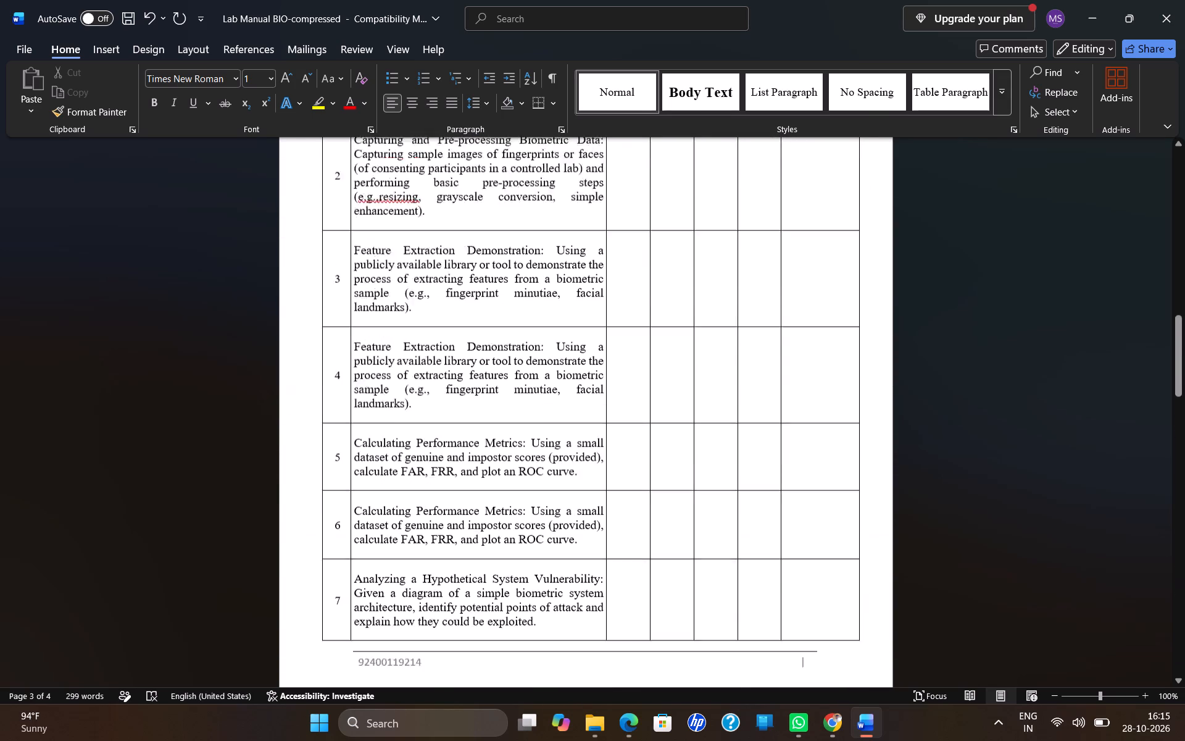
Look through the index table's practical aims down to the empty rows 11 and 12.
scroll(588, 501, "down", 3)
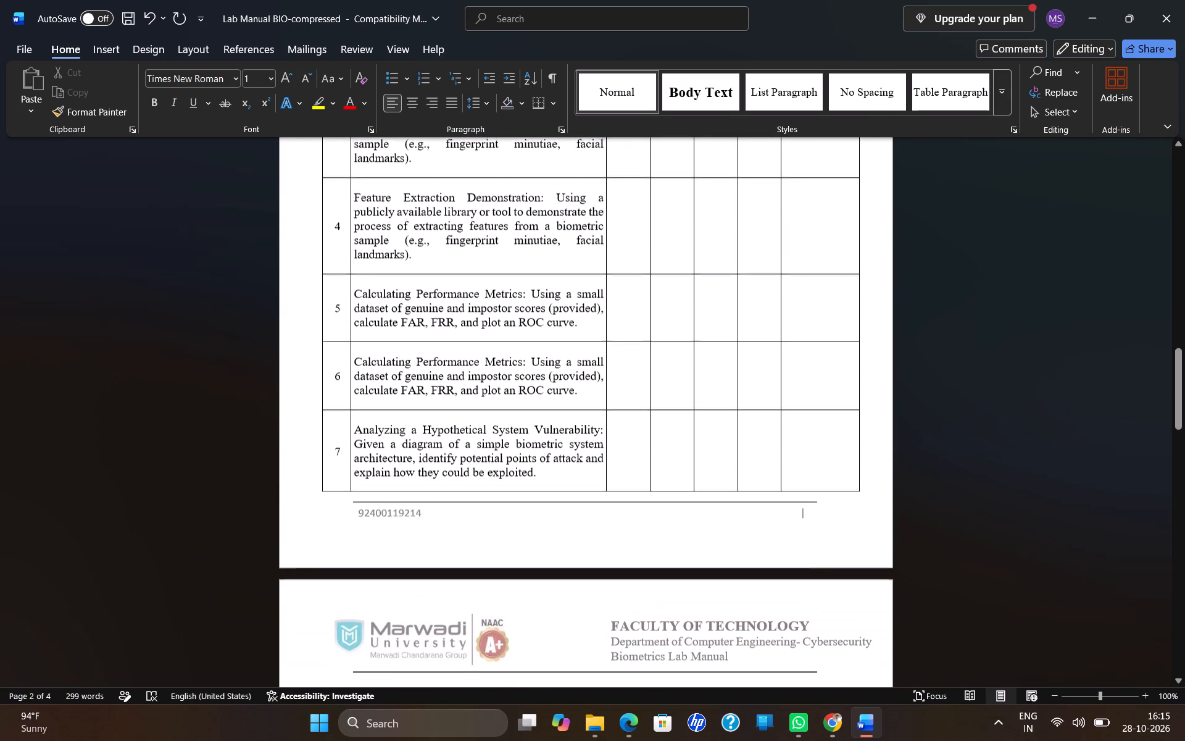
scroll(588, 501, "down", 3)
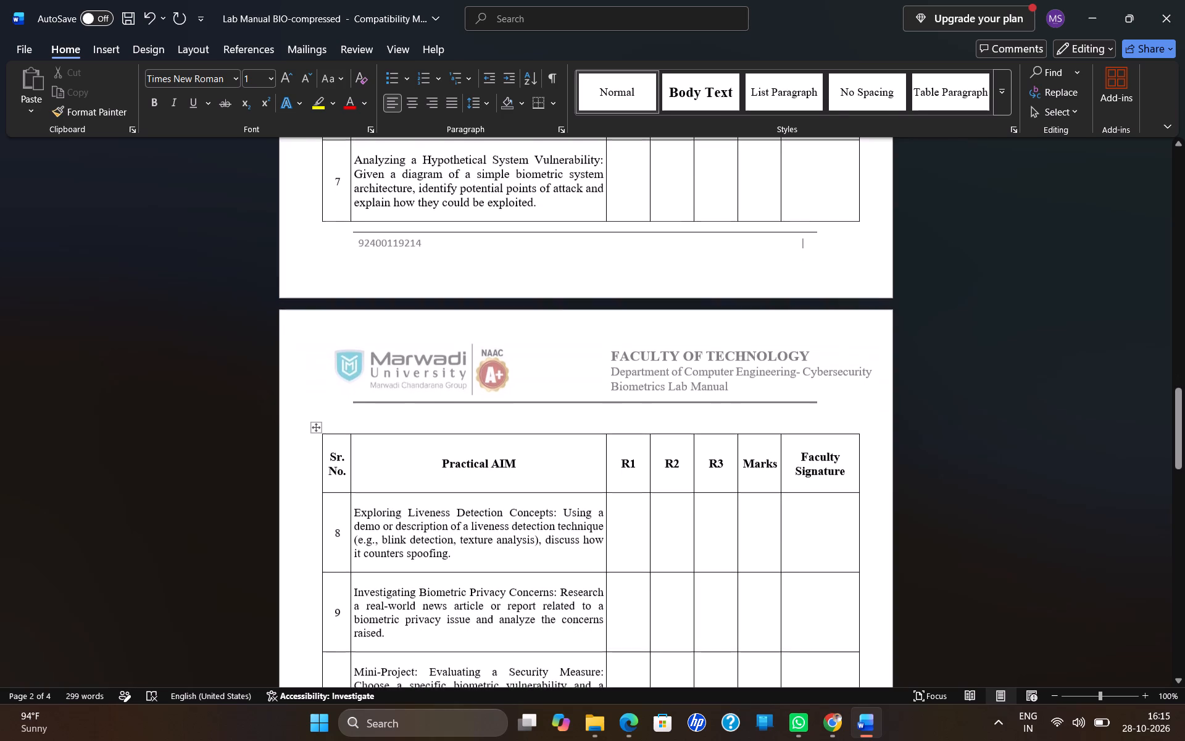
scroll(588, 501, "down", 2)
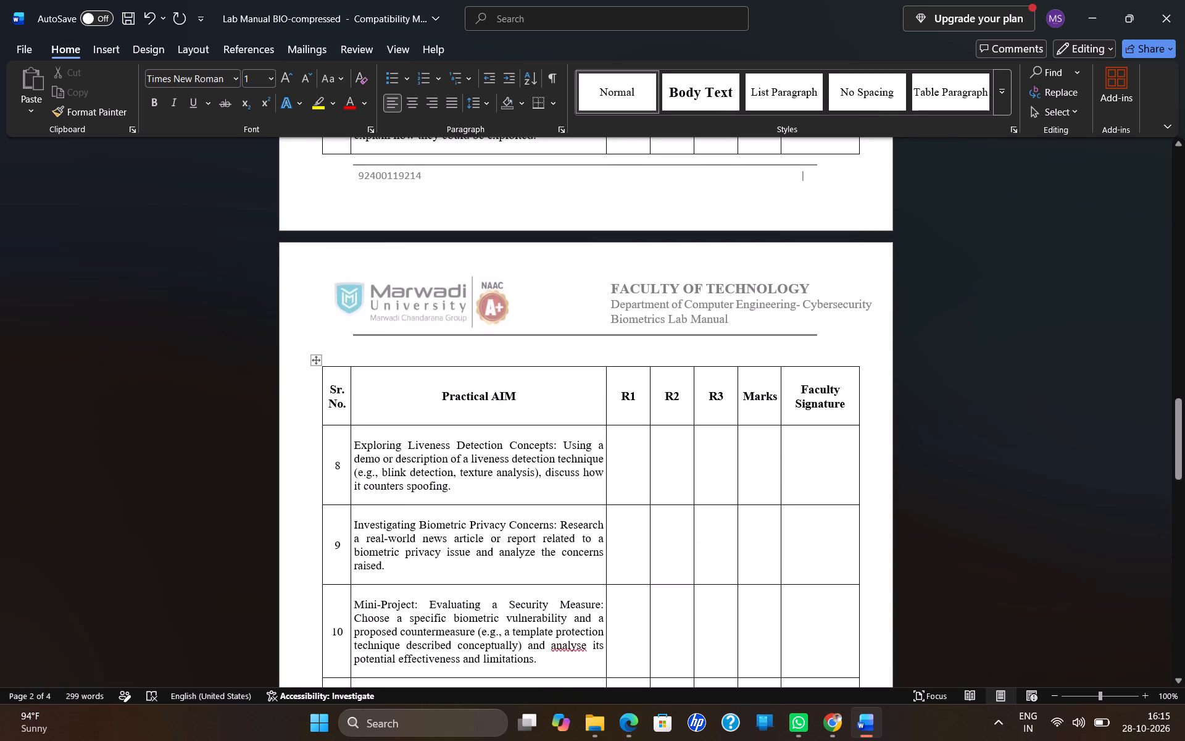
scroll(588, 501, "down", 1)
scroll(588, 501, "up", 1)
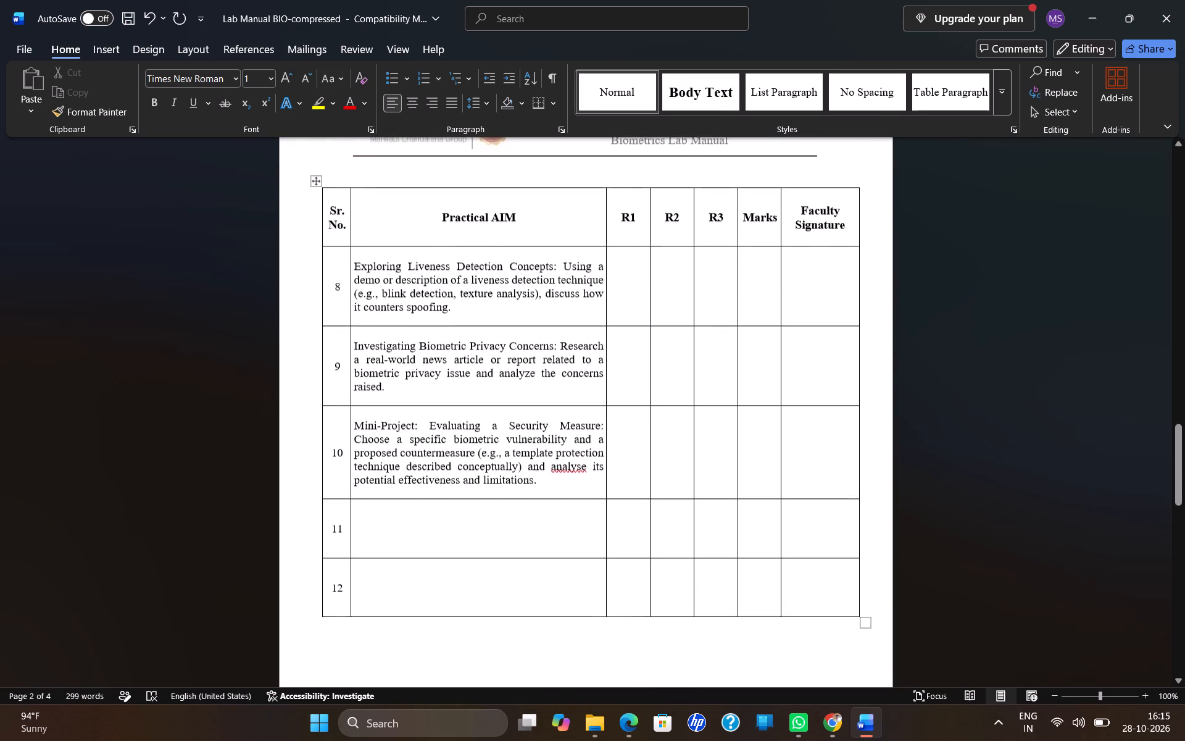
scroll(588, 501, "up", 1)
scroll(588, 501, "down", 2)
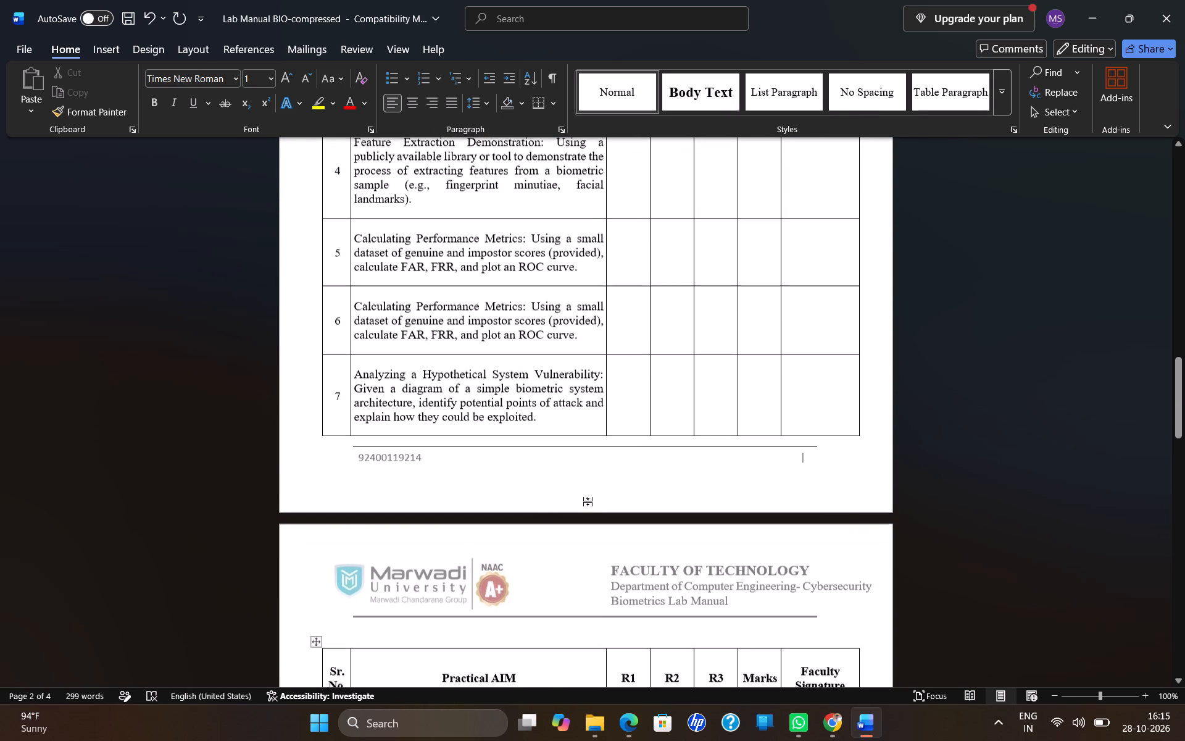
scroll(588, 501, "down", 3)
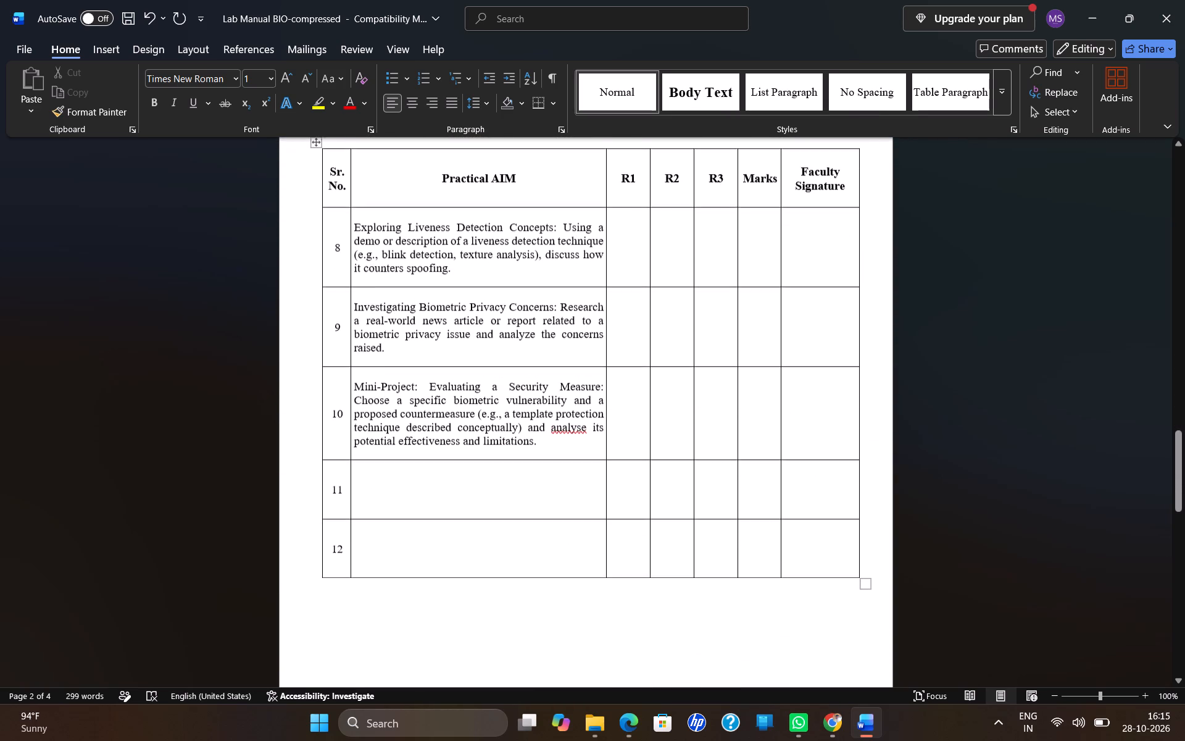
scroll(588, 501, "down", 1)
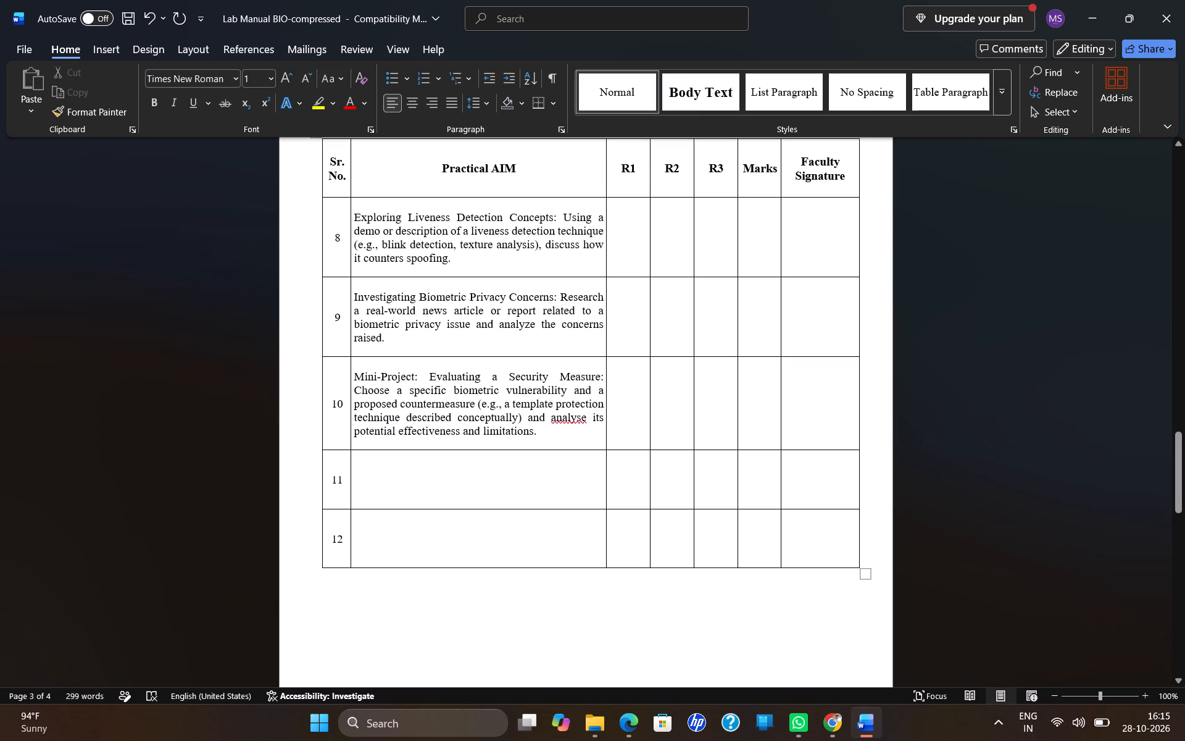
Enter "Biometric template security" as the Practical AIM in row 11 of the index table, with a blank line above it.
left_click(409, 501)
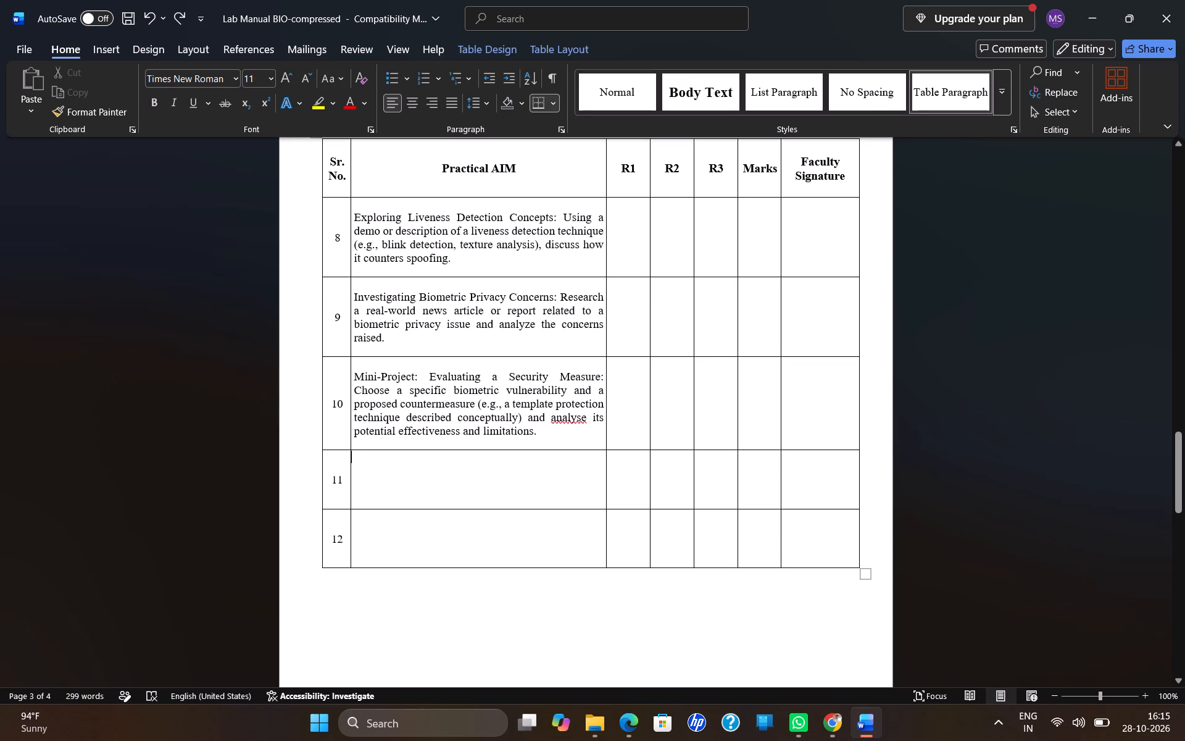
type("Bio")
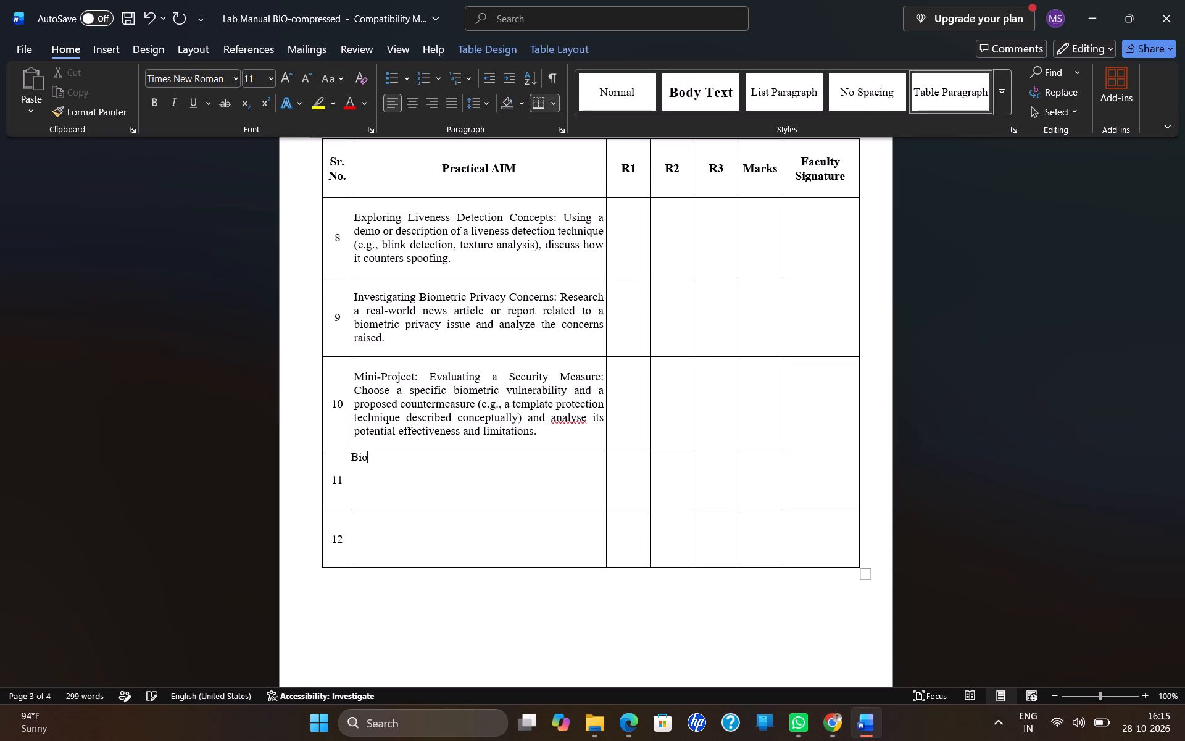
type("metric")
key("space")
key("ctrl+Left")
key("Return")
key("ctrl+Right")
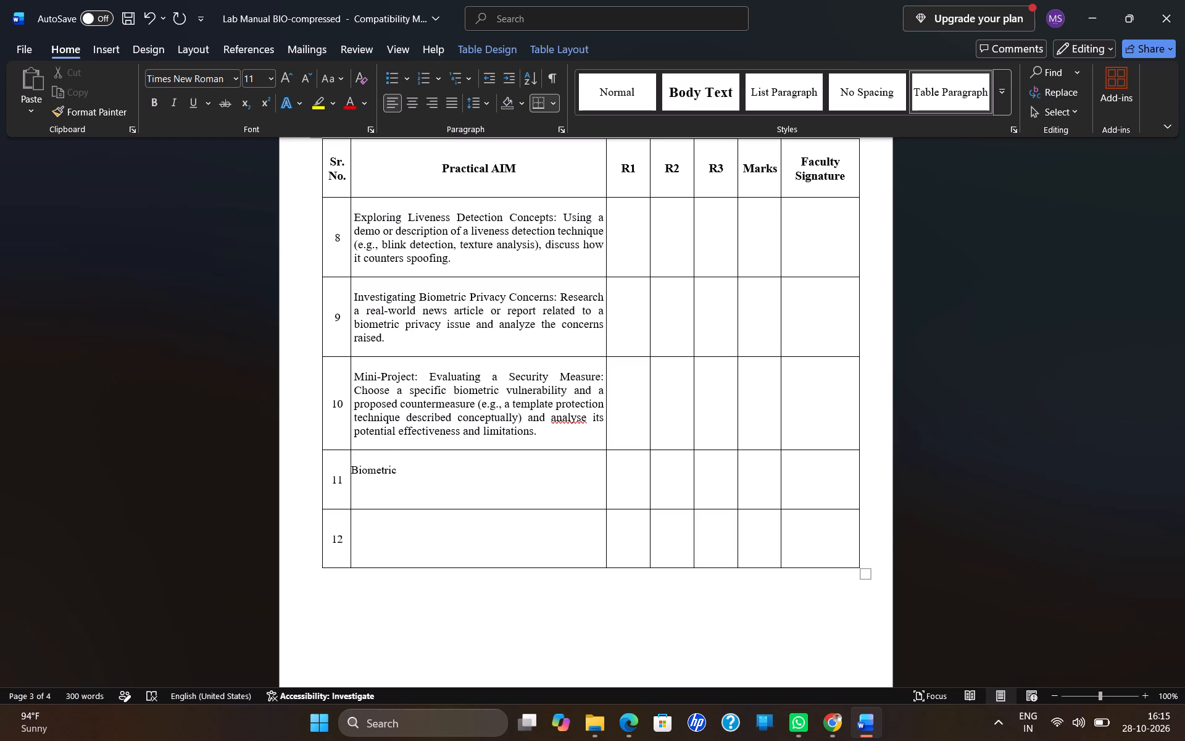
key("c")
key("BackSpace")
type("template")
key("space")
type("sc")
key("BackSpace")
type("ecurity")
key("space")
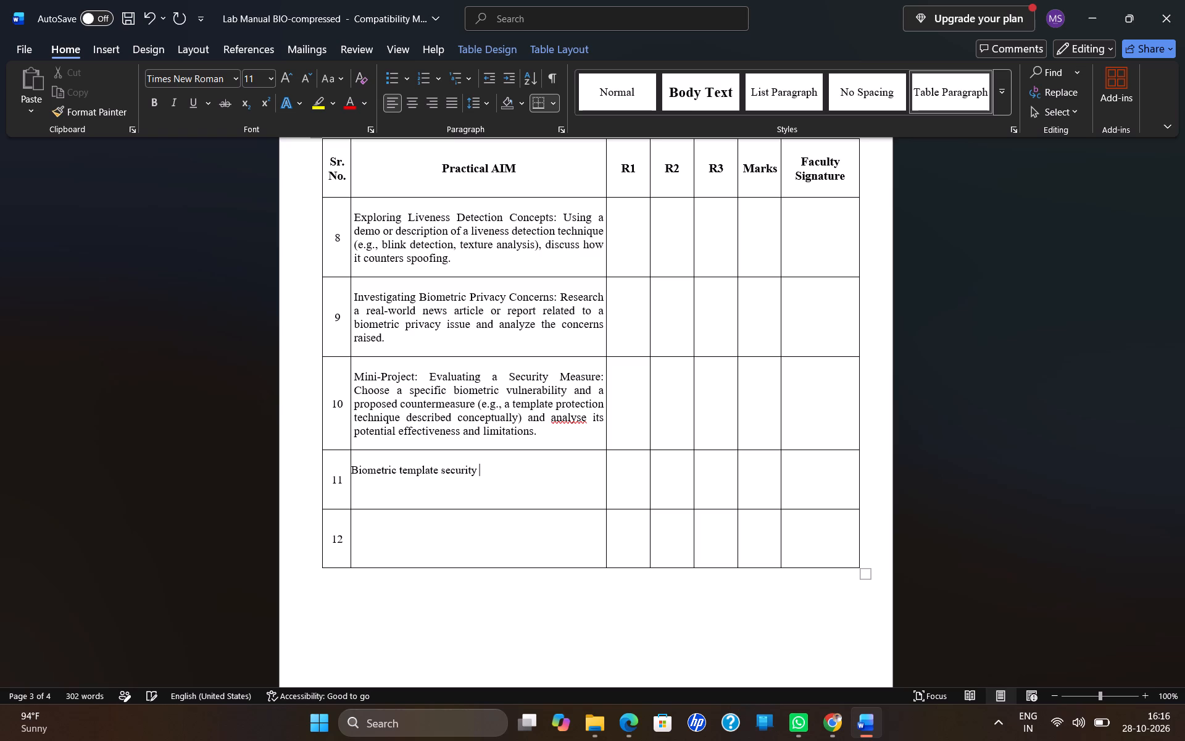
Complete the row 11 aim with "& cancelable biometrics.", spelling "cancelable" with a single l.
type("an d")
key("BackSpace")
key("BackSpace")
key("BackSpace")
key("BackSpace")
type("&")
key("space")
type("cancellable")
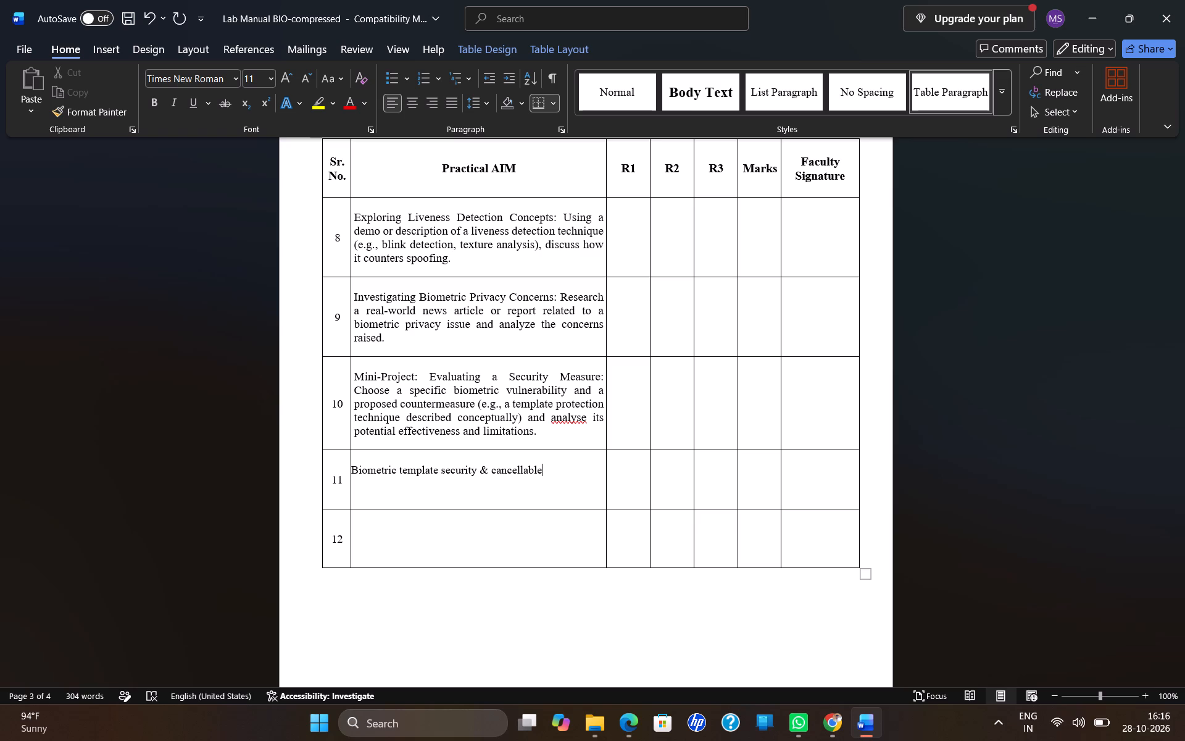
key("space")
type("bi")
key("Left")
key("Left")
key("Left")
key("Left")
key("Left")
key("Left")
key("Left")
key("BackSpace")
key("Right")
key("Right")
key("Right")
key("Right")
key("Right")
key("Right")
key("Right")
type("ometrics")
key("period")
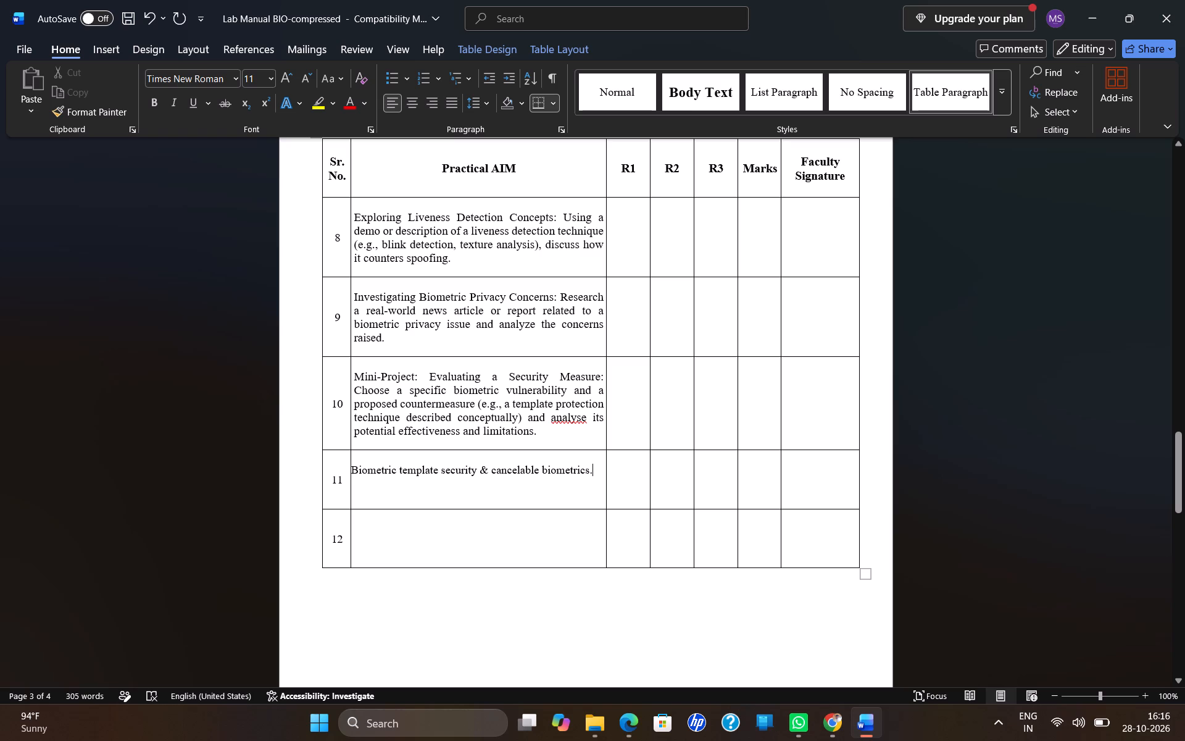
Enter "Multi model biometric authentication" as the Practical AIM in row 12, on the cell's second line.
double_click(373, 523)
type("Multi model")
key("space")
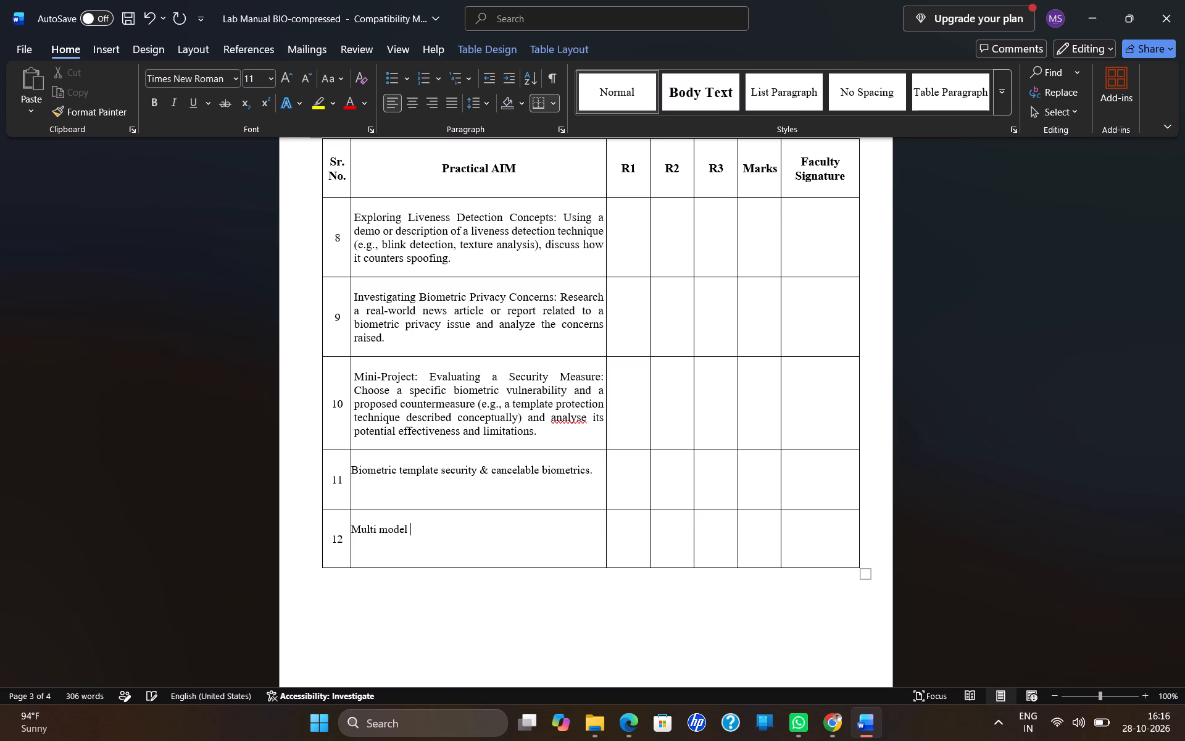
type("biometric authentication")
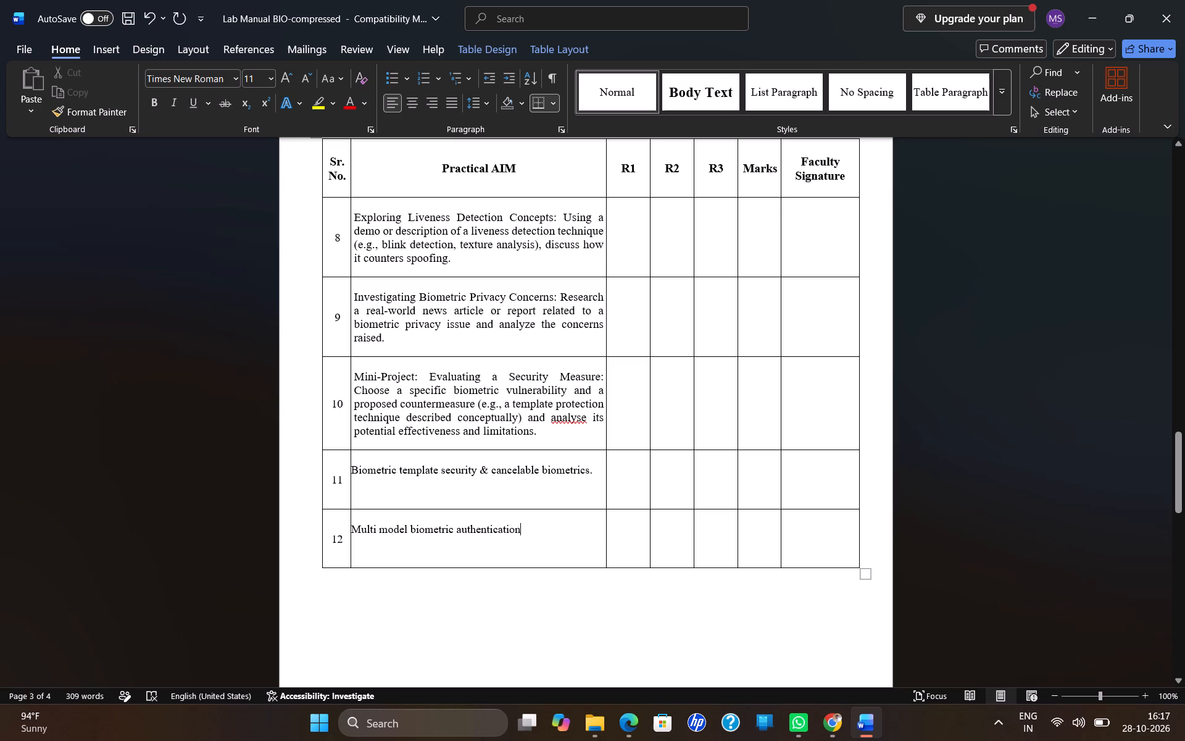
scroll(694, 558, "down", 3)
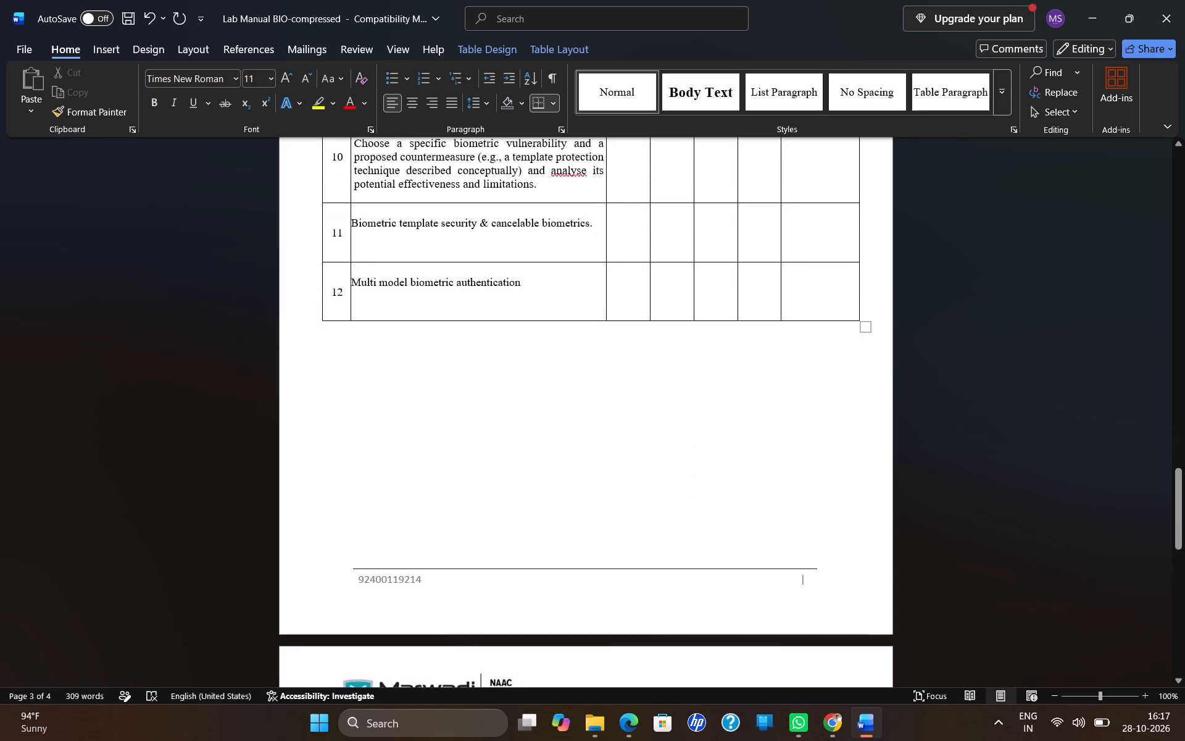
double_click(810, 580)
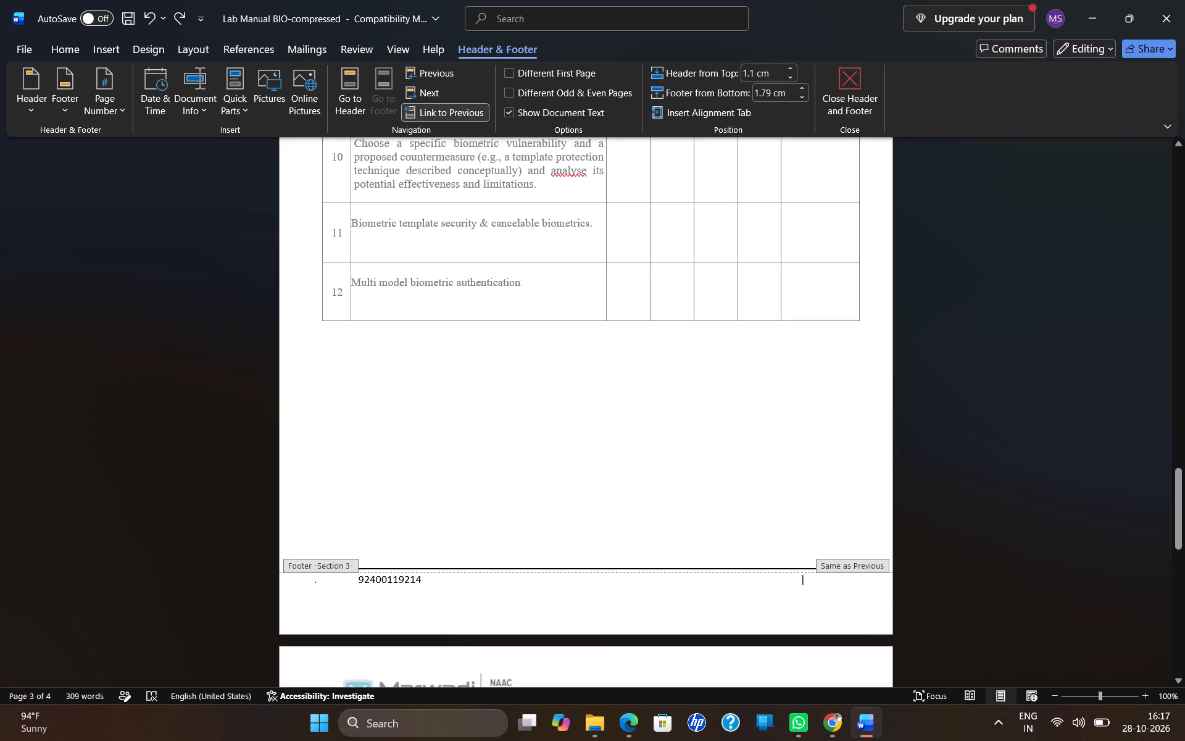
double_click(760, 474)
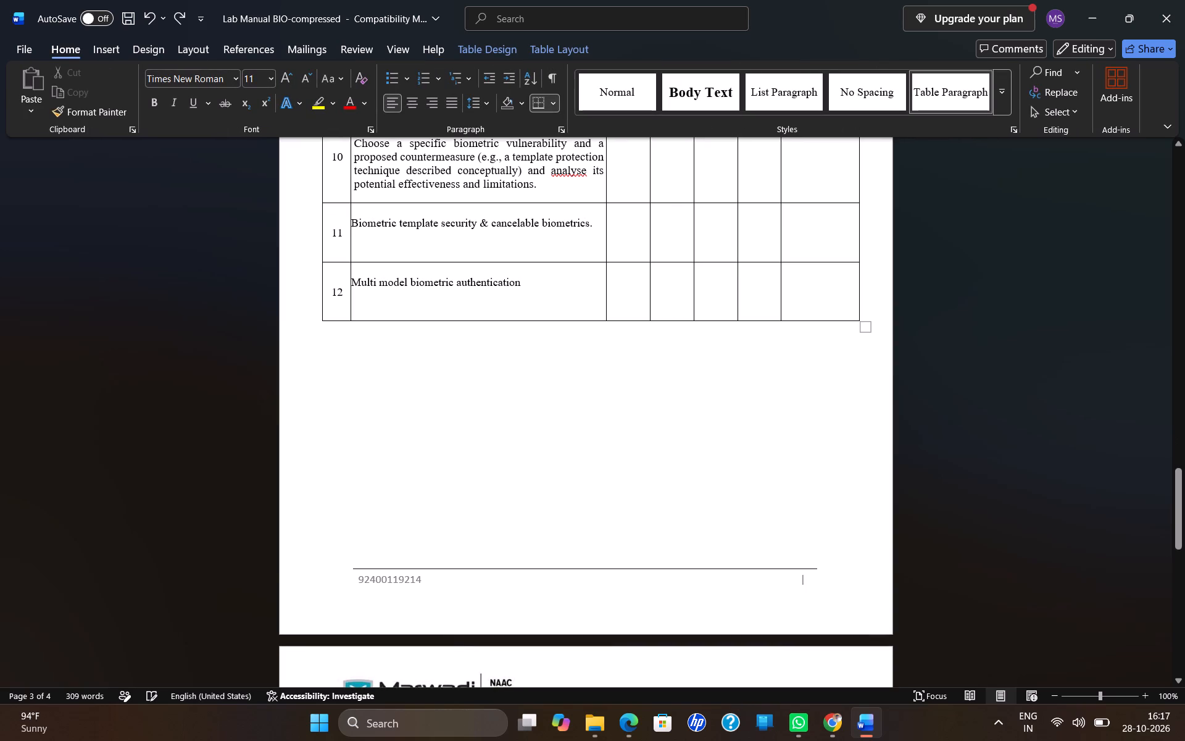
Set the page number format in the cover page's footer to i, ii, iii, starting at i.
scroll(760, 474, "up", 8)
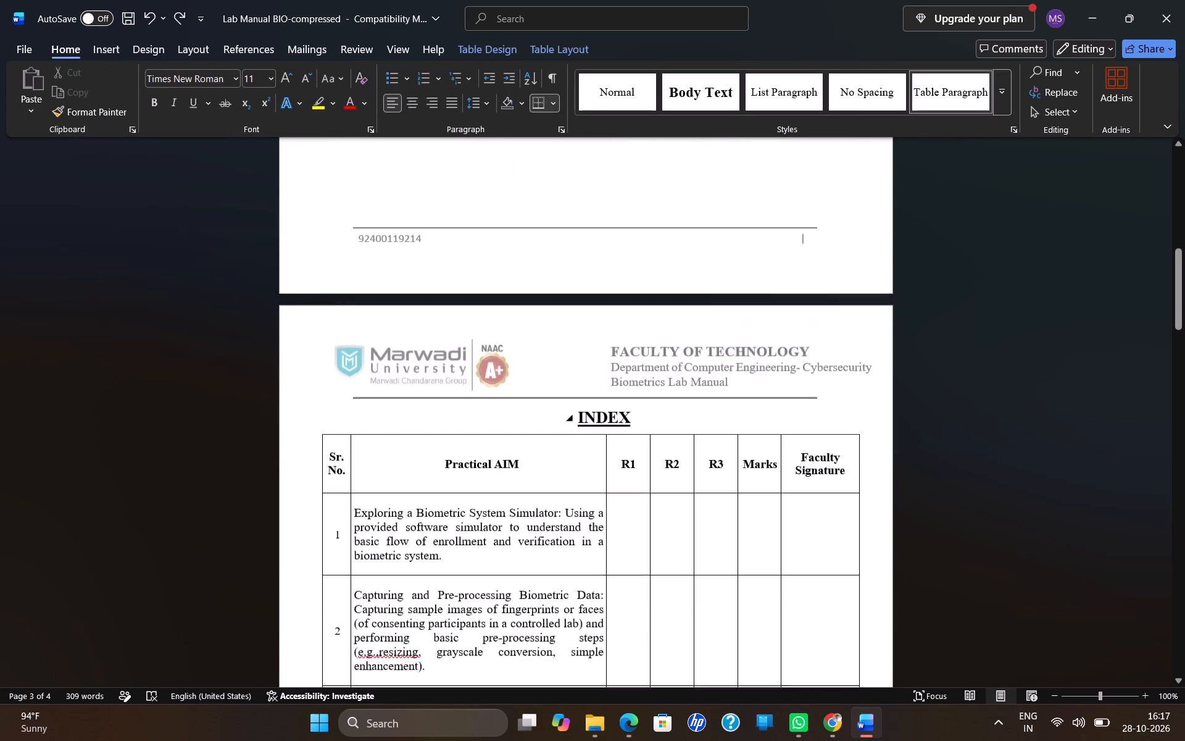
scroll(760, 474, "up", 1)
scroll(760, 474, "down", 2)
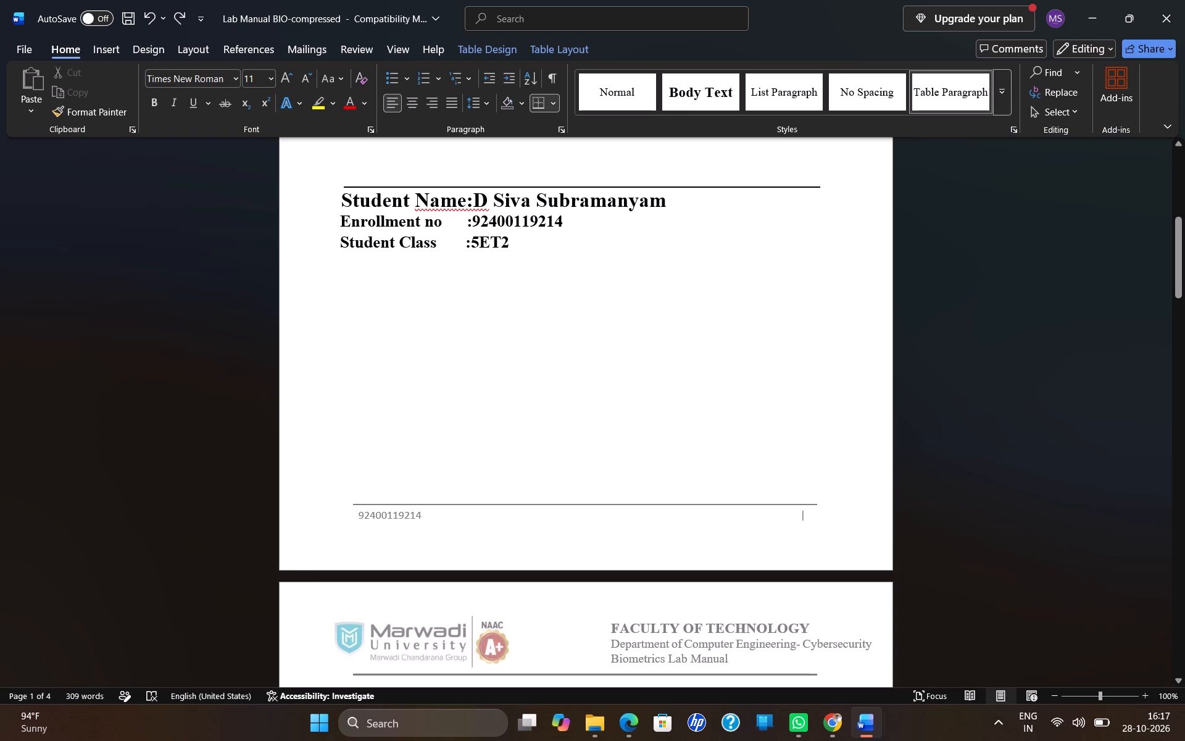
double_click(806, 516)
right_click(806, 516)
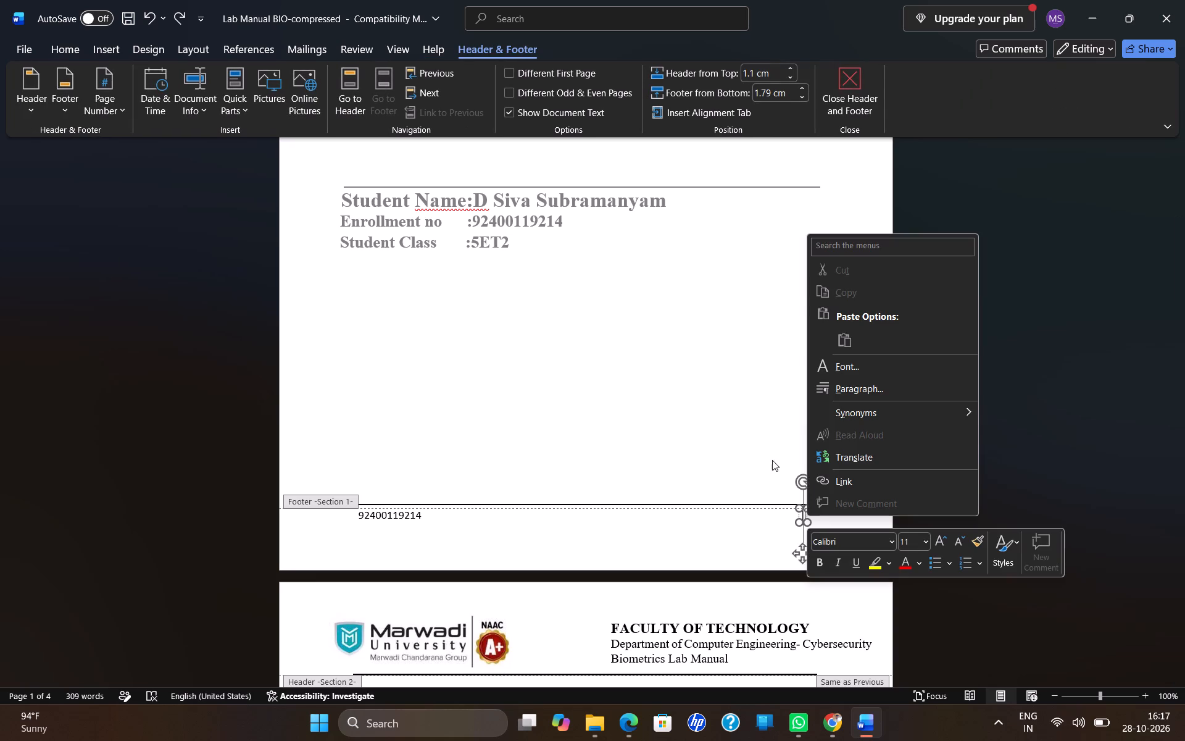
left_click(93, 86)
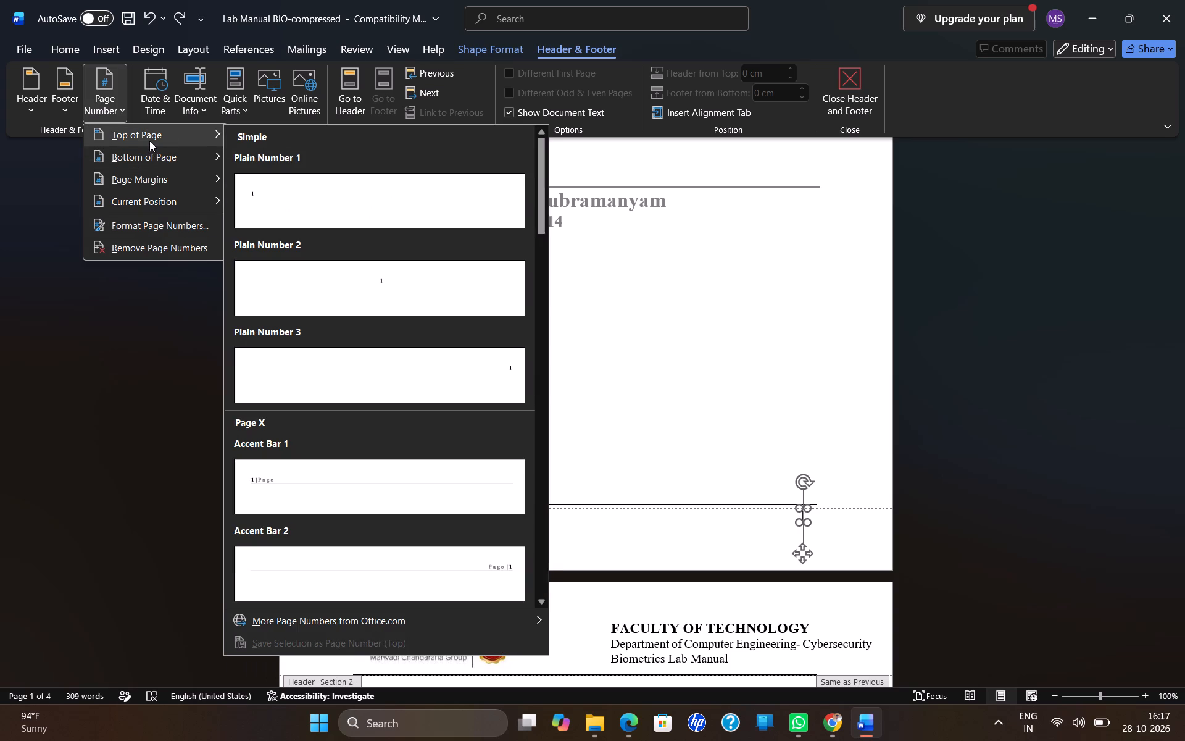
left_click(64, 101)
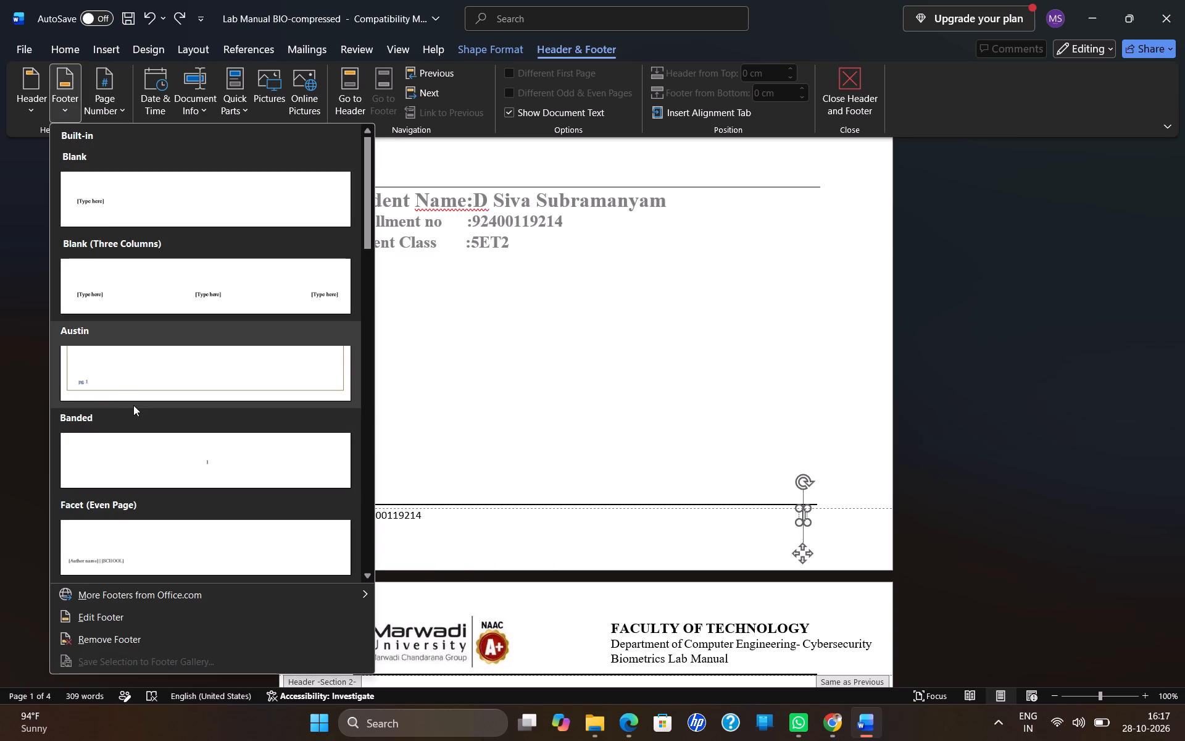
left_click(103, 78)
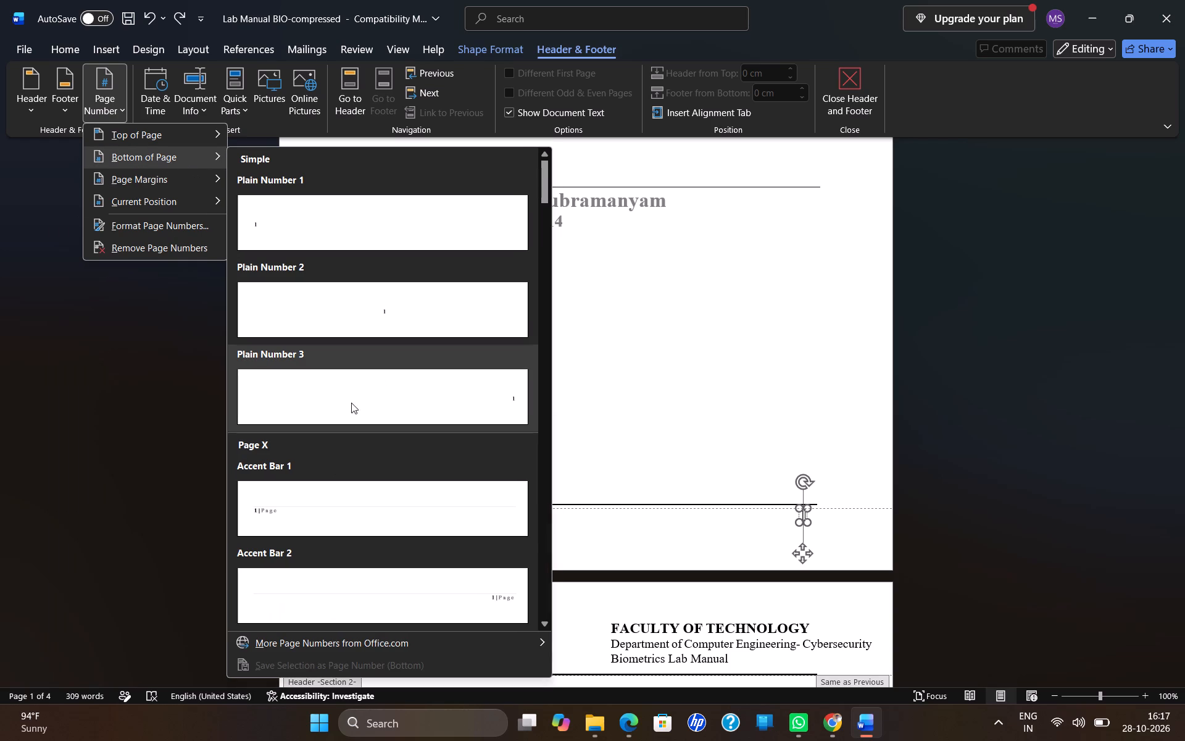
left_click(185, 230)
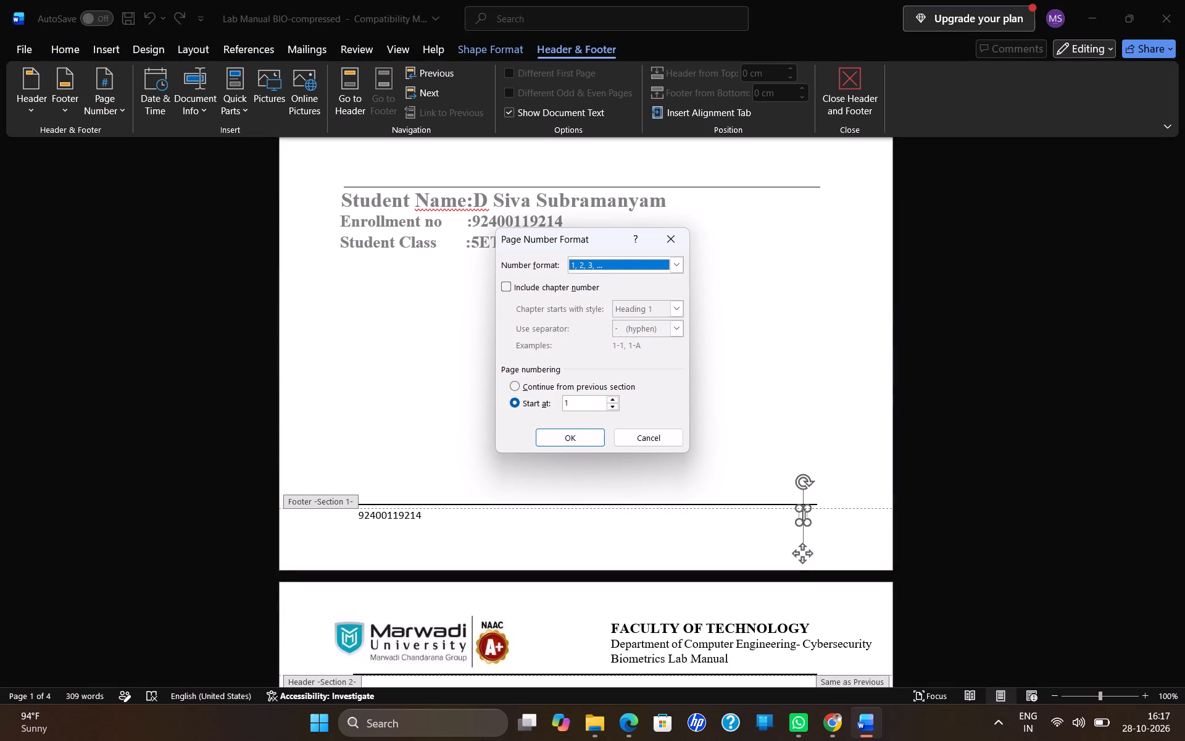
left_click(676, 266)
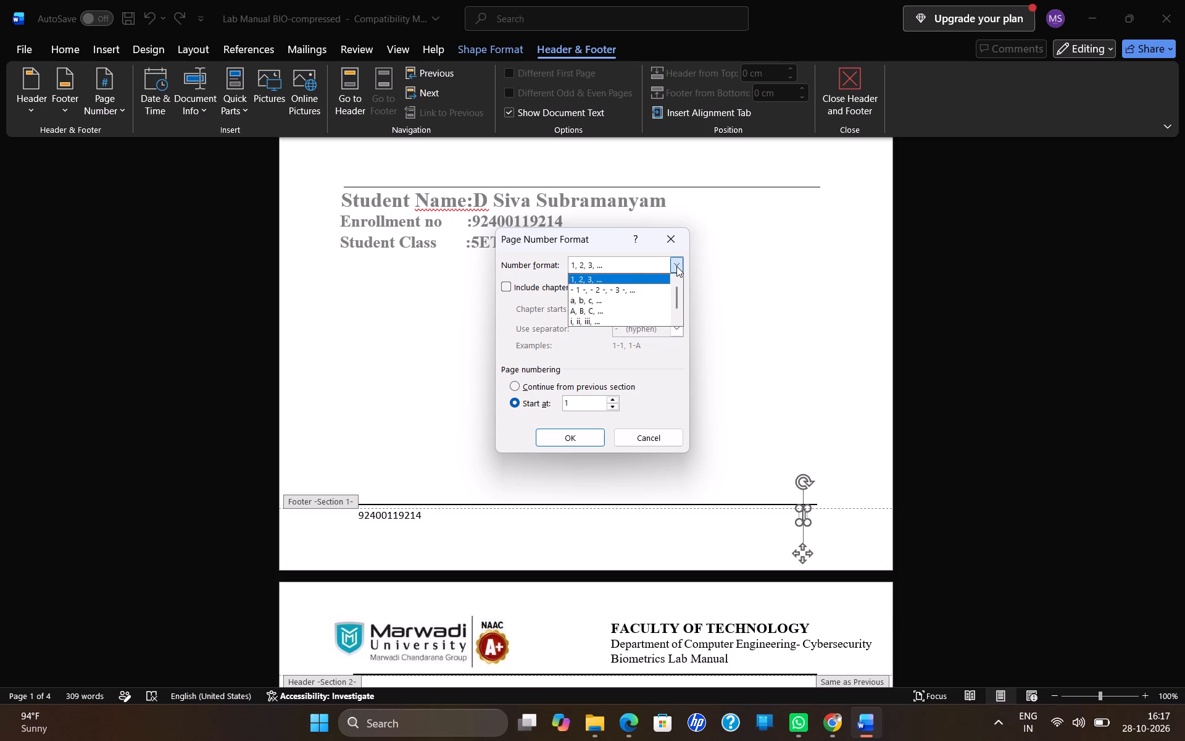
left_click(635, 319)
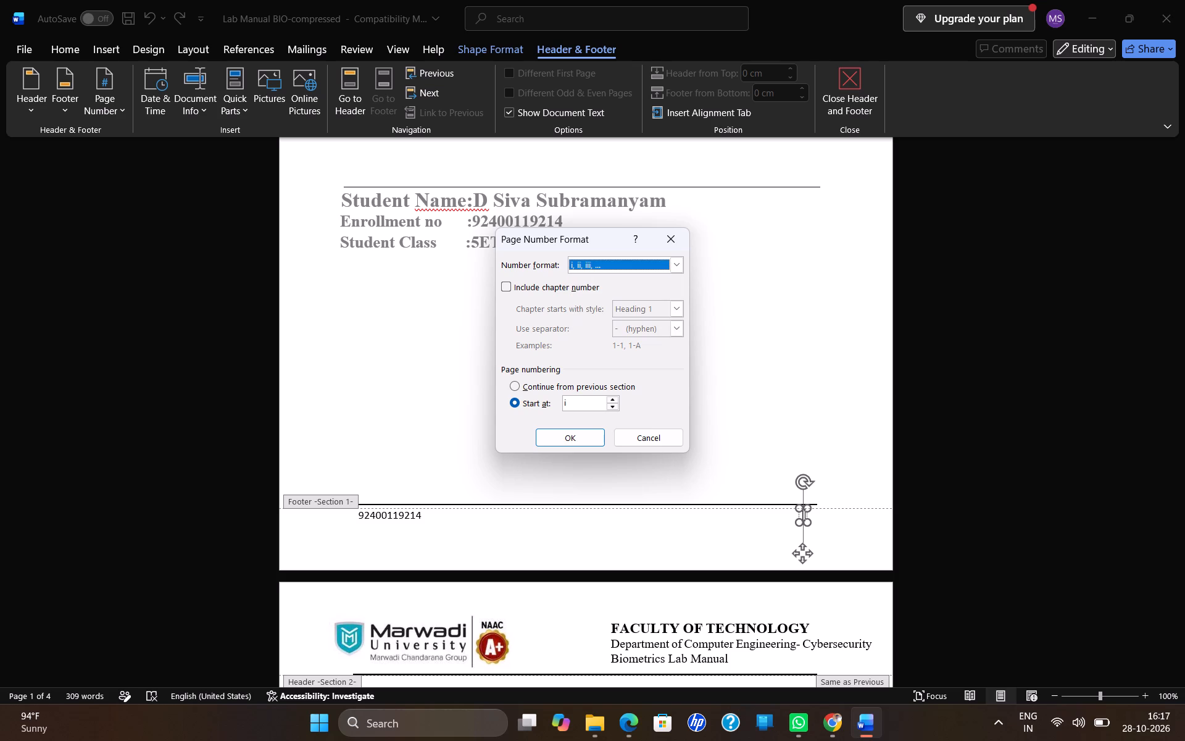
left_click(588, 444)
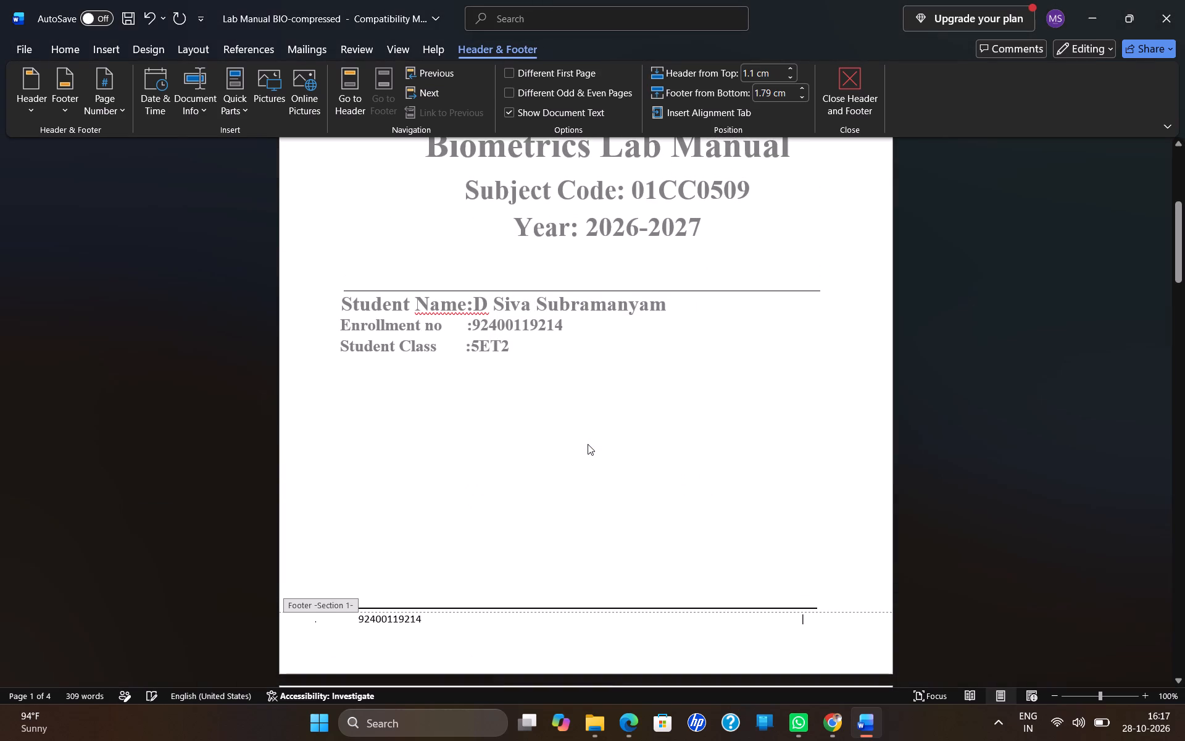
Check the page number area in the footers of the index pages and the cover page.
scroll(654, 482, "down", 6)
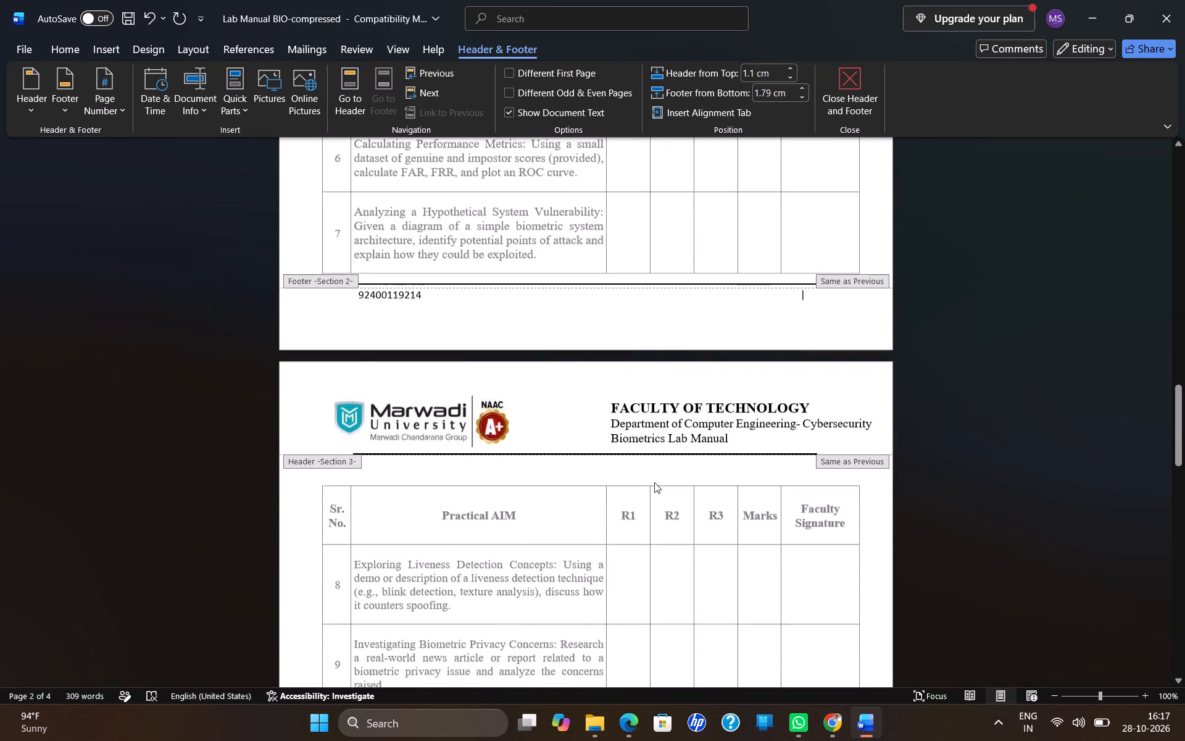
scroll(654, 482, "down", 9)
scroll(654, 482, "up", 3)
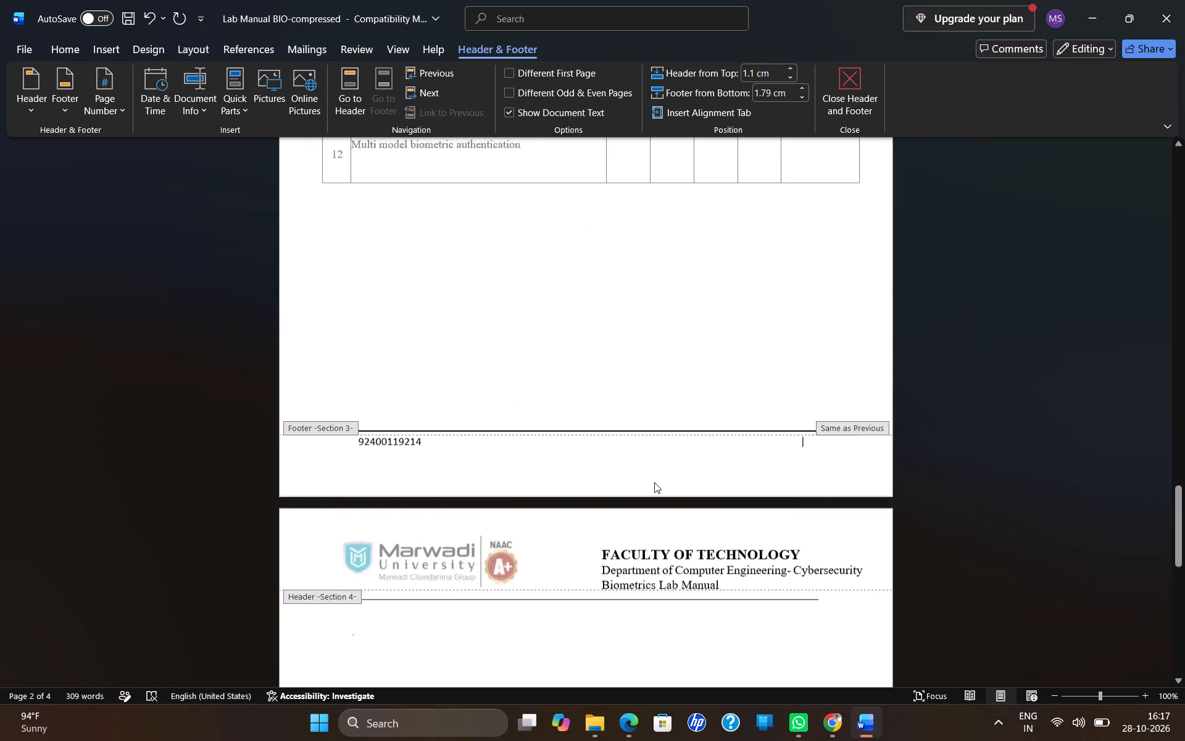
scroll(654, 482, "up", 6)
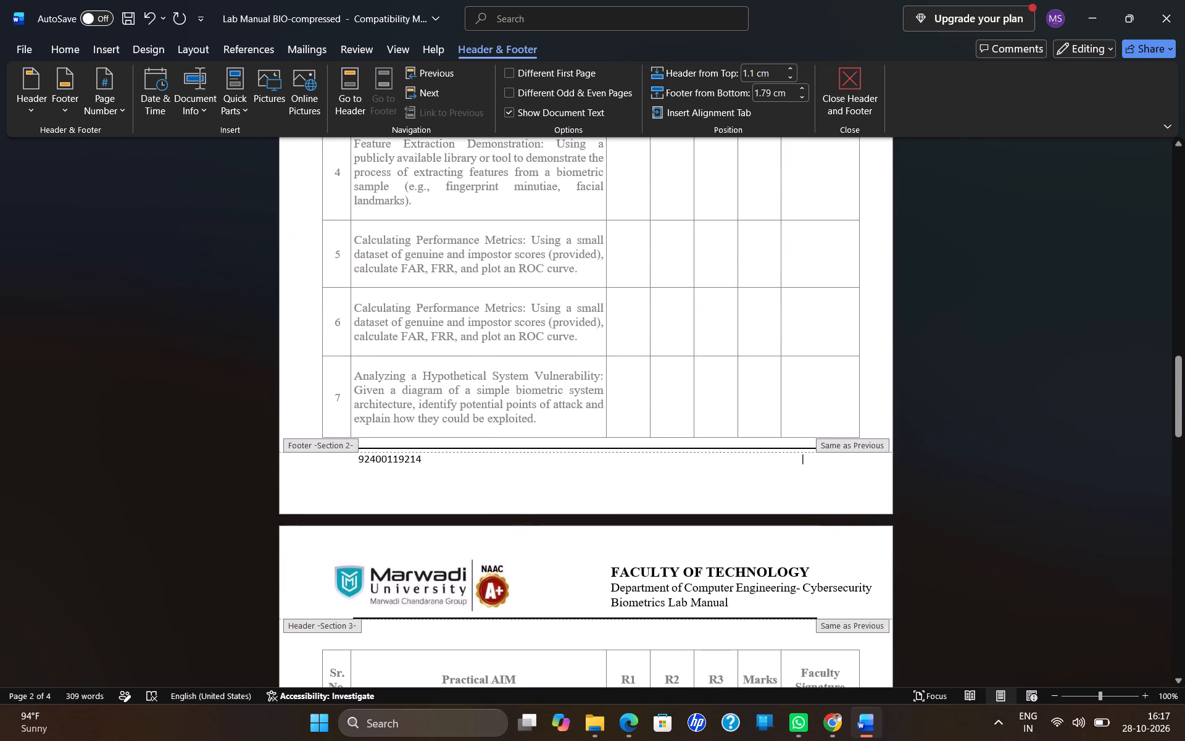
scroll(712, 469, "up", 5)
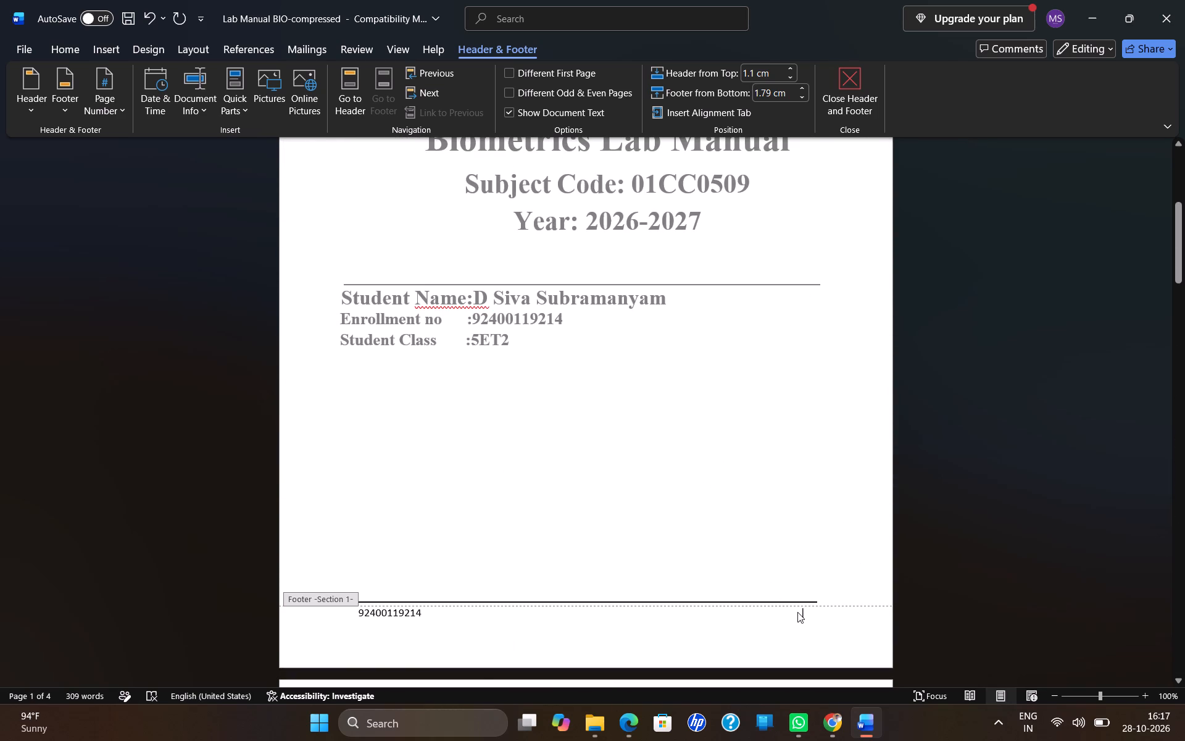
Reapply the i, ii, iii page number format, starting at i, with the cover footer's number text box selected.
right_click(802, 614)
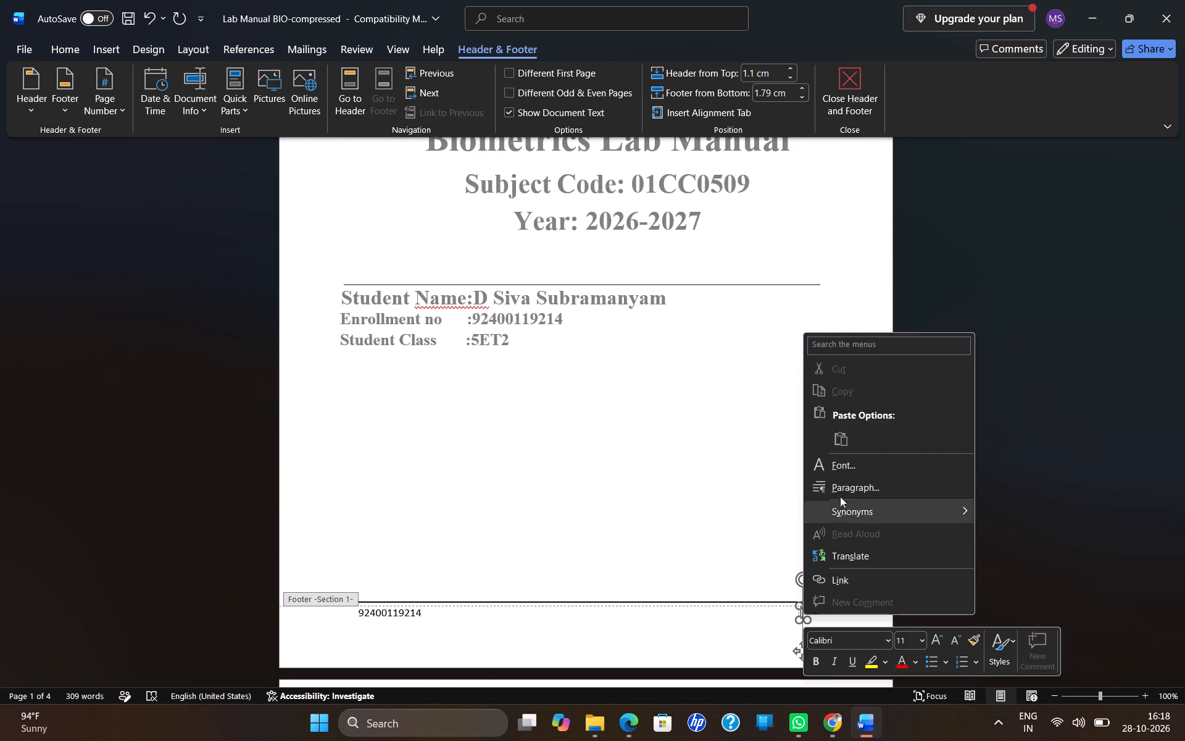
double_click(722, 508)
triple_click(703, 492)
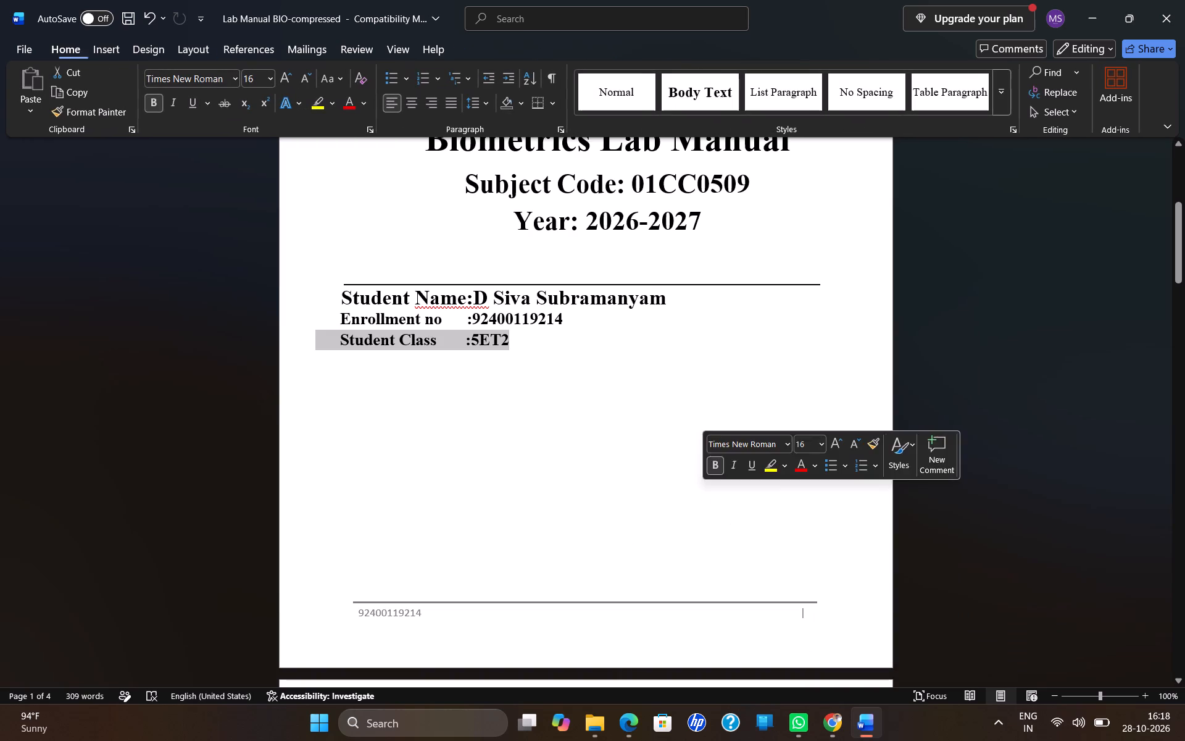
double_click(803, 617)
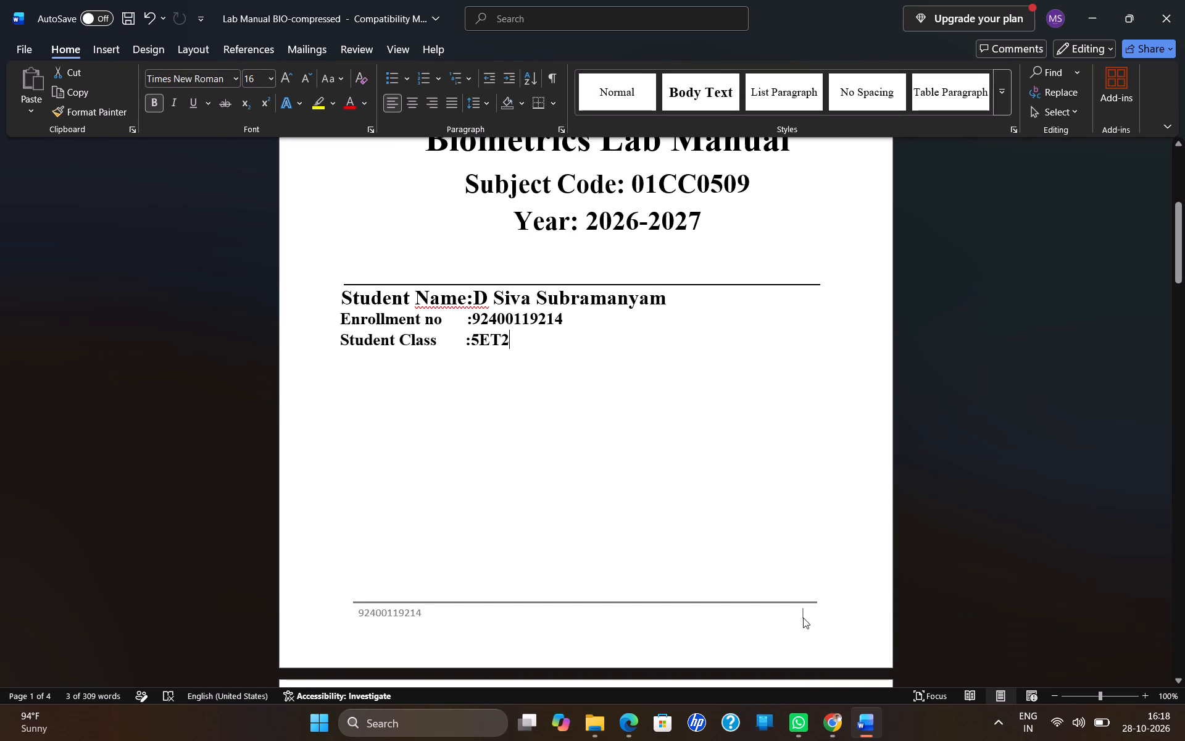
right_click(803, 617)
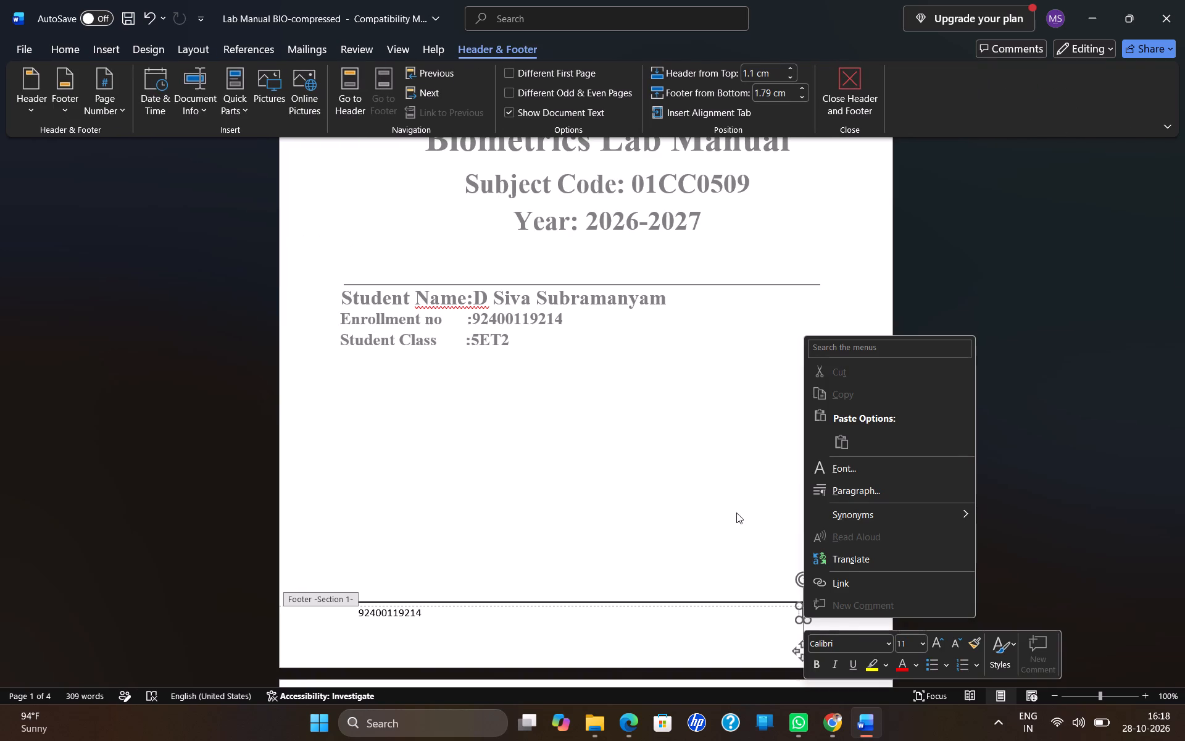
left_click(794, 616)
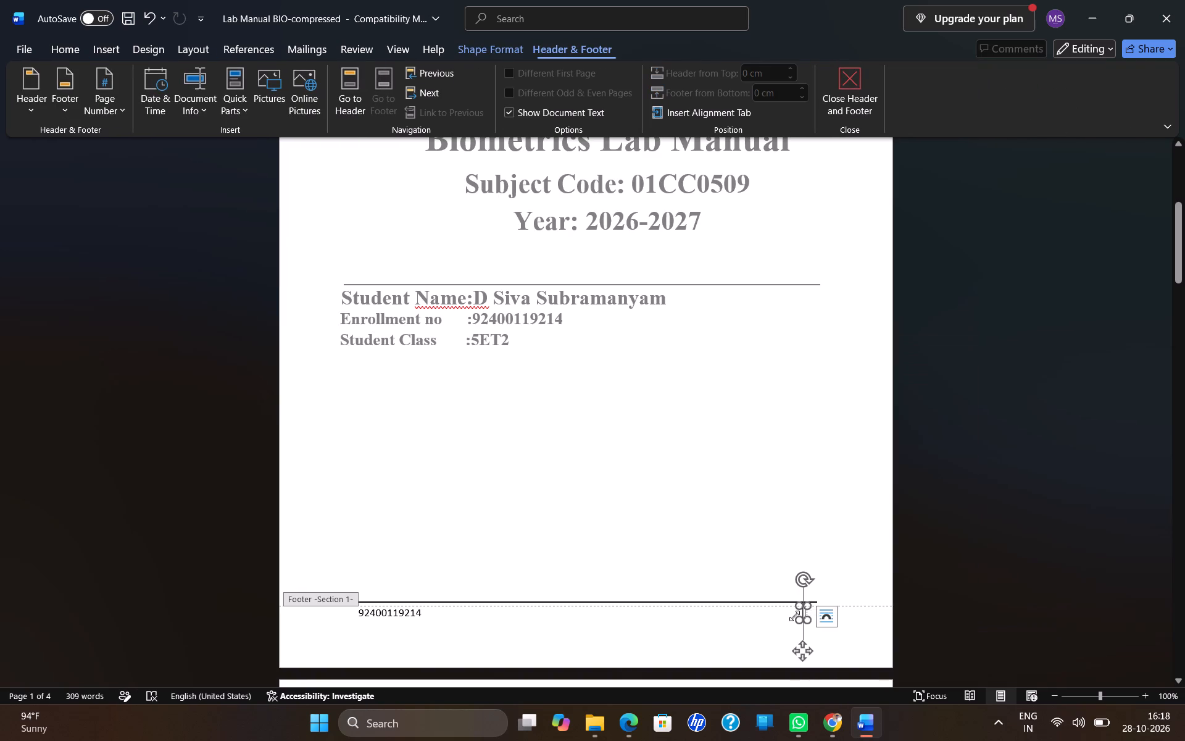
right_click(805, 613)
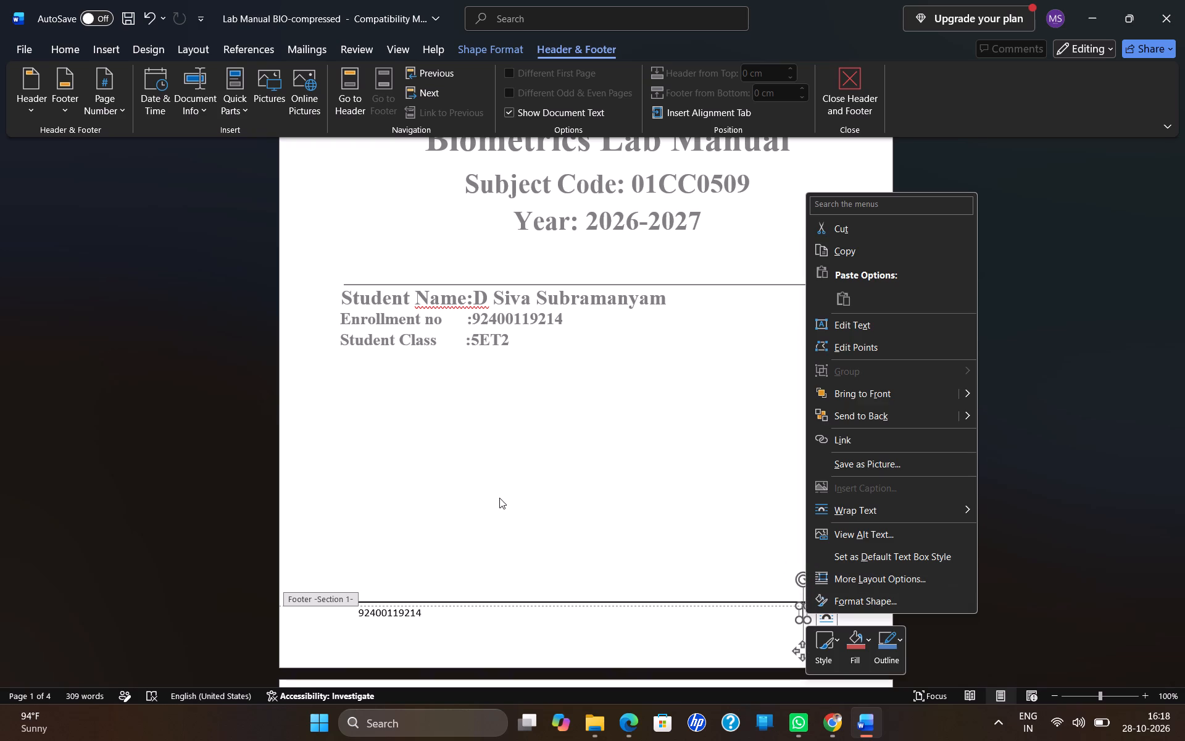
left_click(98, 88)
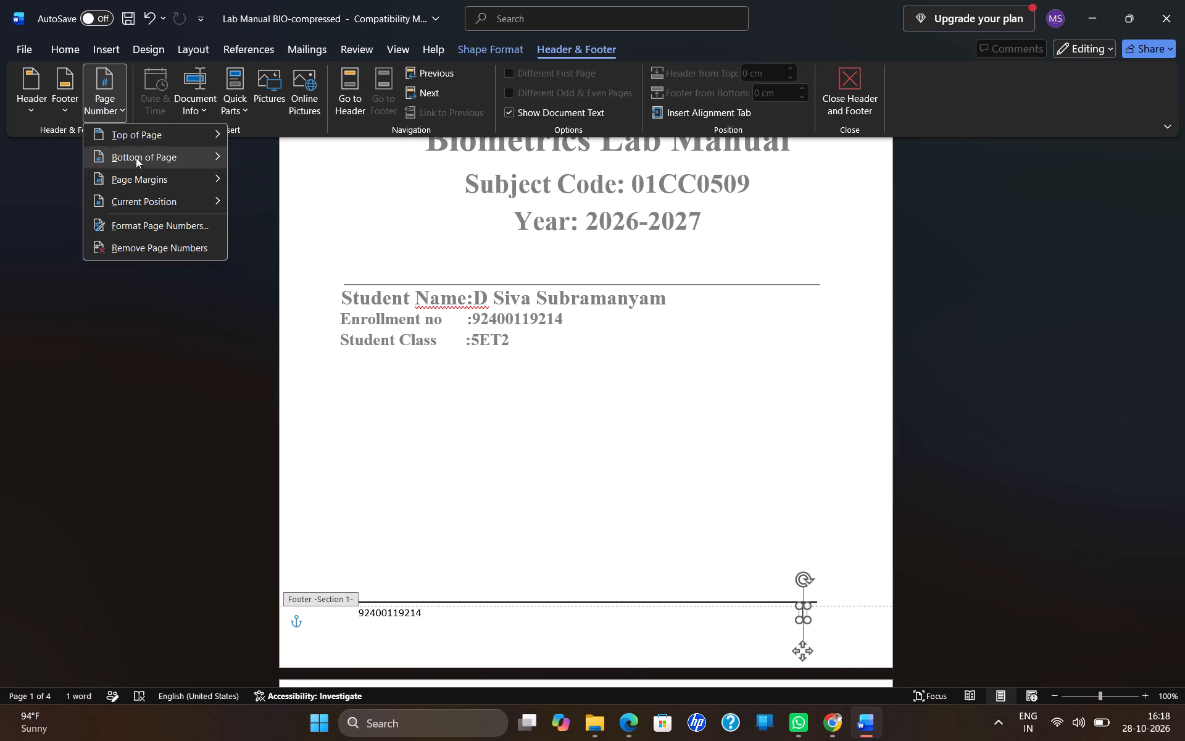
left_click(146, 221)
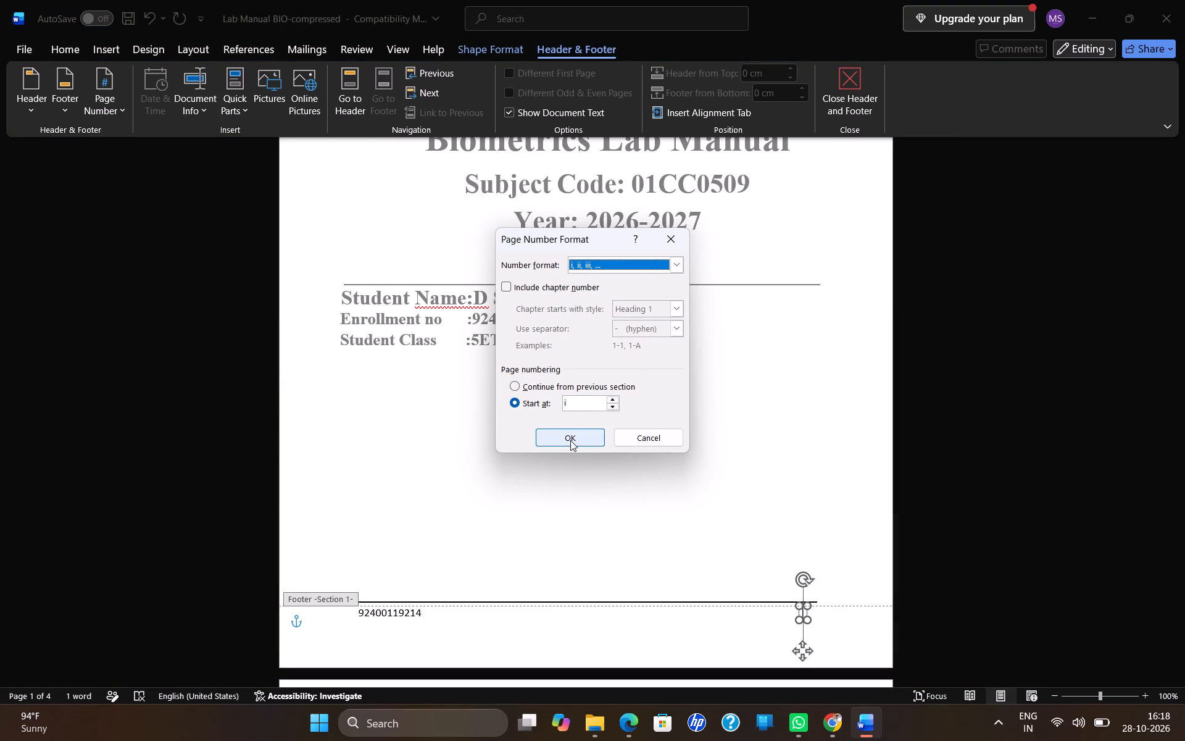
left_click(570, 440)
Check the page number text box in the footer of the first index page.
scroll(708, 509, "down", 3)
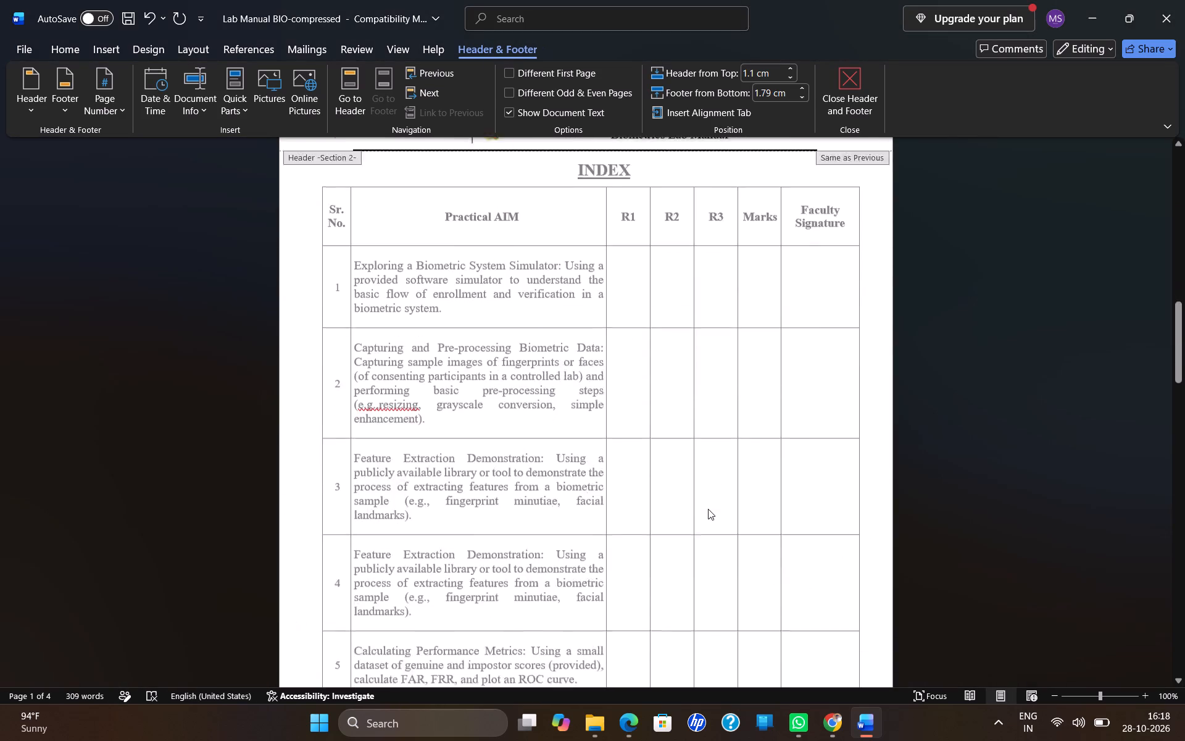
scroll(708, 509, "down", 2)
right_click(802, 367)
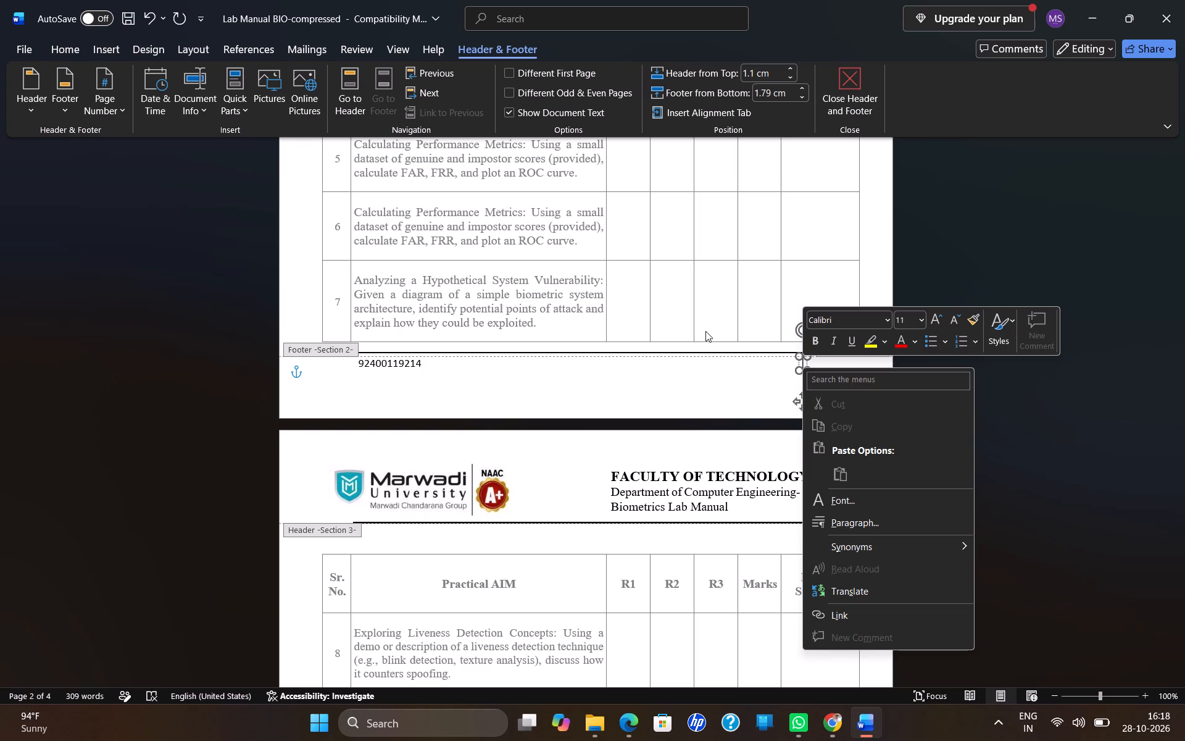
double_click(712, 391)
scroll(712, 391, "up", 3)
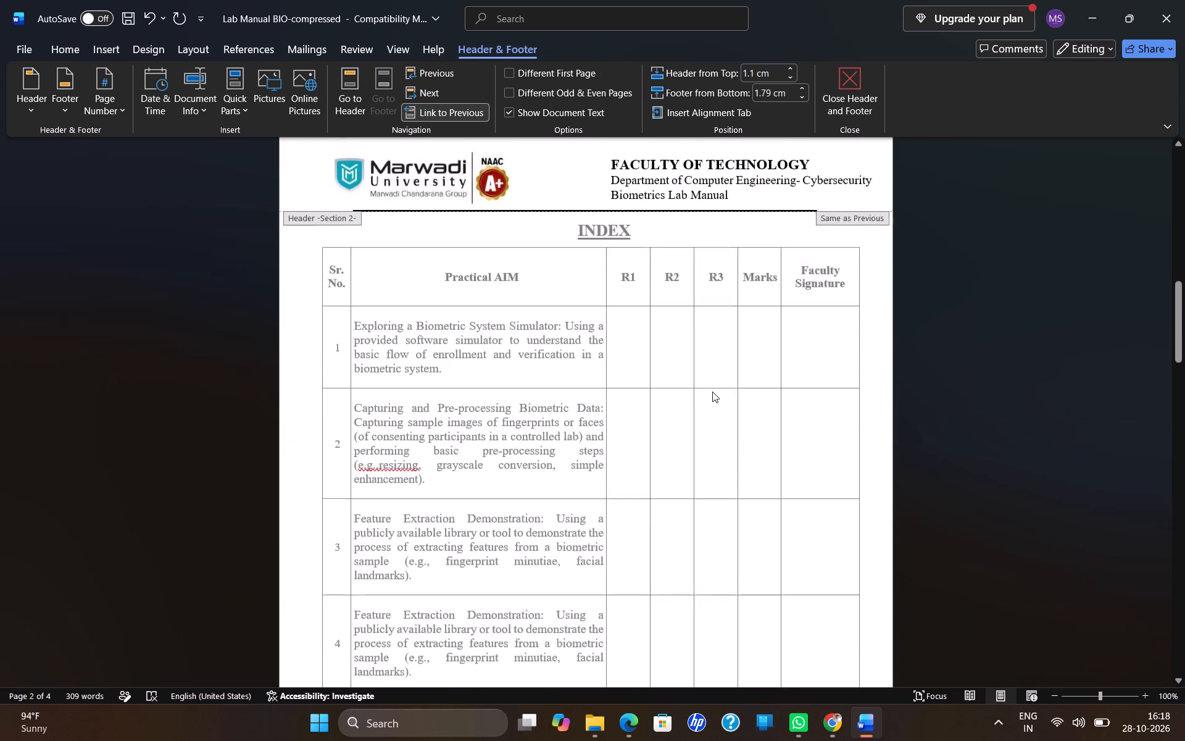
scroll(712, 391, "up", 2)
double_click(686, 358)
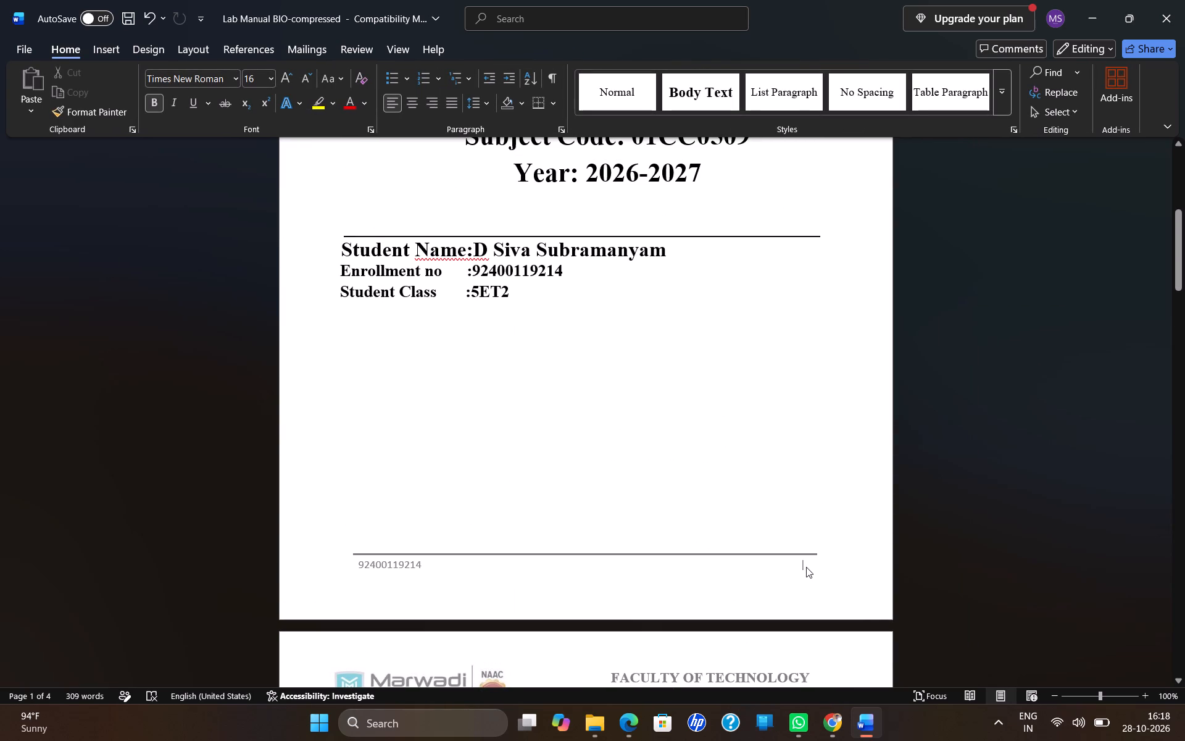
Delete the content of the narrow page number text box in the cover page's footer.
double_click(804, 564)
right_click(804, 564)
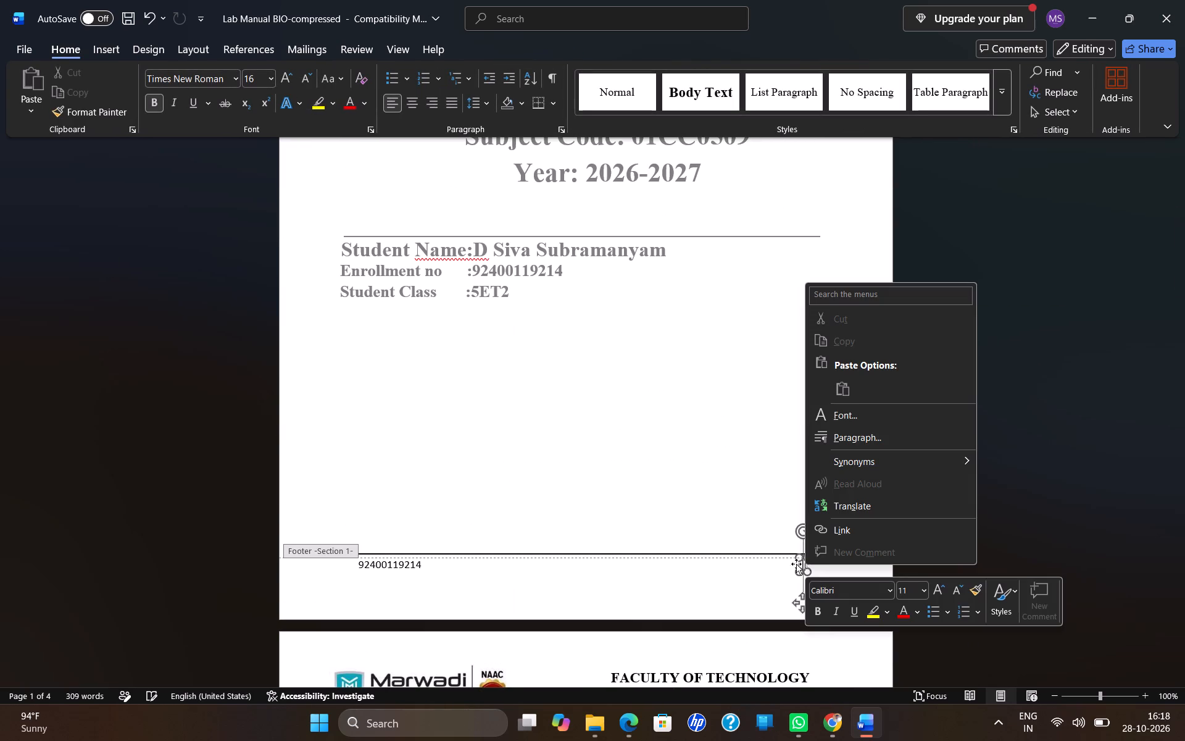
left_click(727, 483)
double_click(727, 483)
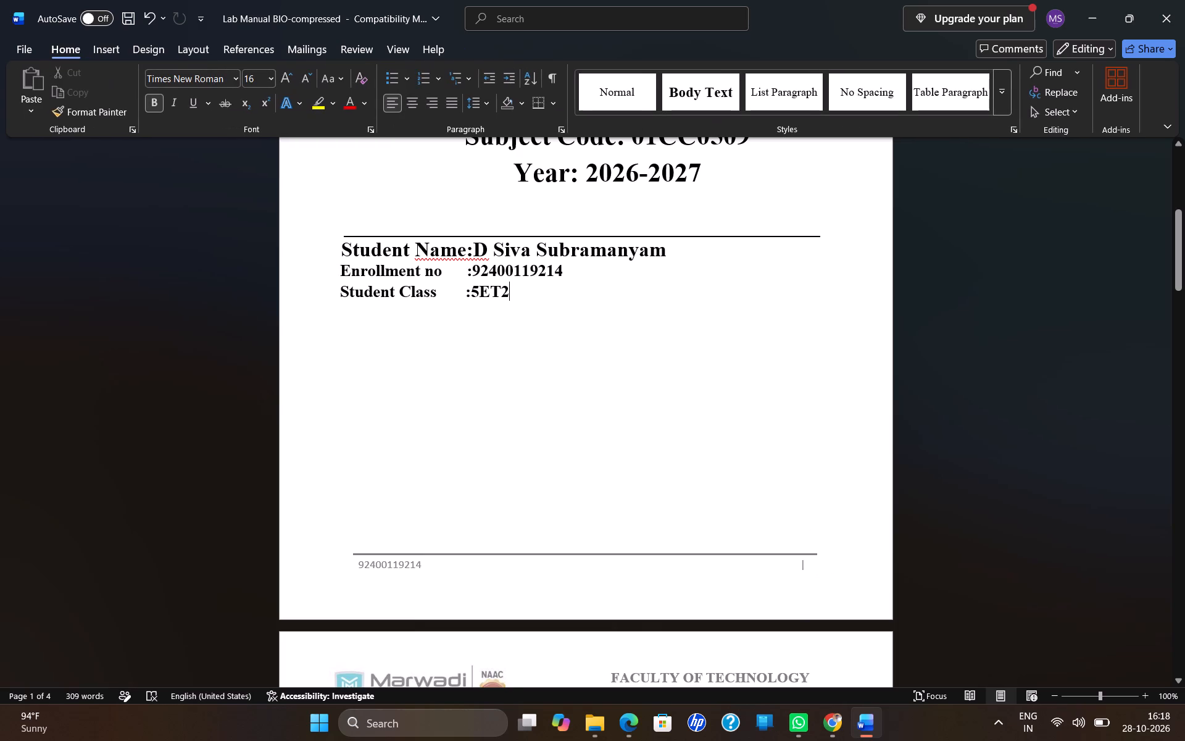
double_click(802, 565)
right_click(802, 565)
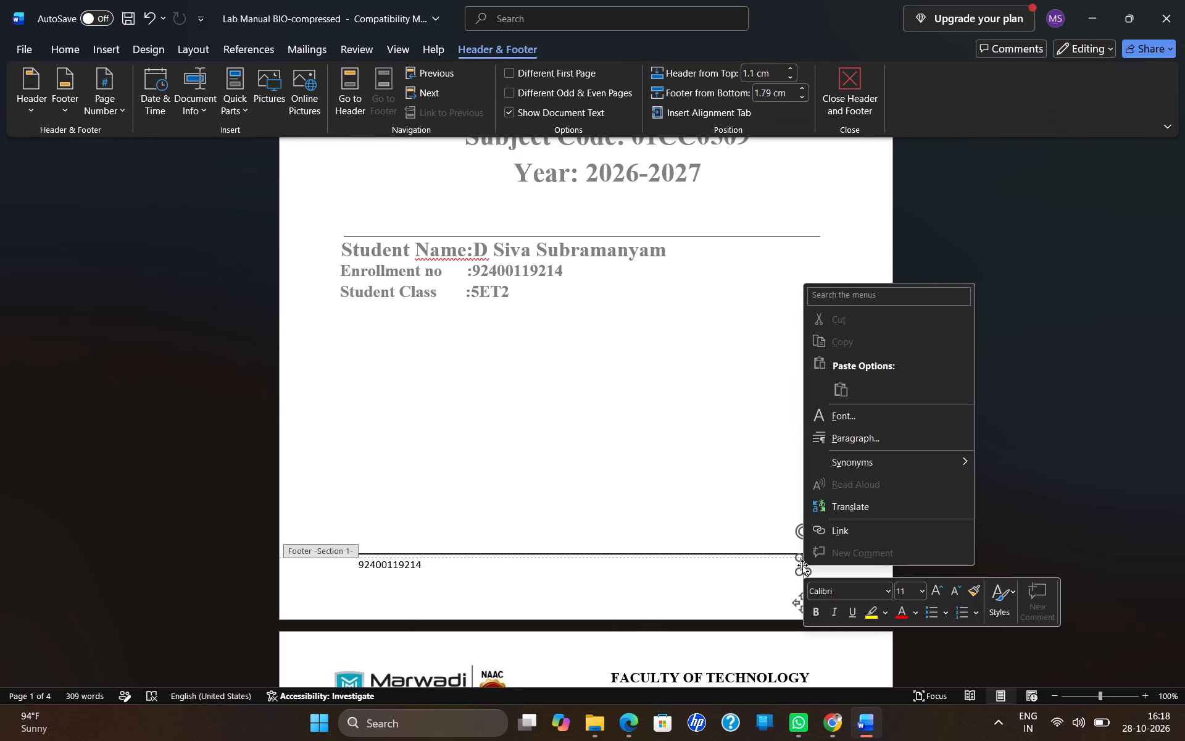
left_click(800, 565)
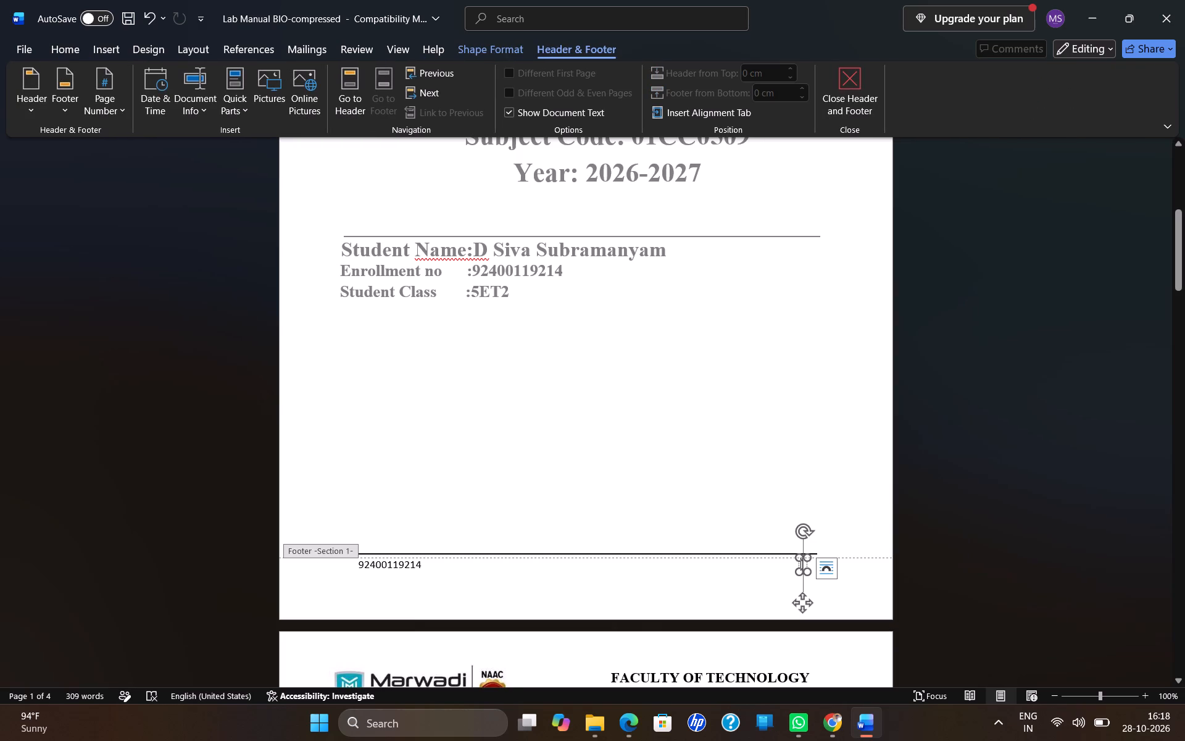
key("Right")
key("BackSpace")
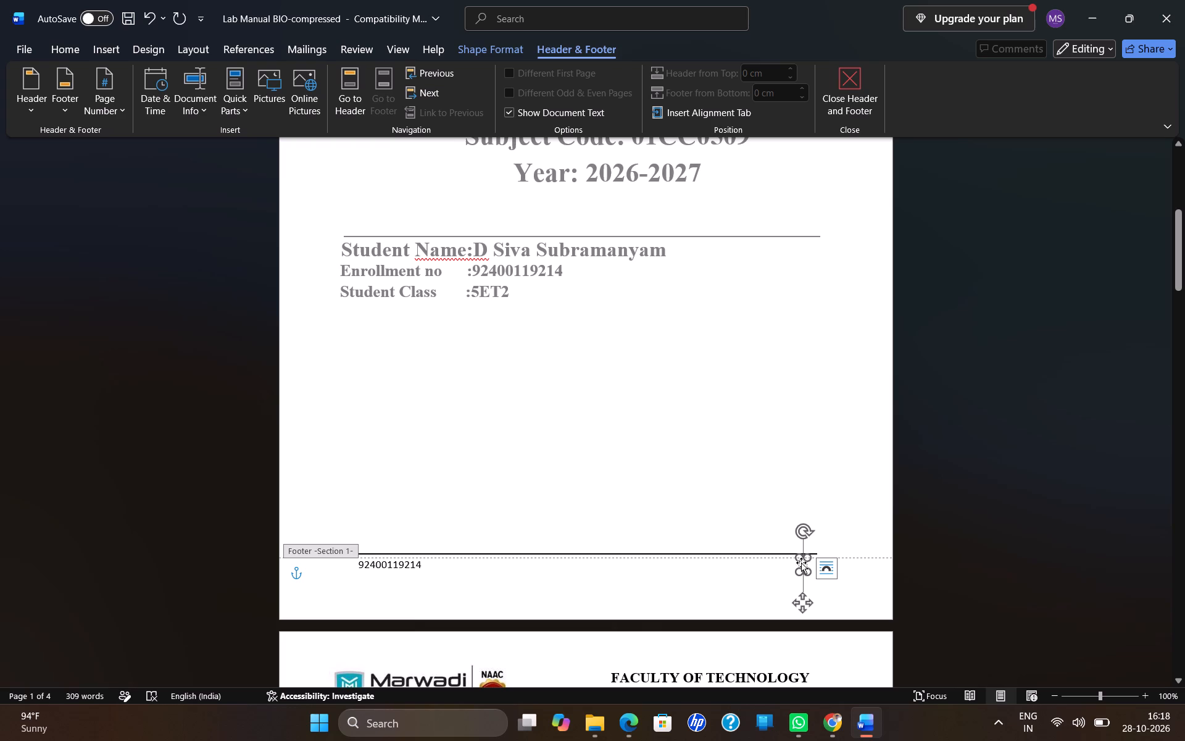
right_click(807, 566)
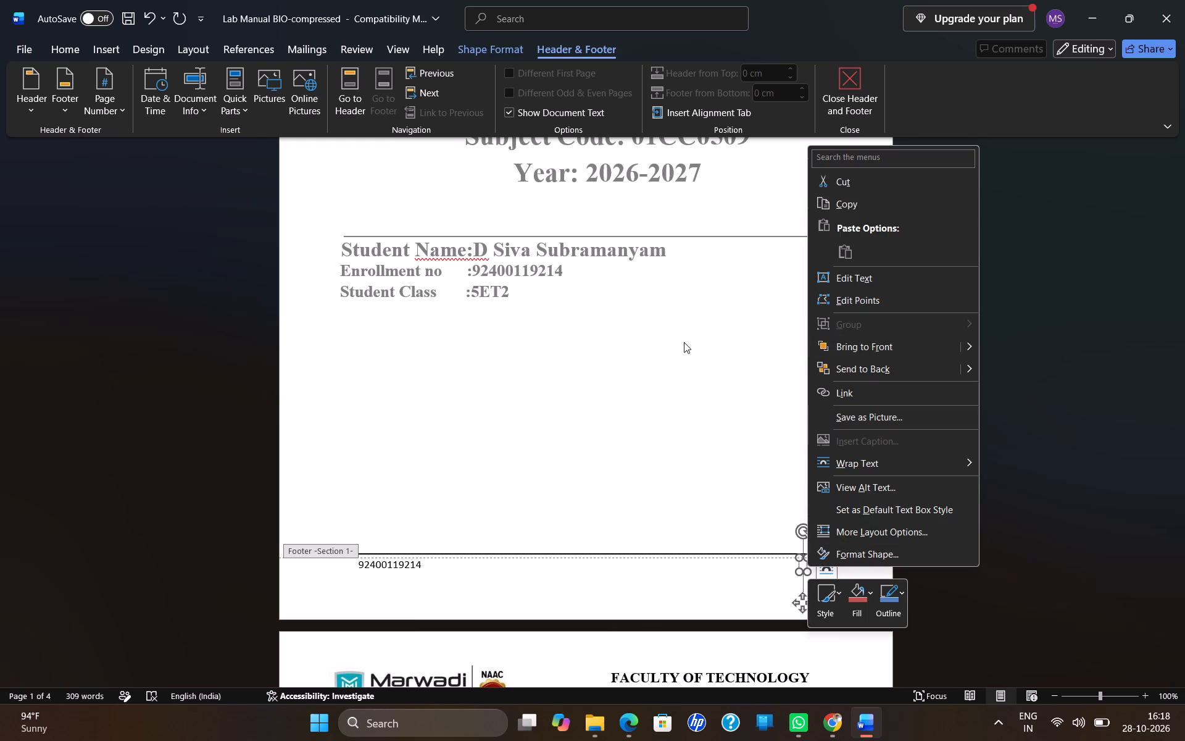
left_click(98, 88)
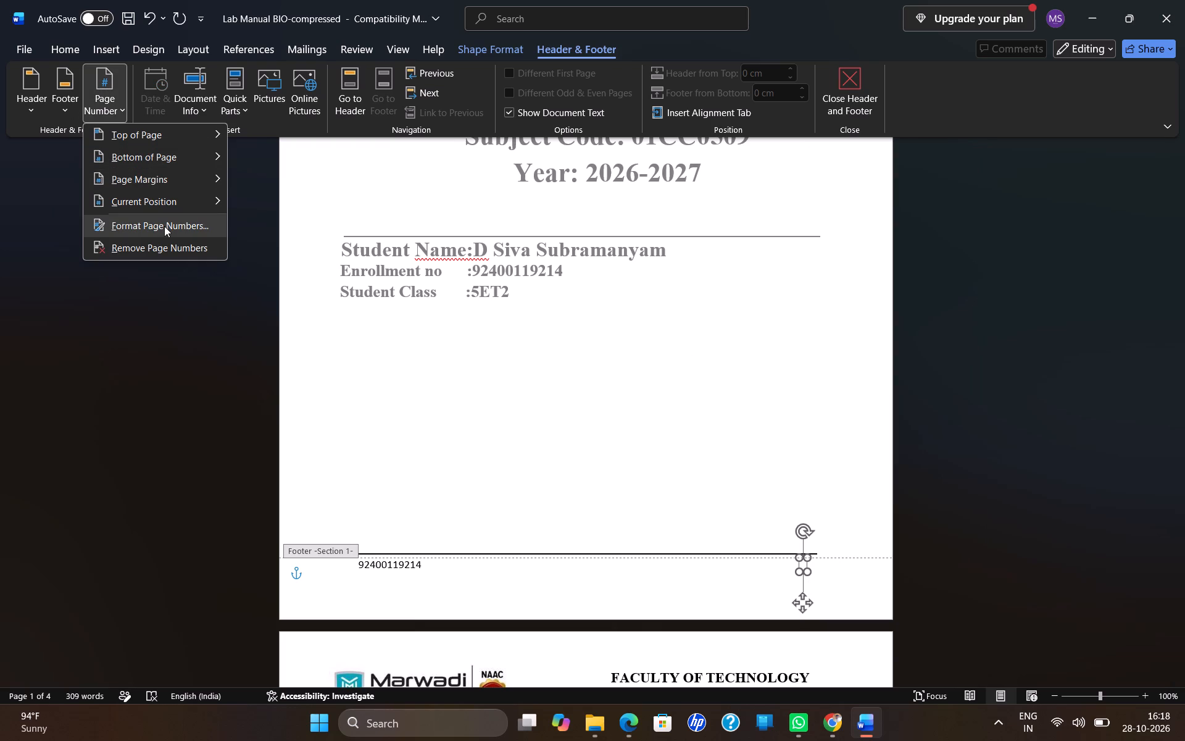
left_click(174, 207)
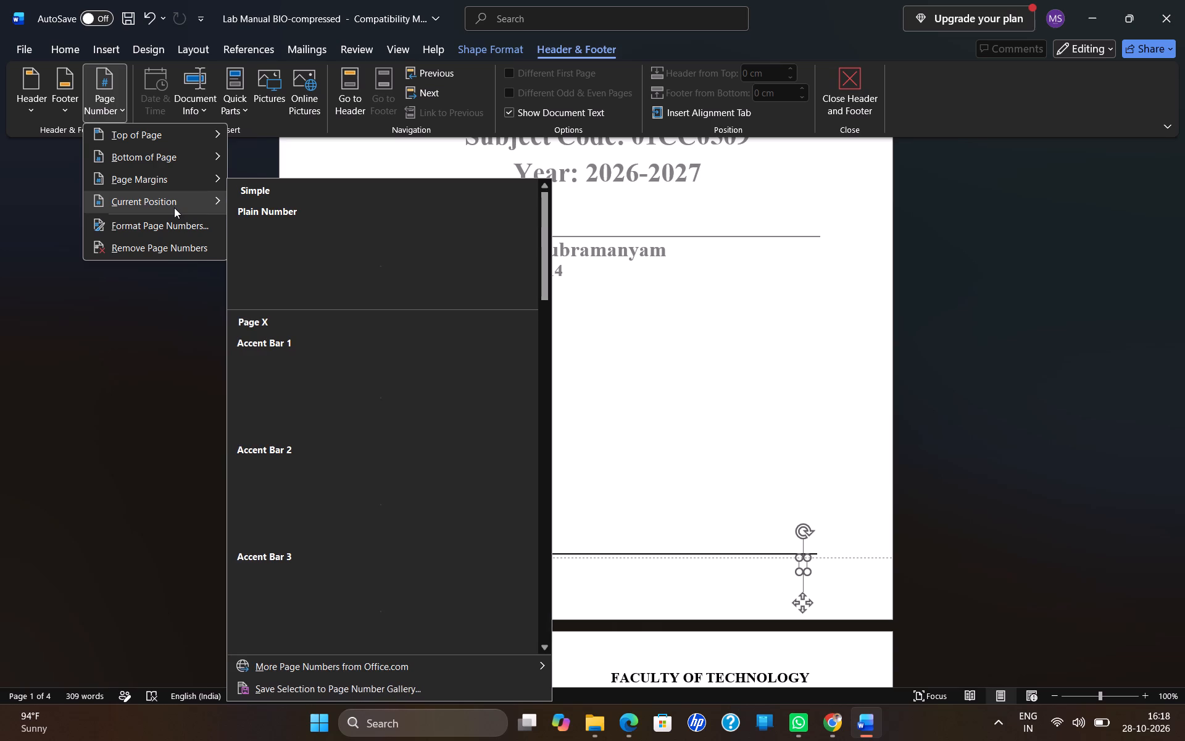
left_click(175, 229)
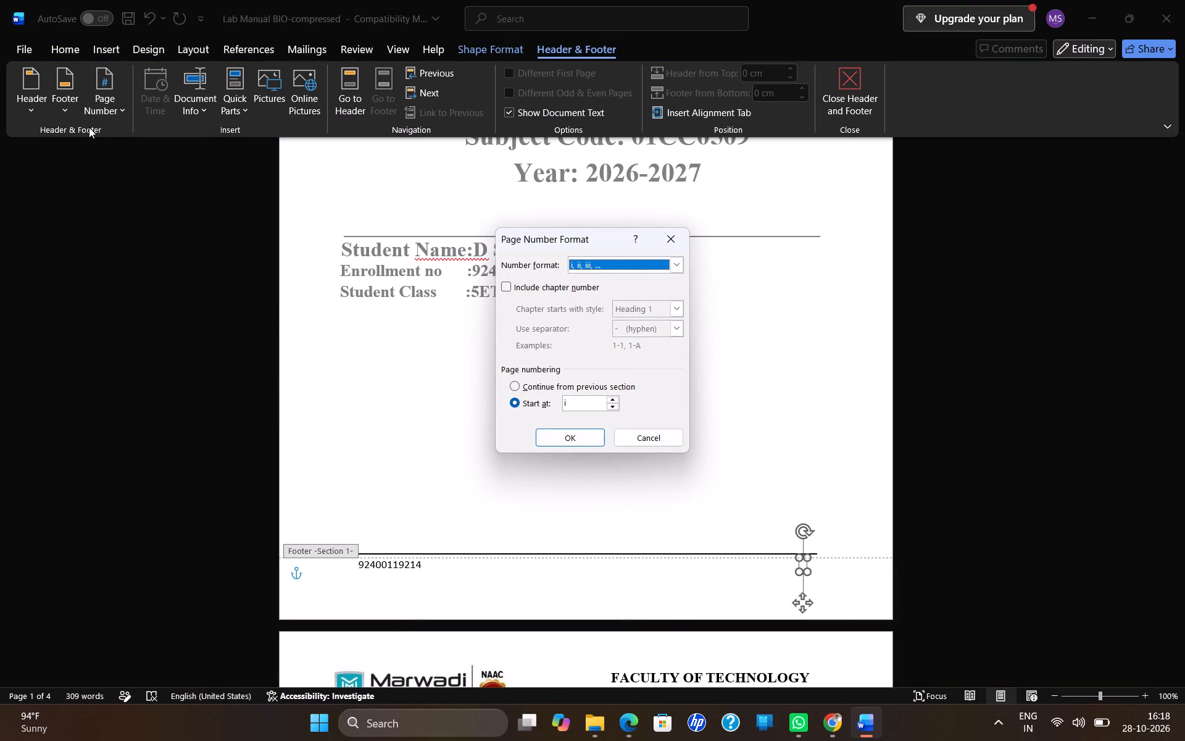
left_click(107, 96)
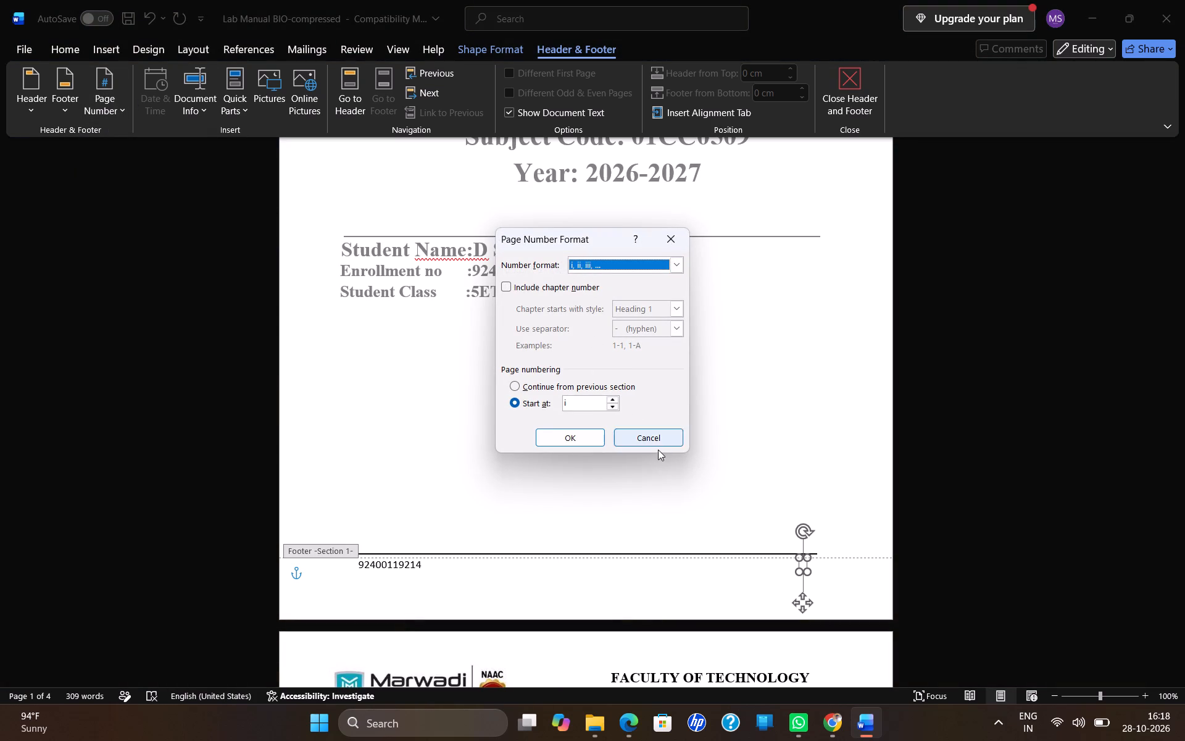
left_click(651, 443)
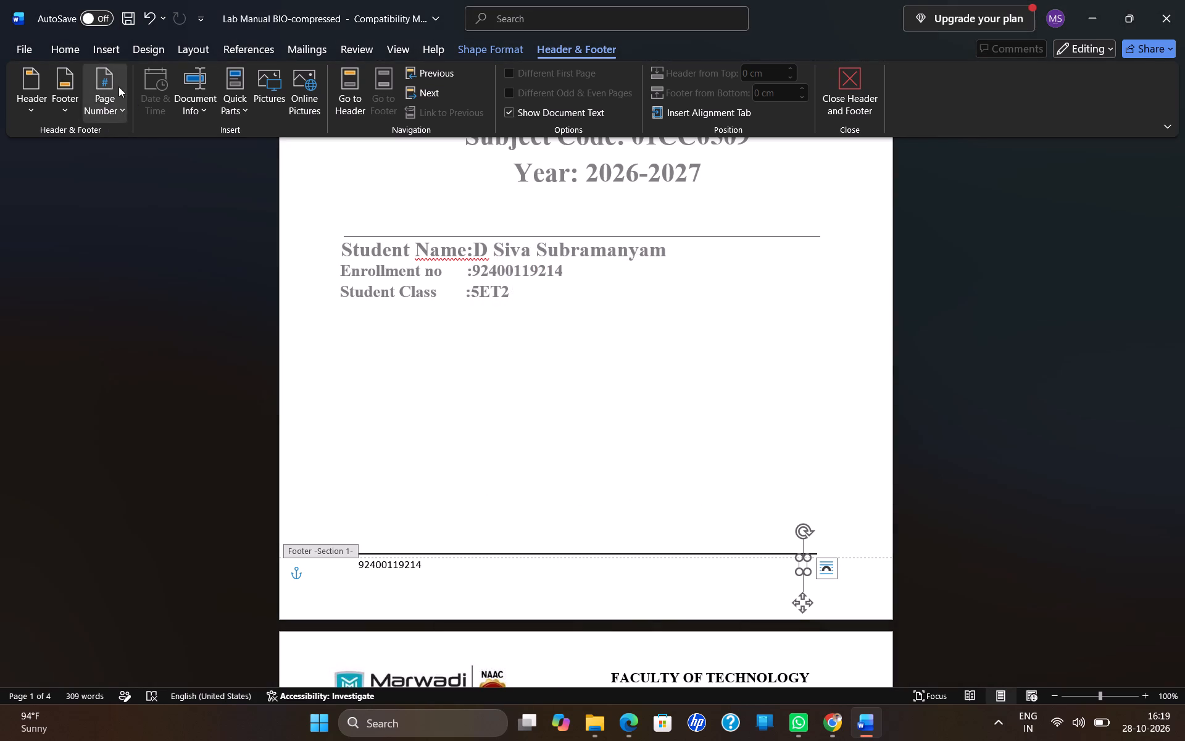
Insert a bottom-of-page number in the Accent Bar 2 style in the cover page's footer.
left_click(118, 86)
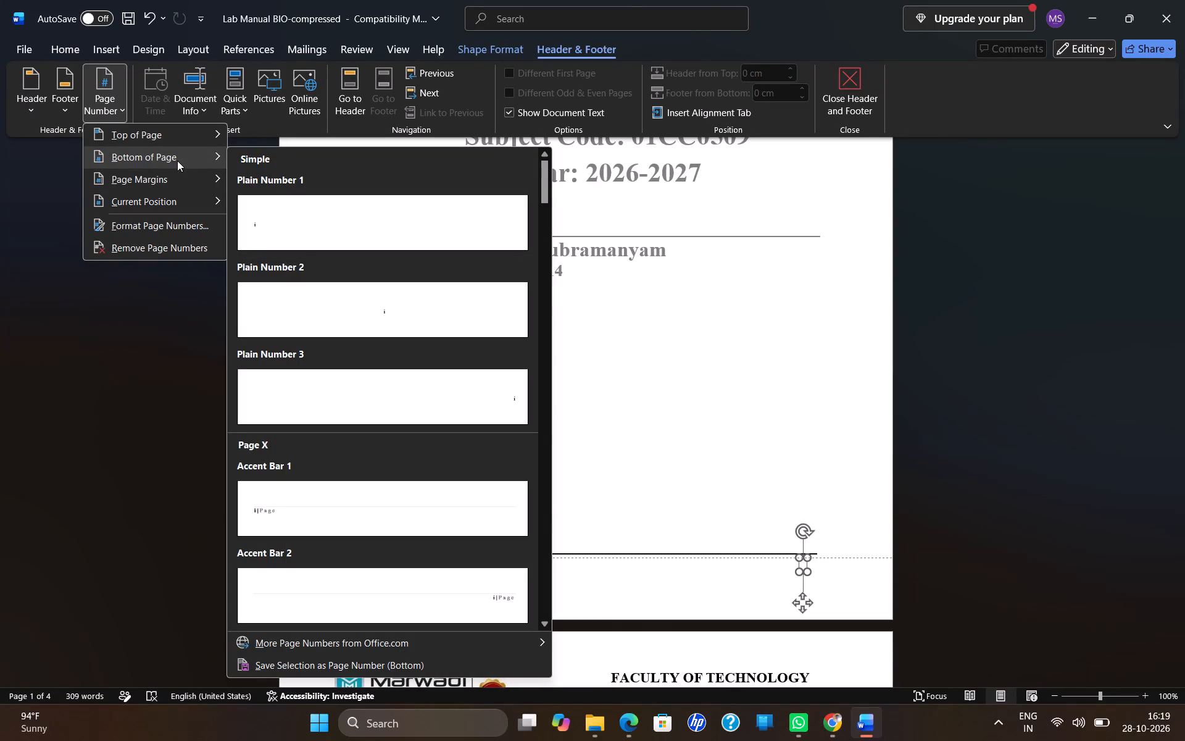
left_click(387, 583)
Delete the "| Page" text after the roman number in the cover page's footer, keeping only the number.
left_click(859, 563)
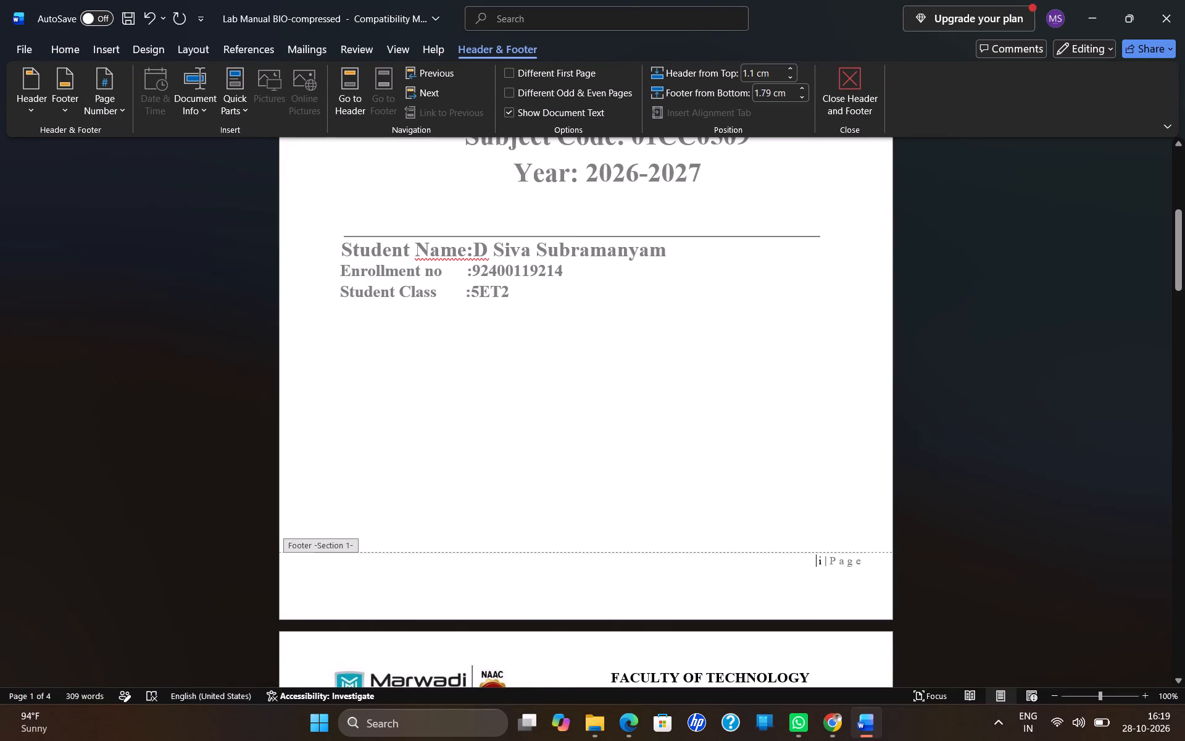
key("Right")
key("BackSpace")
key("BackSpace")
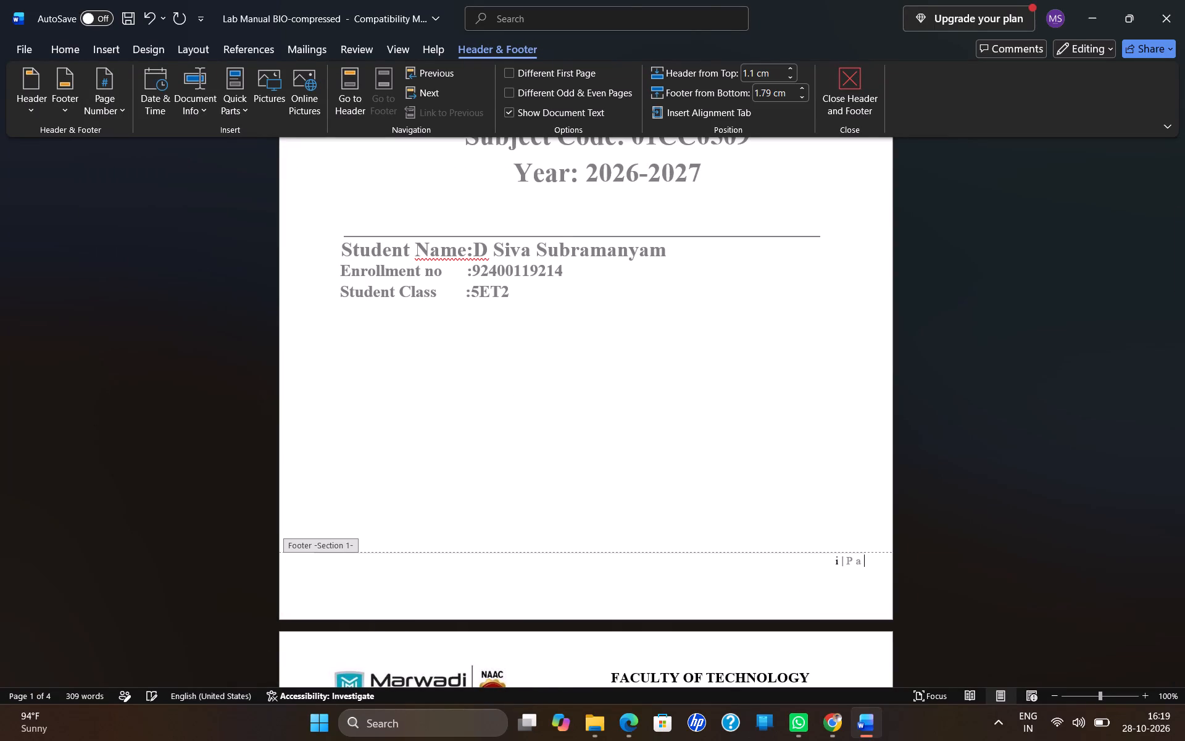
key("BackSpace")
key("BackSpace")
key("BackSpace")
key("BackSpace")
Reposition the roman page number on the cover footer line with spaces, placing it slightly in from the right-hand end.
key("Left")
key("Left")
key("Left")
key("BackSpace")
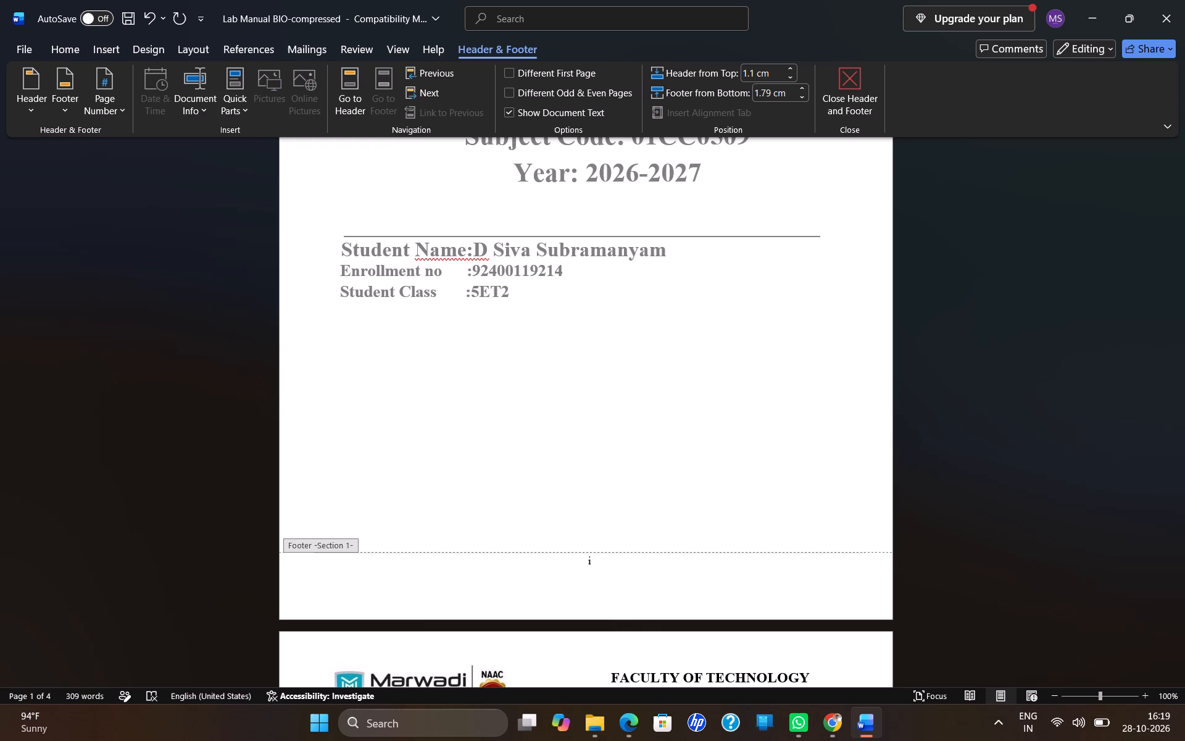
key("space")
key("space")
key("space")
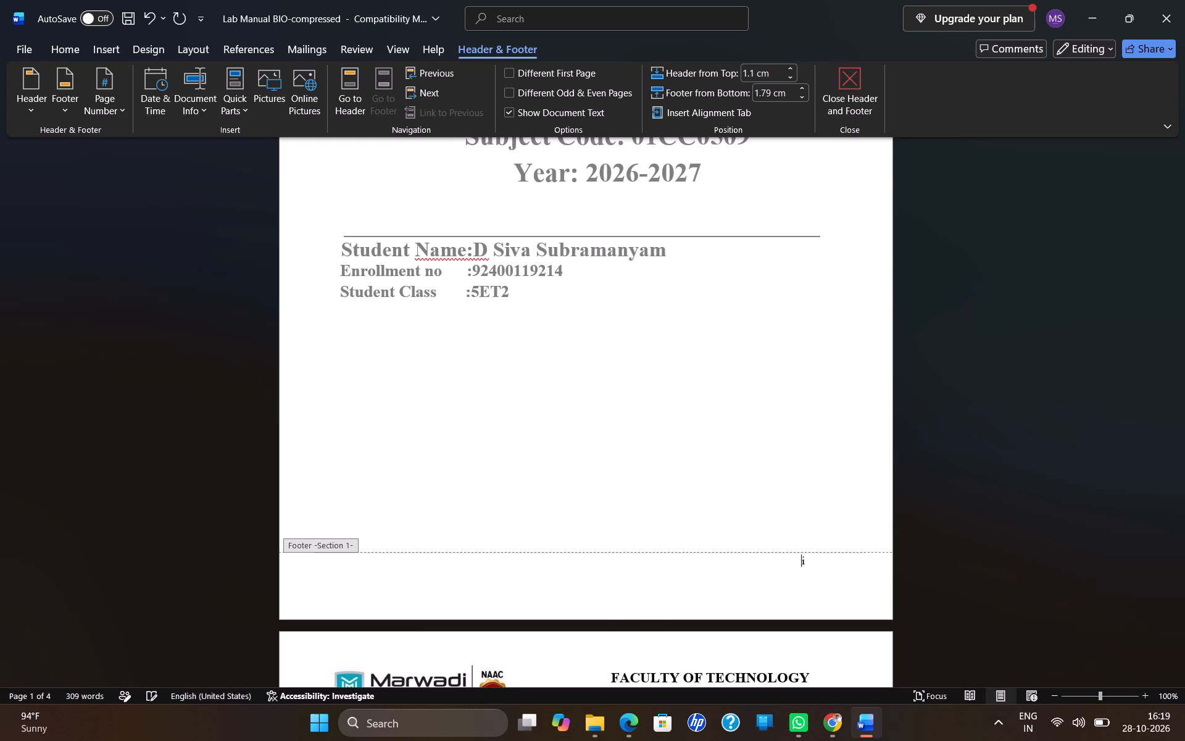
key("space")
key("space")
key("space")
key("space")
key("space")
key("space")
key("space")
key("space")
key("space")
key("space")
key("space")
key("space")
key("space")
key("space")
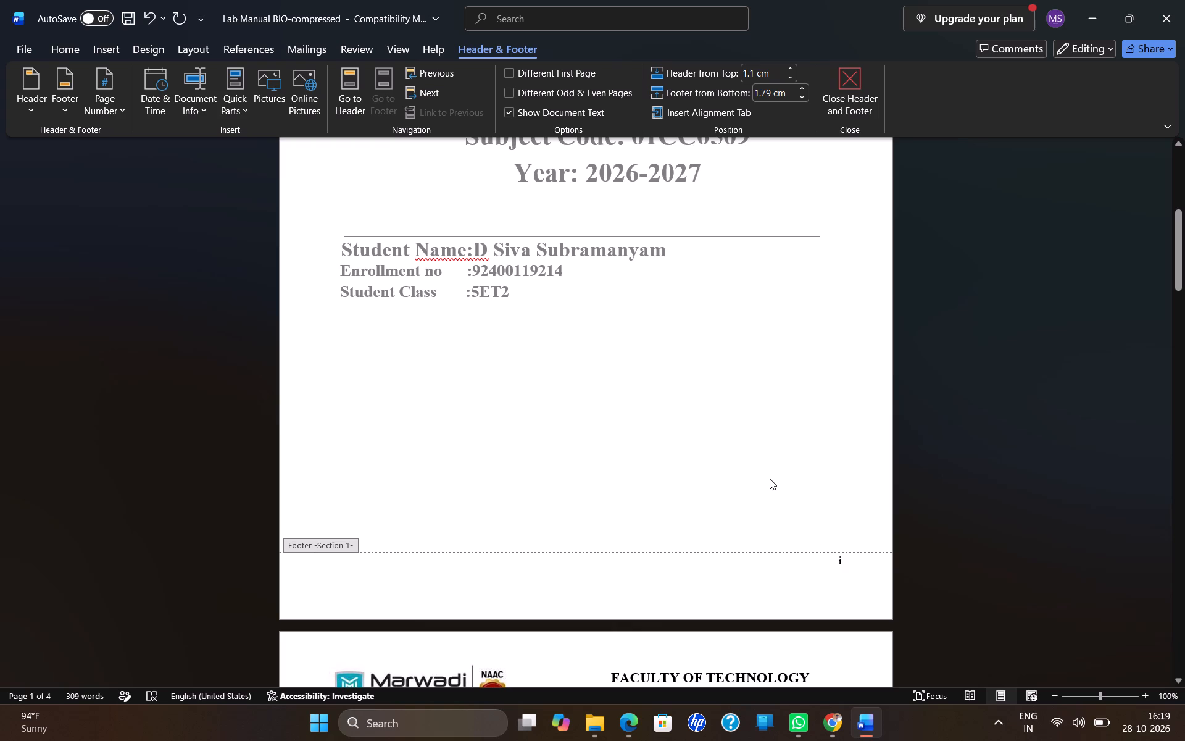
Toggle bold on the page number in the cover page's footer and return to the document body.
key("ctrl+shift+Right")
key("ctrl+shift+Right")
key("ctrl+b")
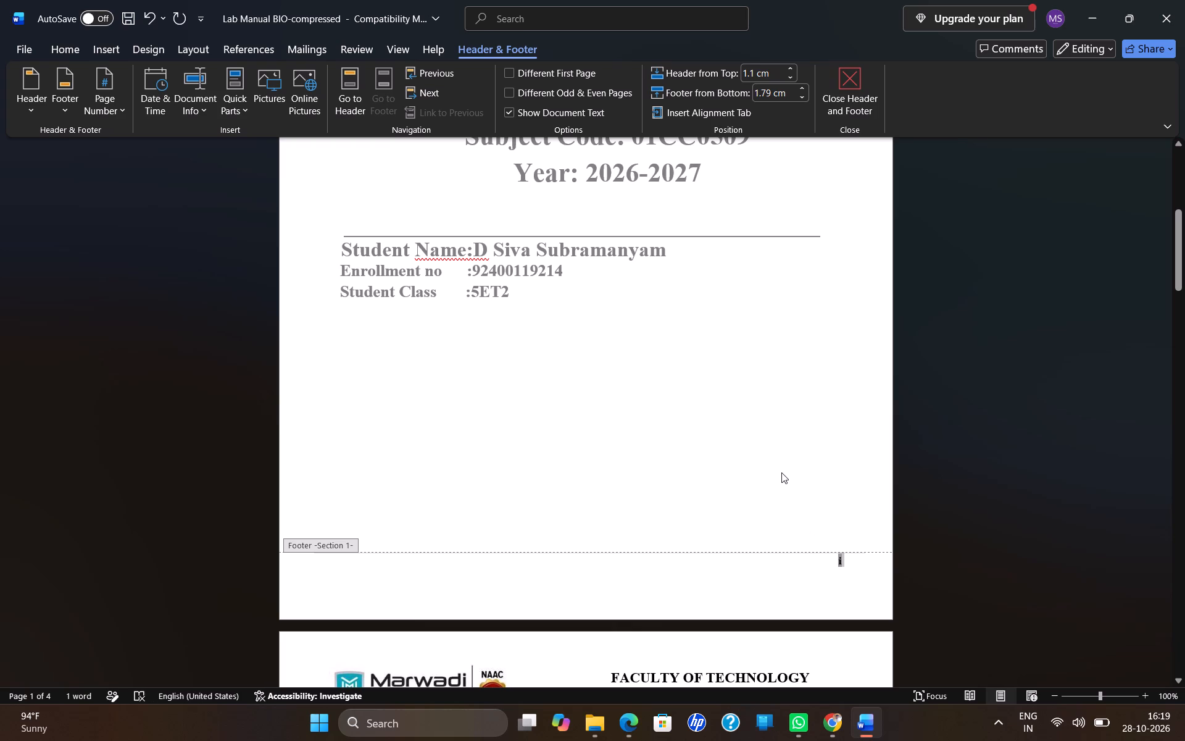
double_click(781, 472)
Format the page number in the first index page's footer (Section 2) as i, ii, iii, starting at 2.
scroll(781, 472, "down", 4)
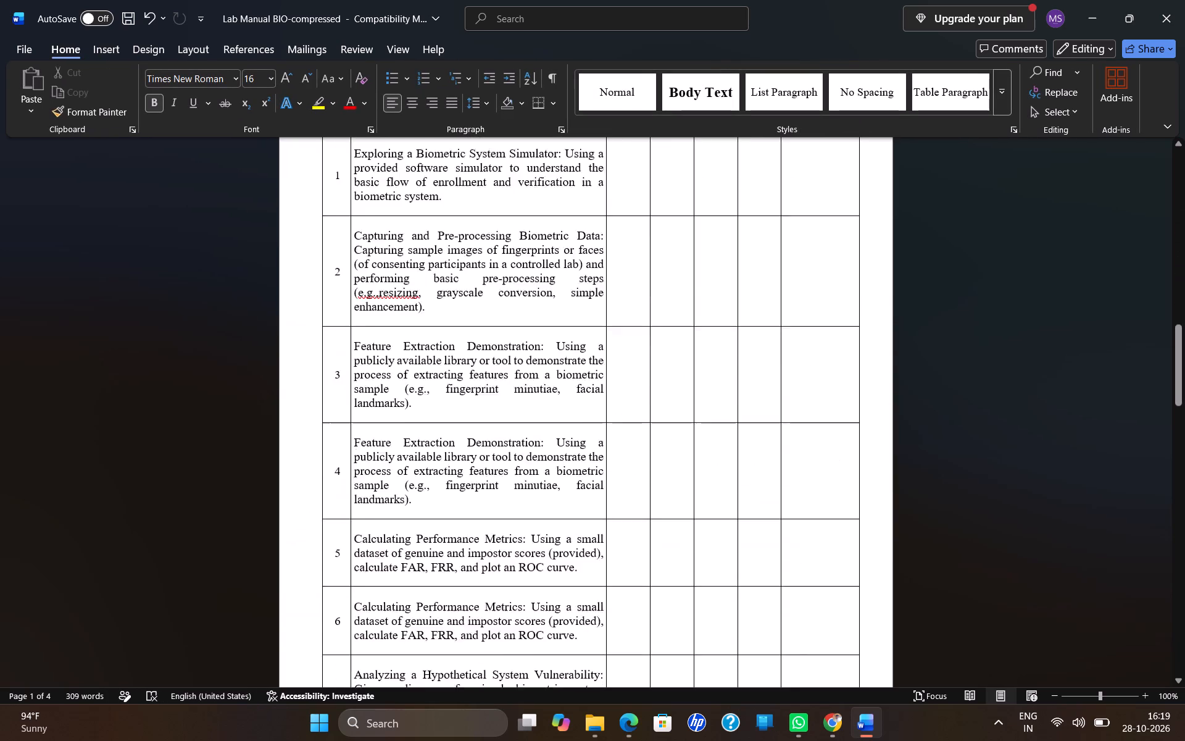
scroll(781, 472, "down", 5)
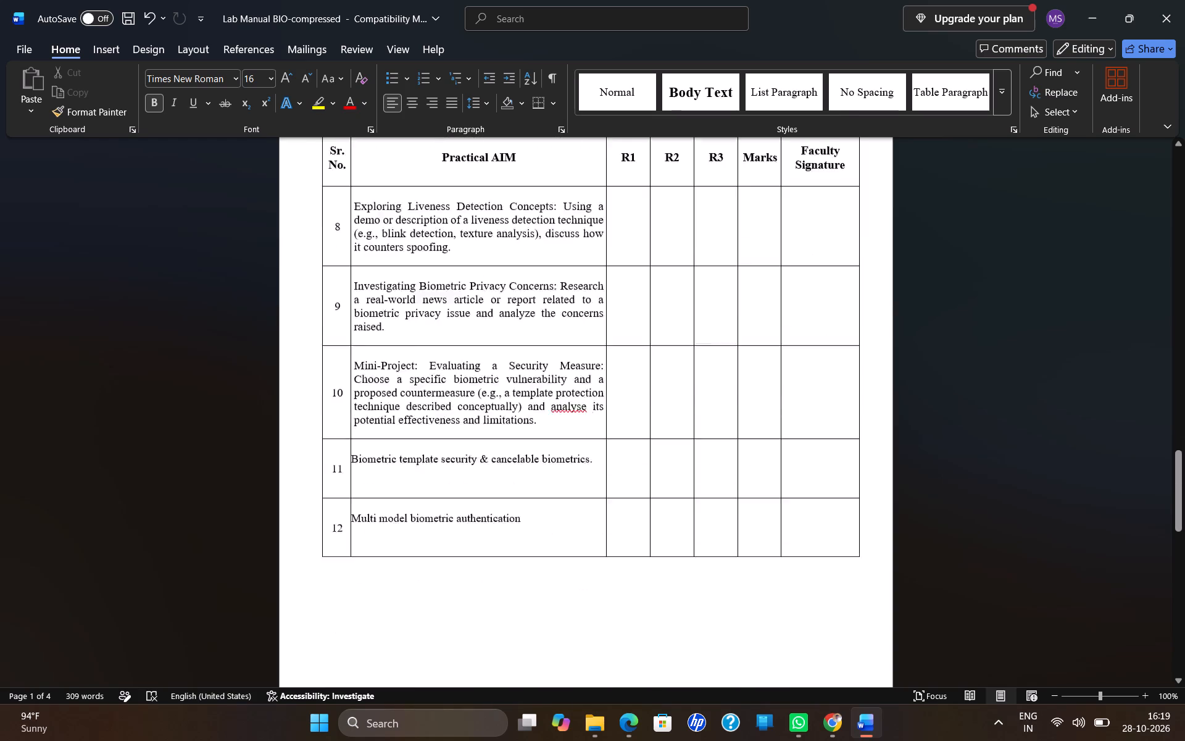
scroll(781, 472, "down", 1)
scroll(781, 472, "up", 2)
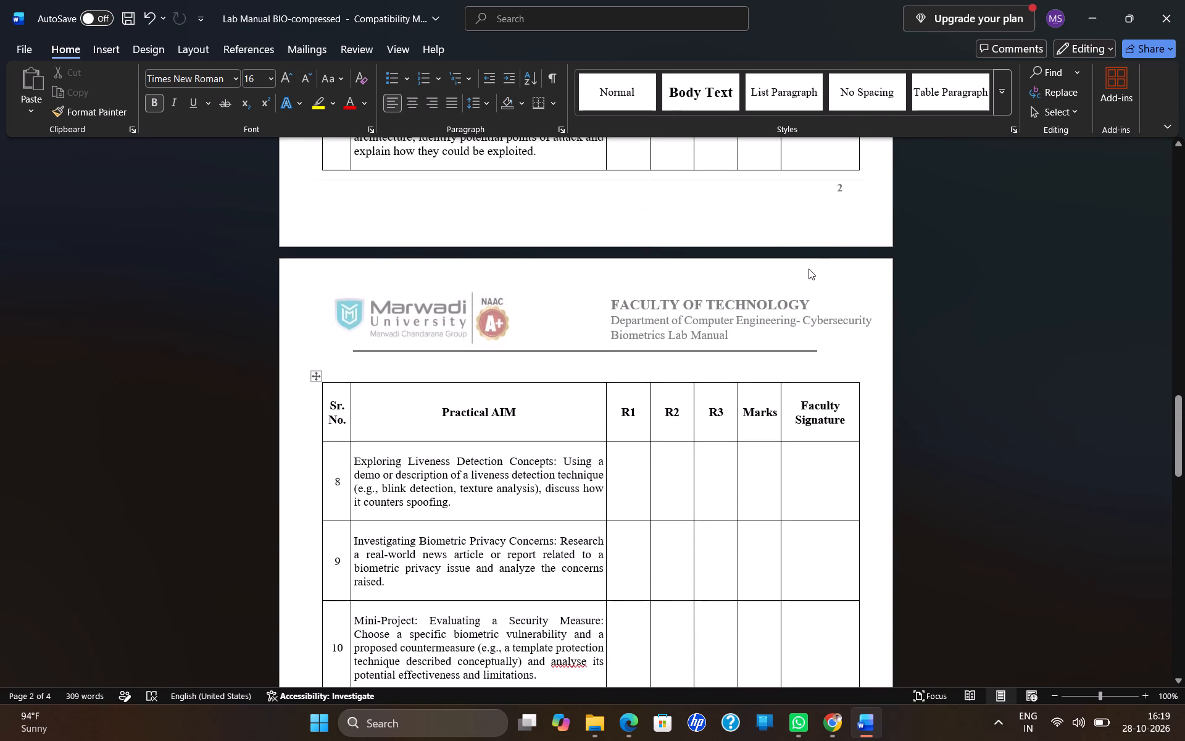
right_click(839, 190)
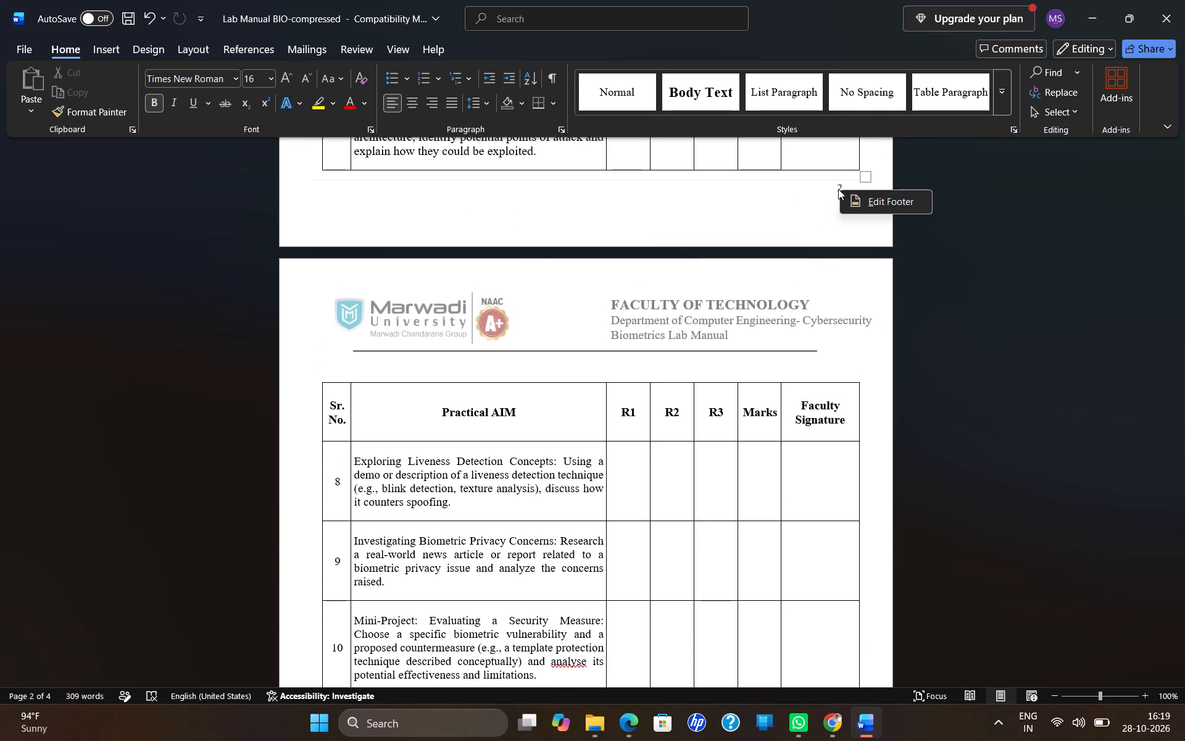
left_click(845, 201)
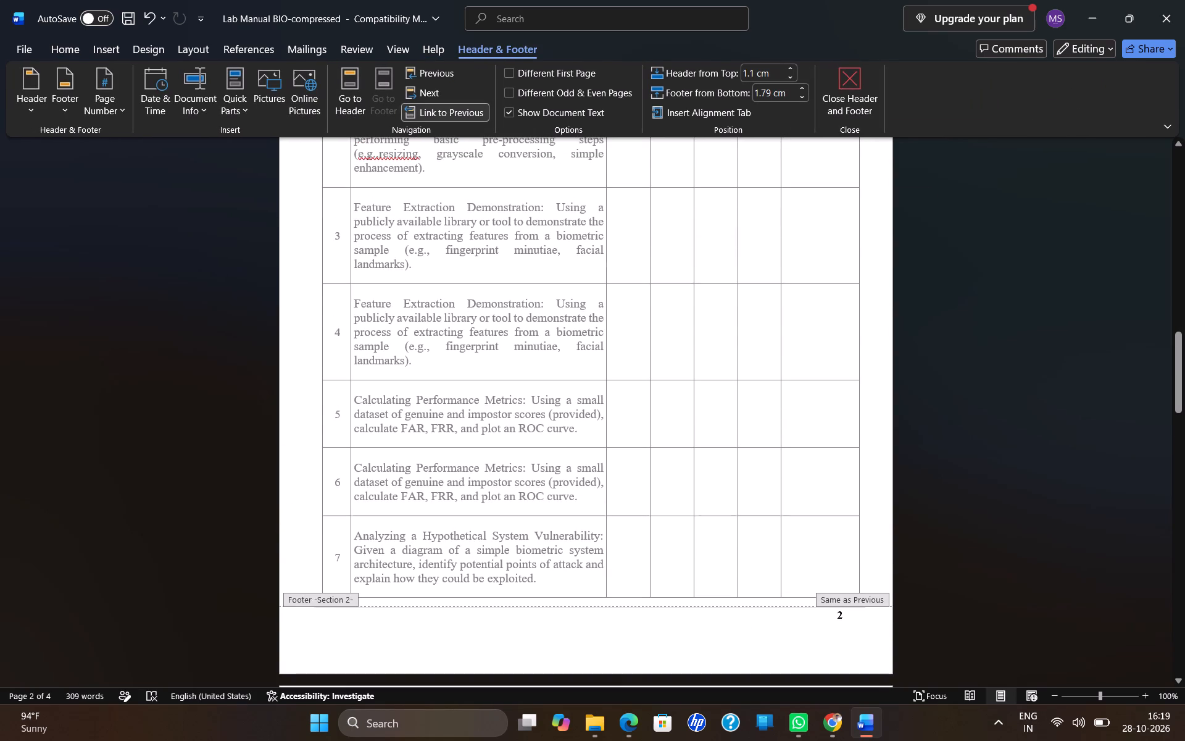
right_click(832, 619)
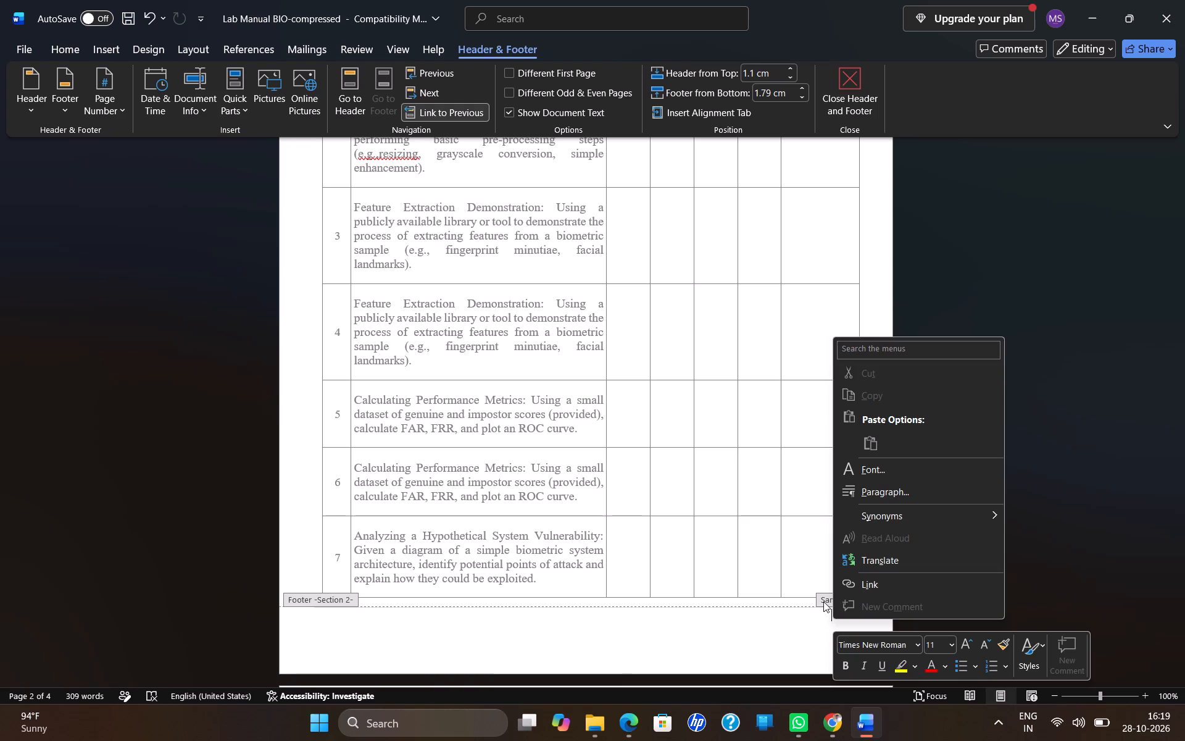
left_click(823, 601)
right_click(841, 618)
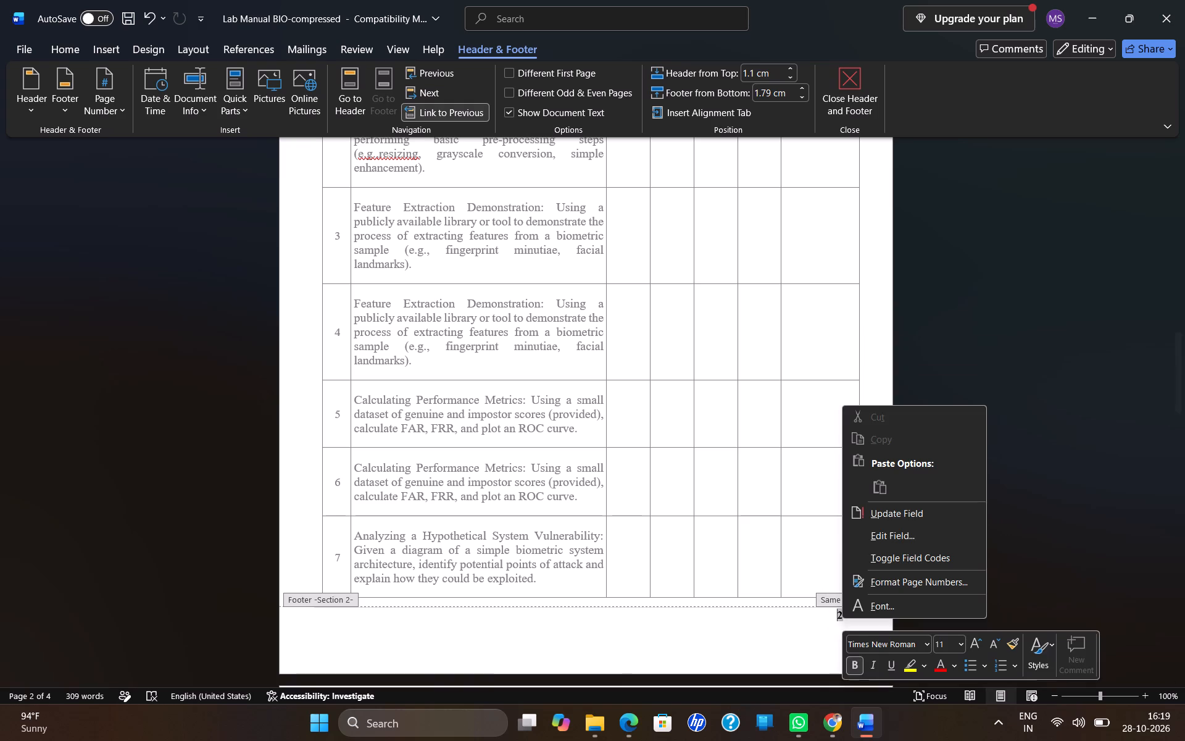
left_click(892, 577)
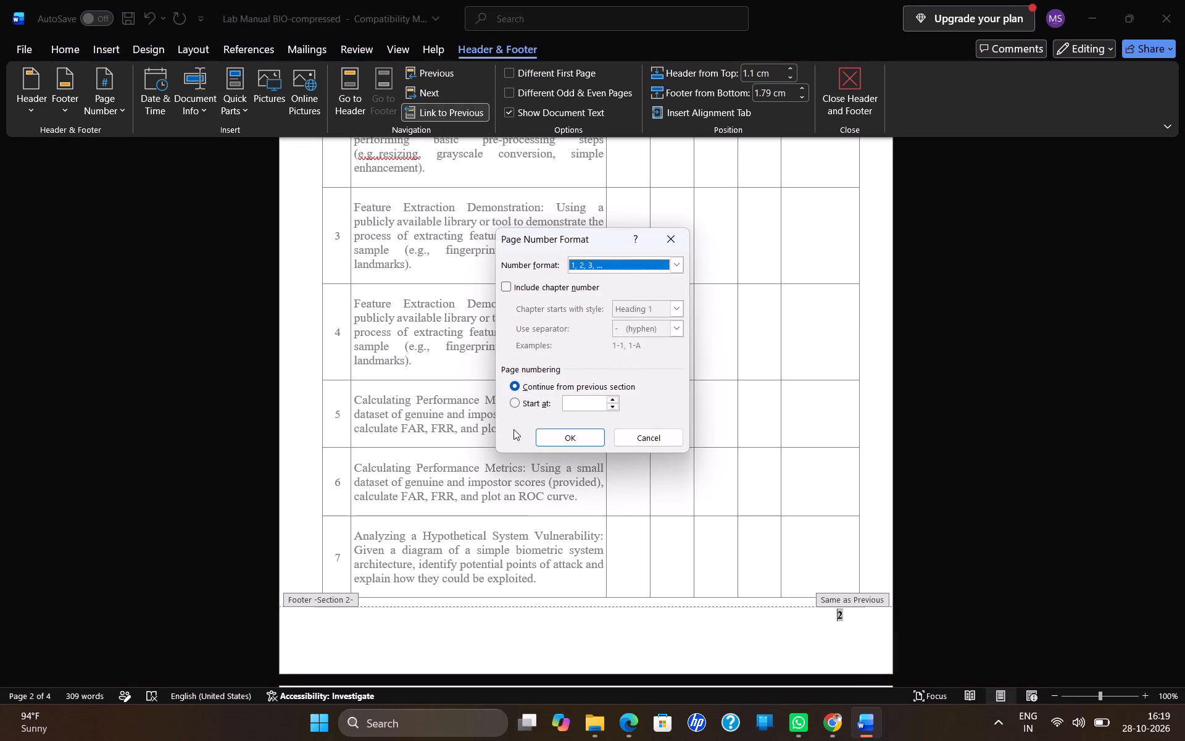
left_click(673, 262)
left_click(644, 323)
left_click(618, 406)
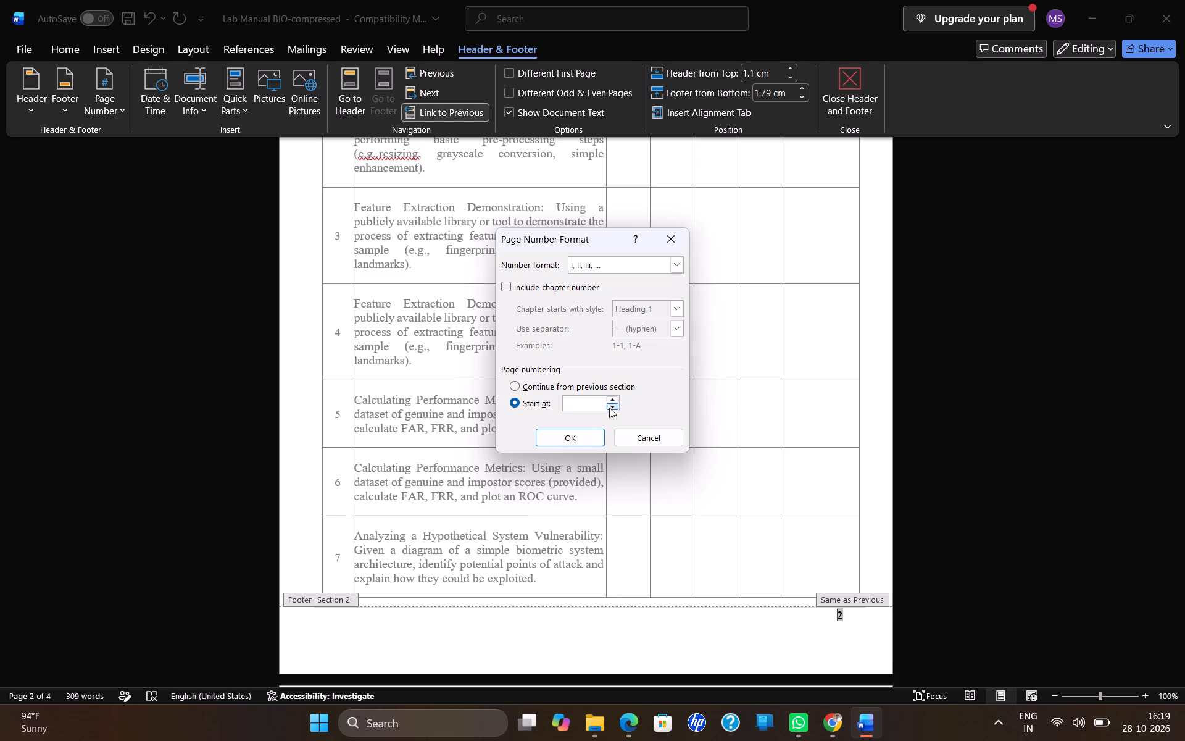
left_click(617, 407)
double_click(578, 262)
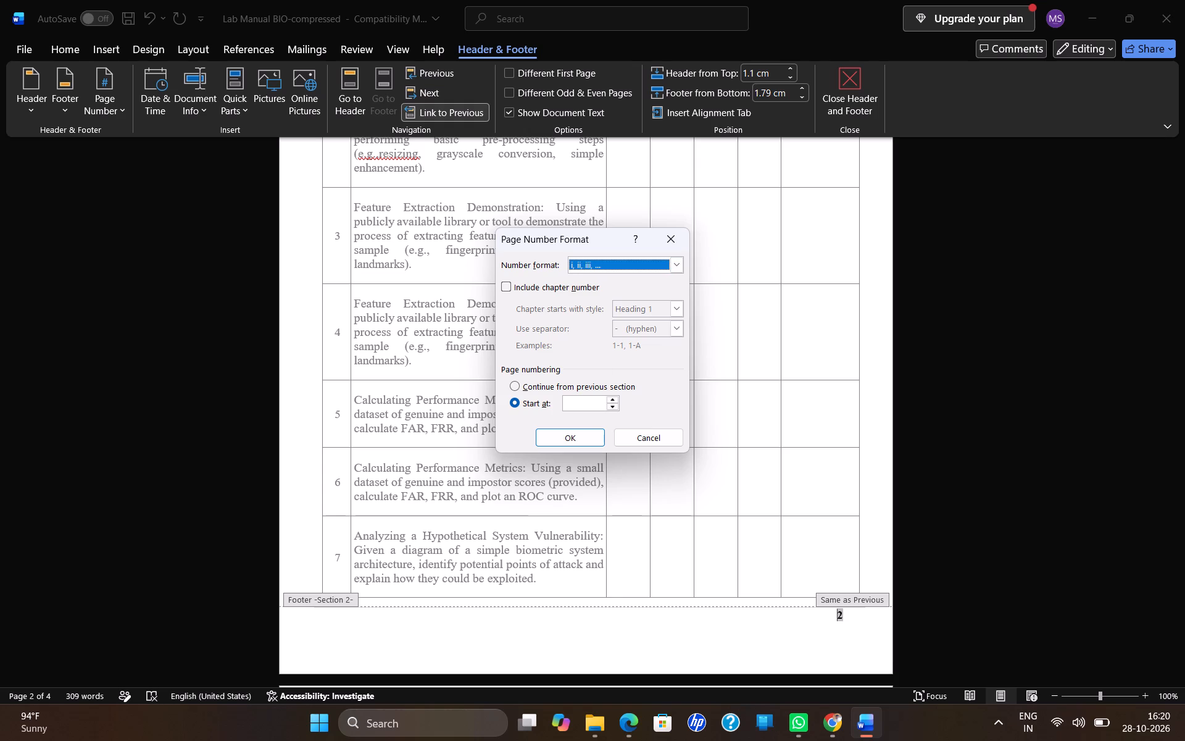
left_click(591, 403)
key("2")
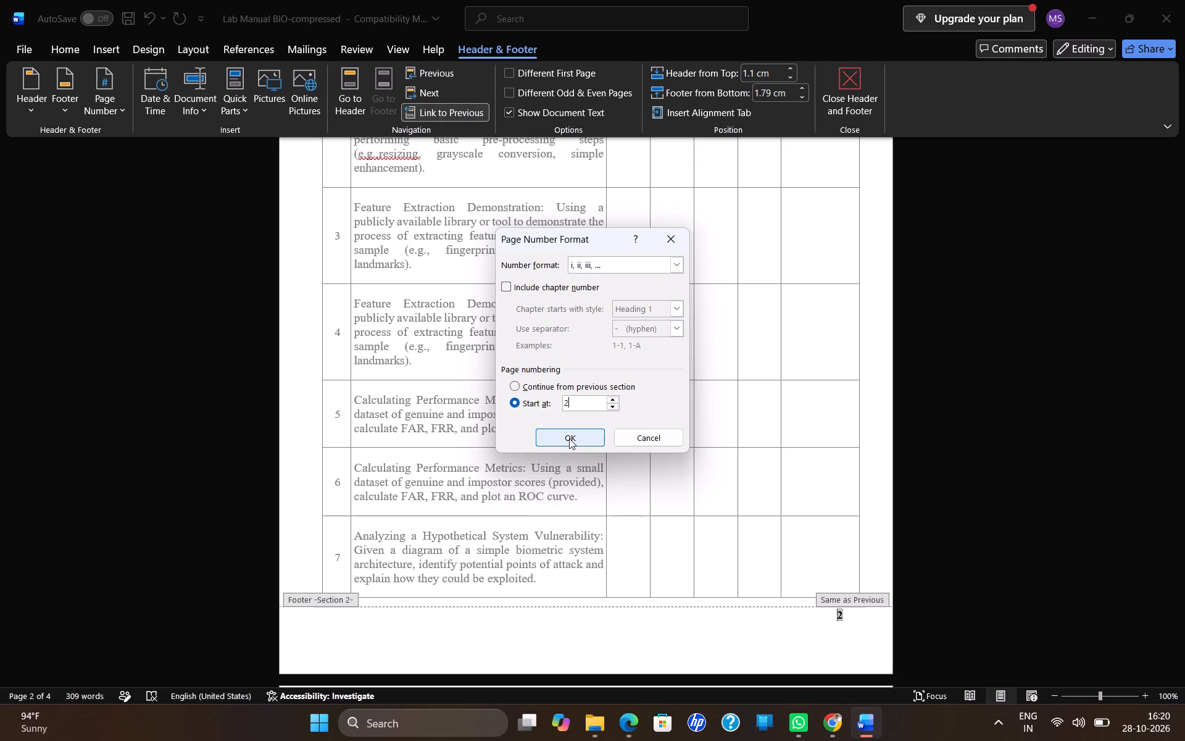
left_click(569, 438)
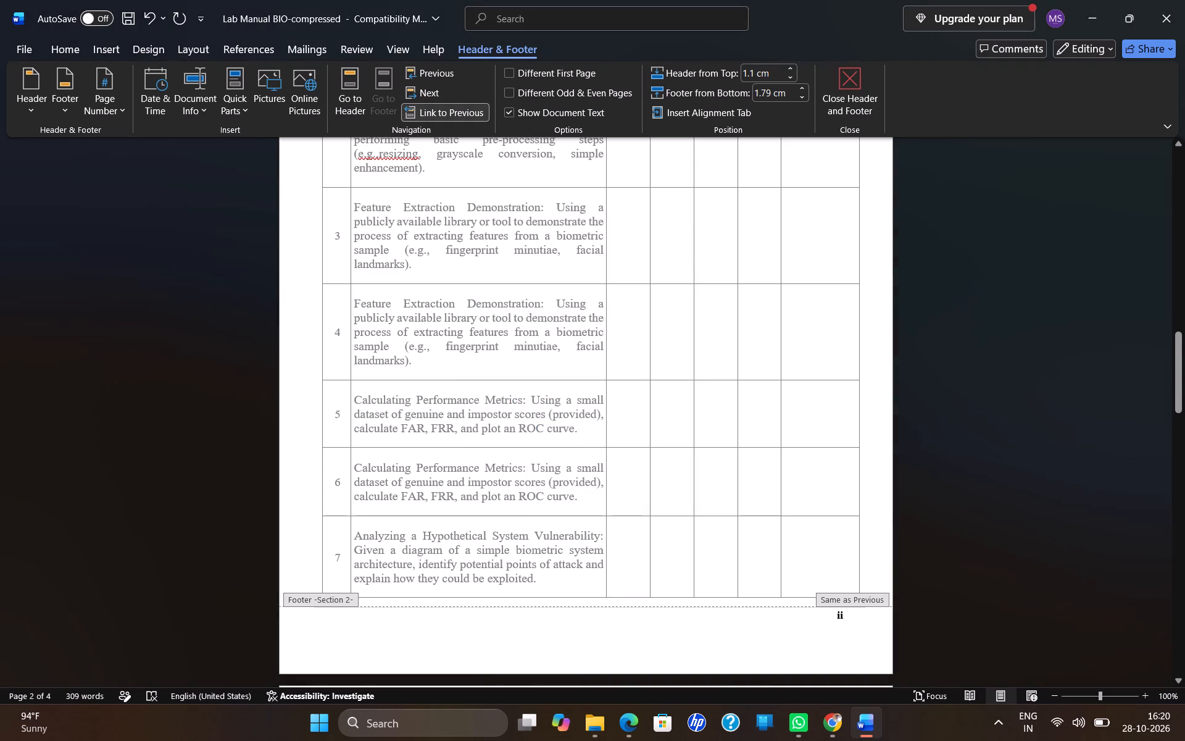
Format the page number in the second index page's footer (Section 3) as i, ii, iii, starting at 3.
scroll(652, 630, "down", 9)
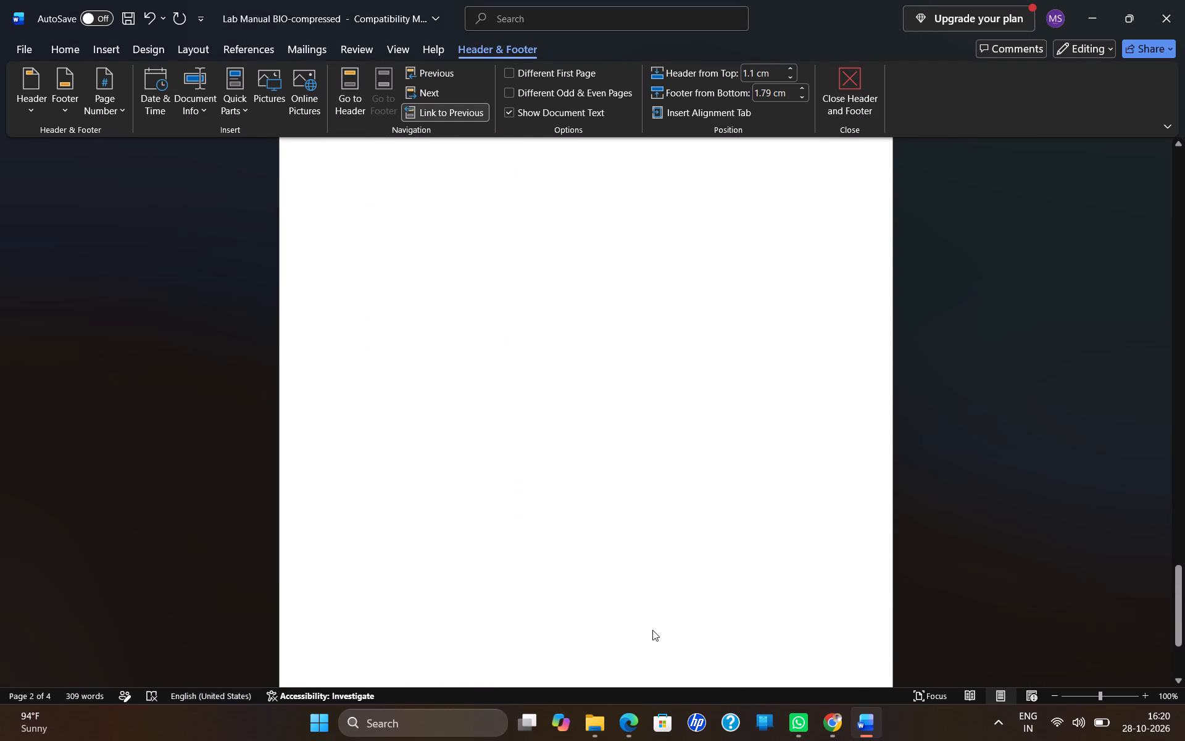
scroll(652, 630, "up", 4)
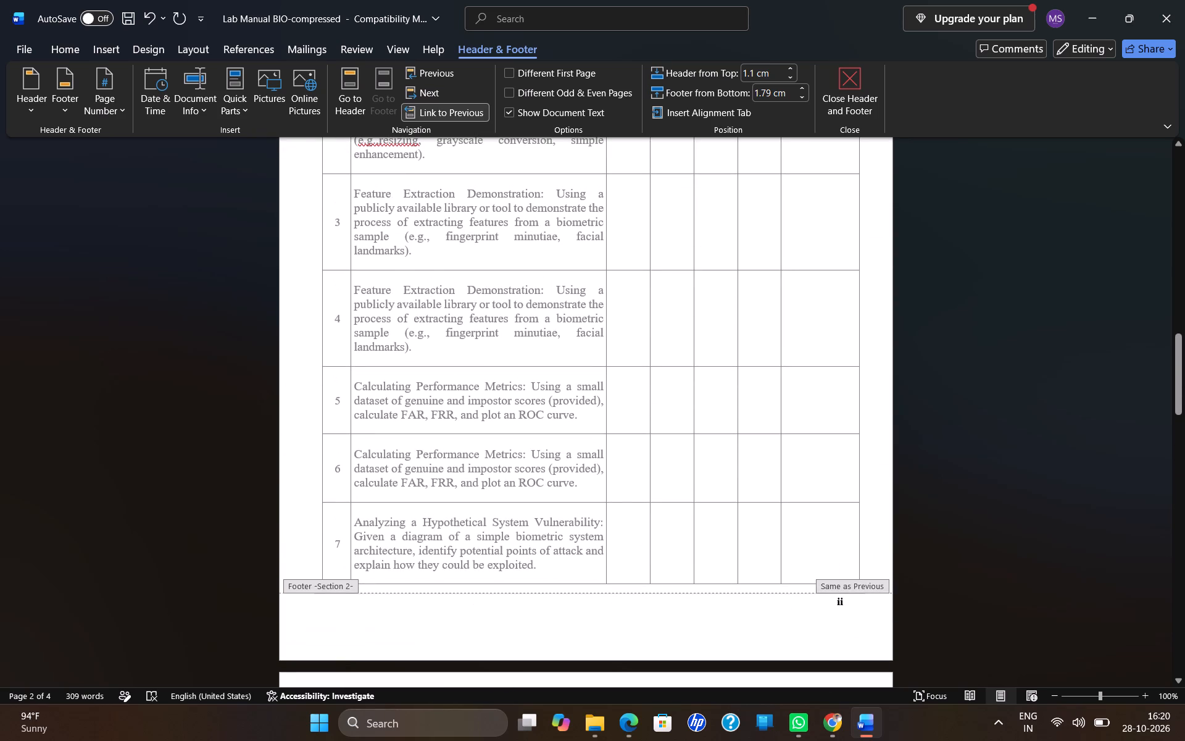
scroll(831, 604, "down", 4)
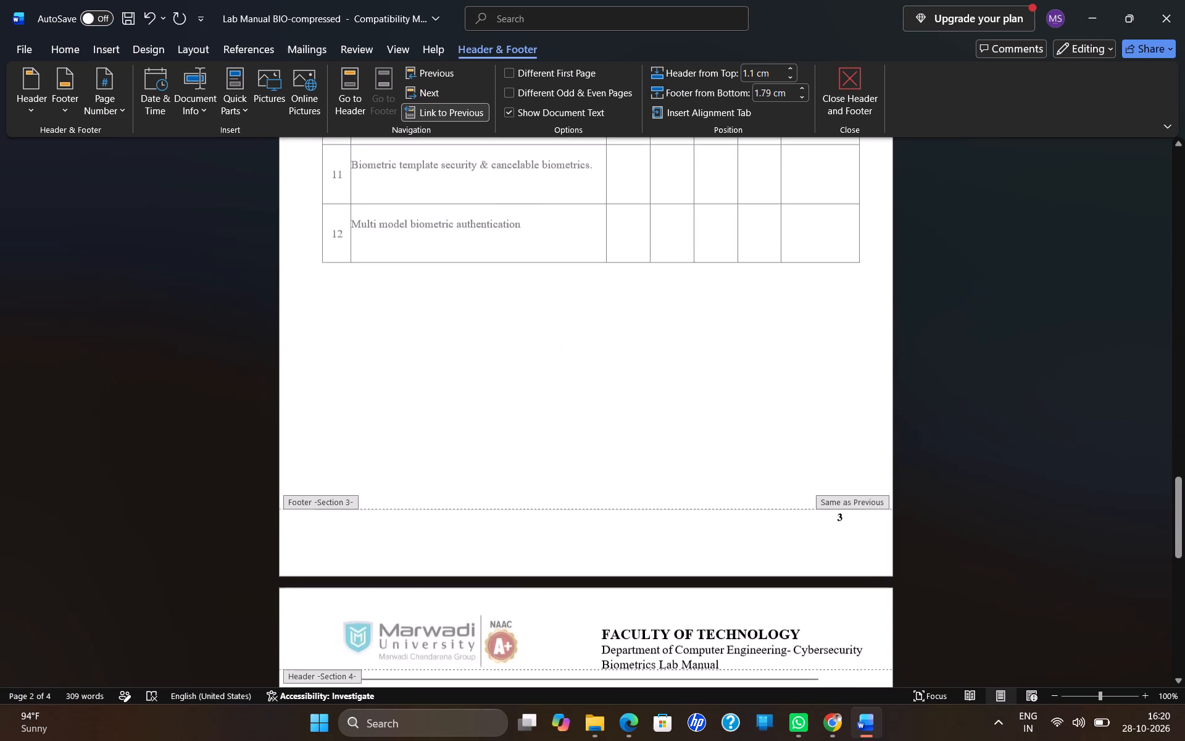
right_click(834, 522)
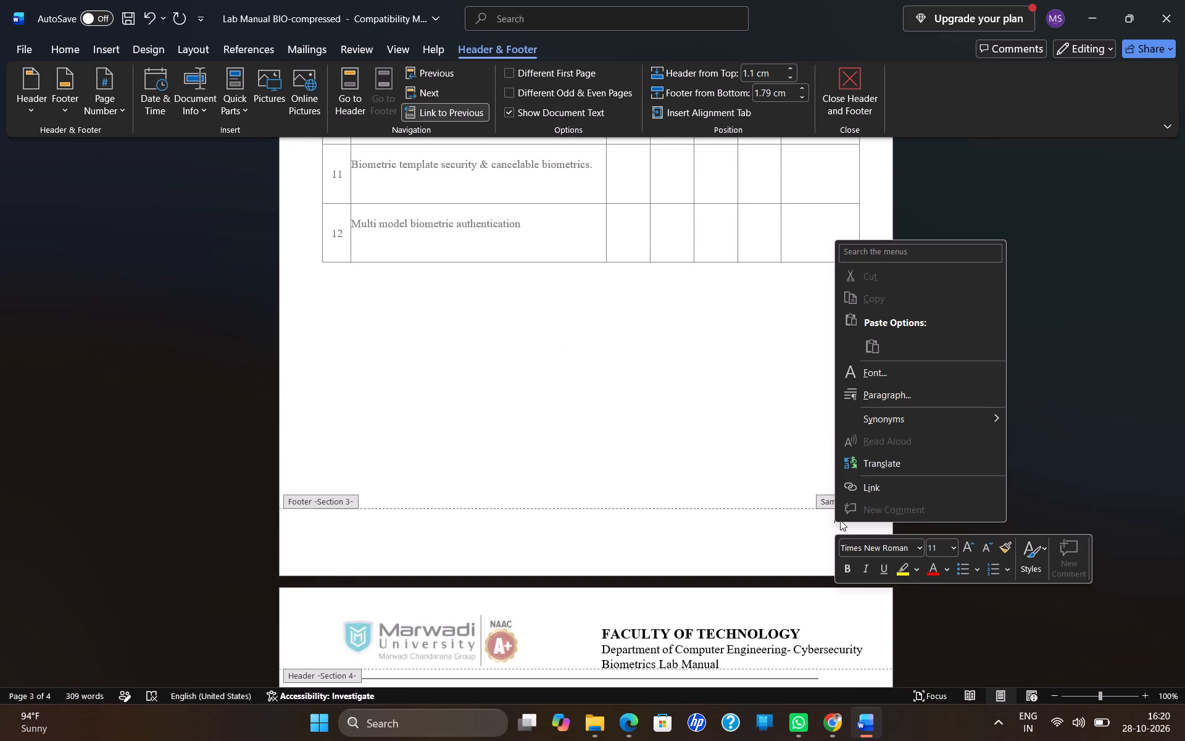
left_click(810, 514)
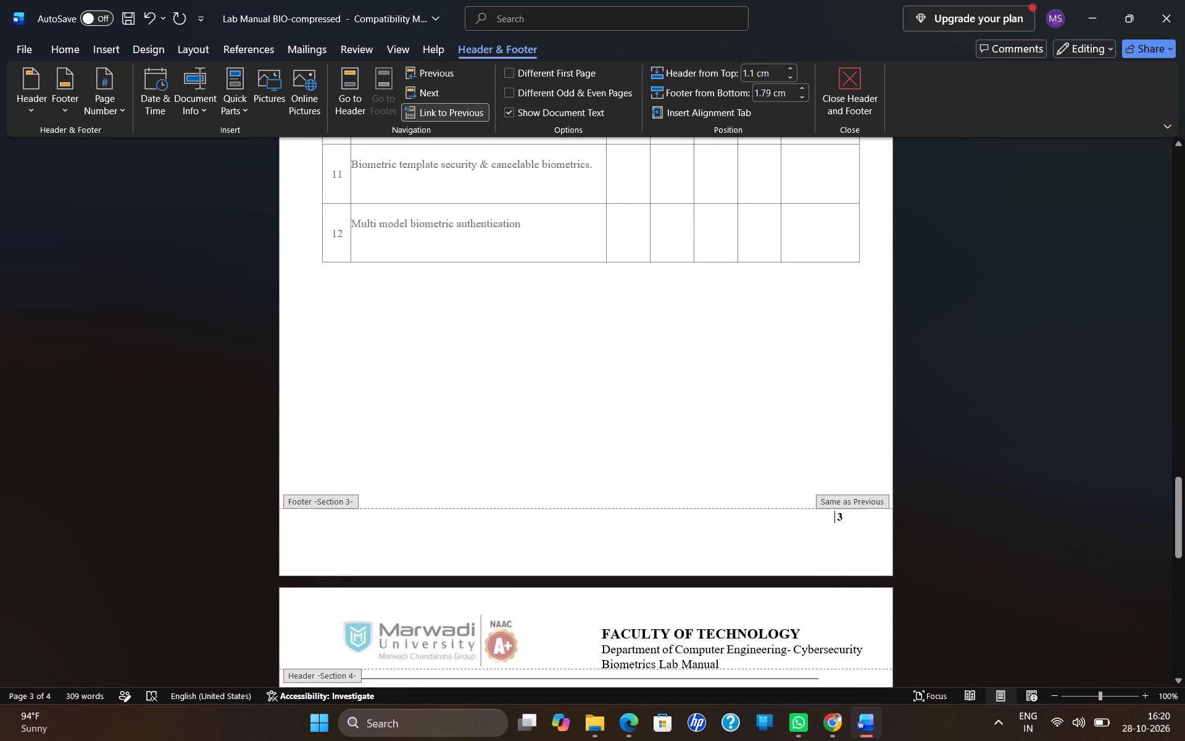
right_click(836, 516)
left_click(837, 517)
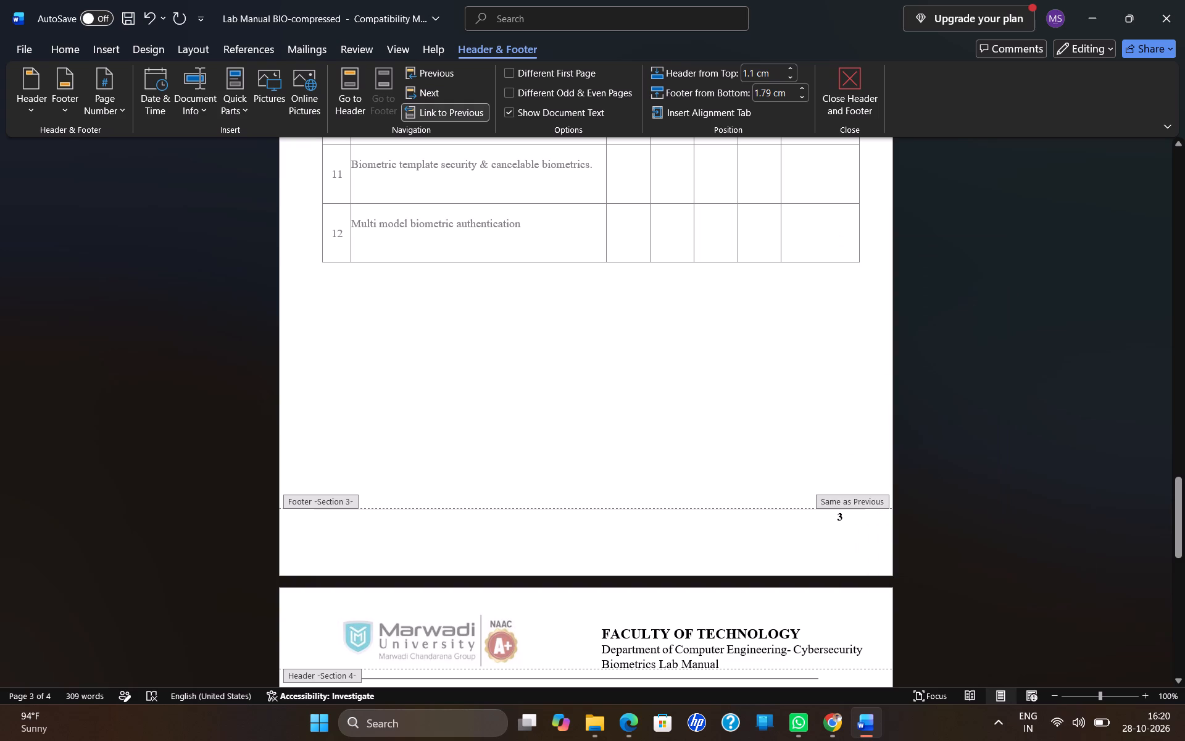
left_click(839, 518)
right_click(839, 518)
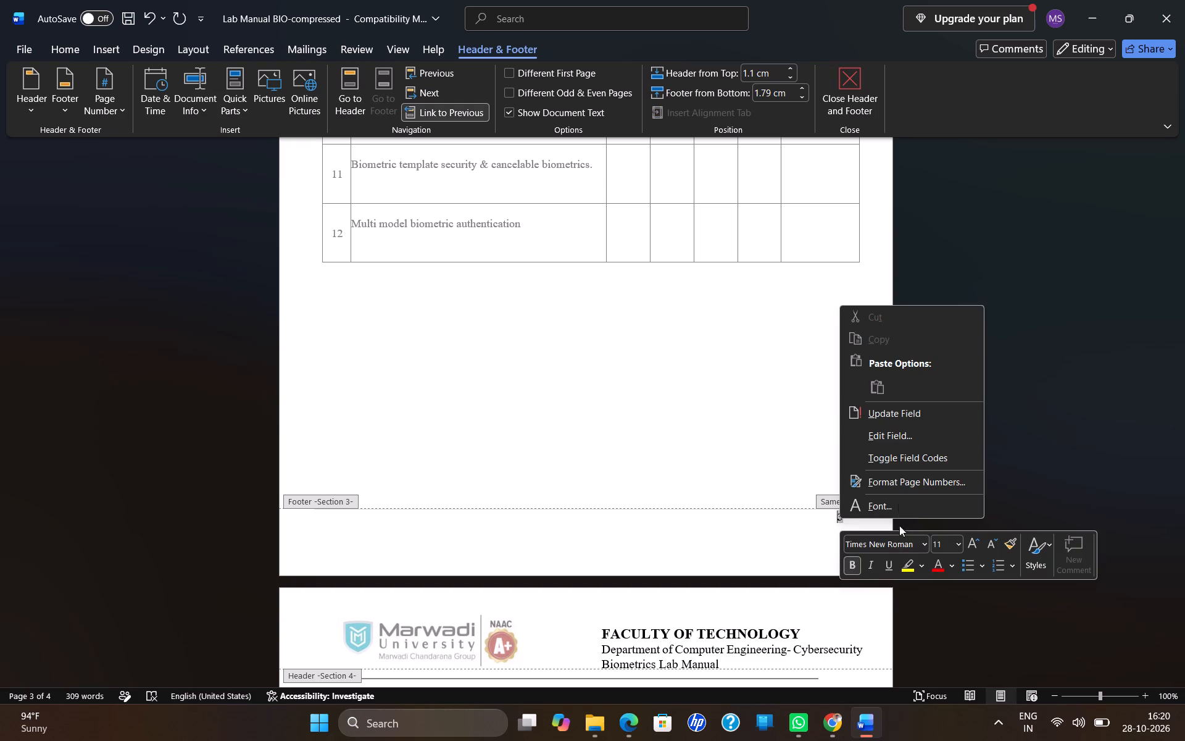
left_click(900, 482)
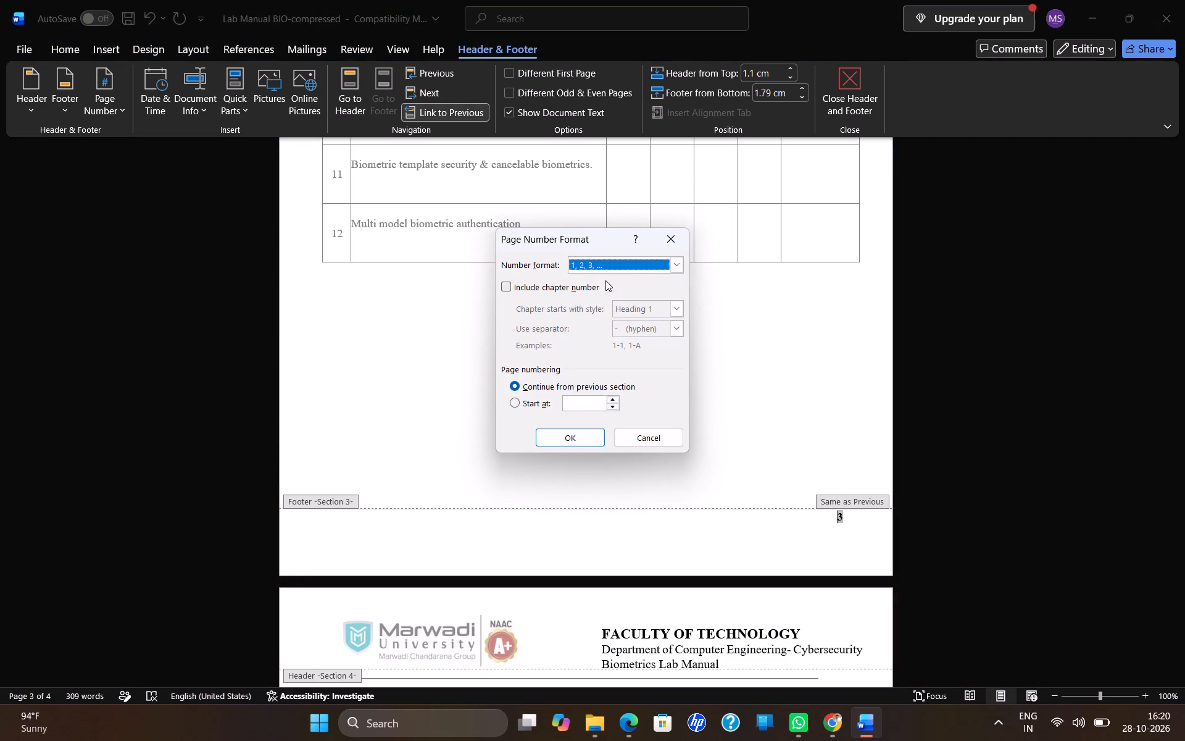
left_click(676, 262)
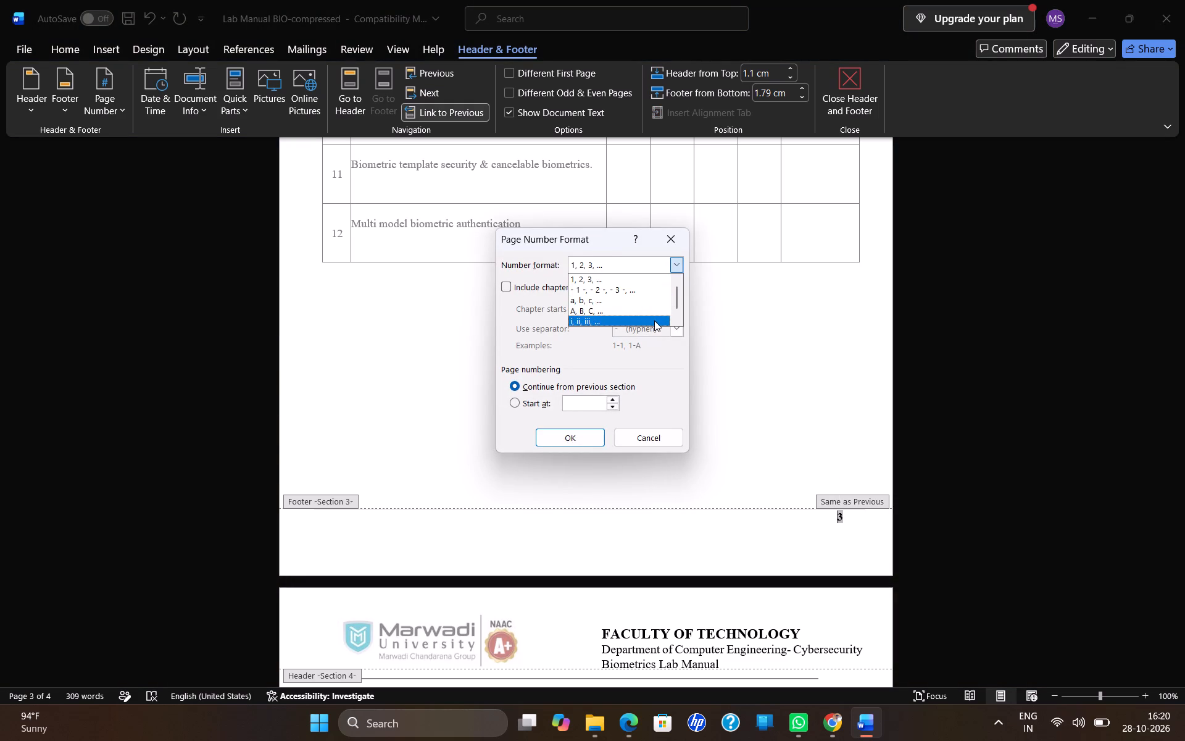
left_click(654, 320)
left_click(540, 406)
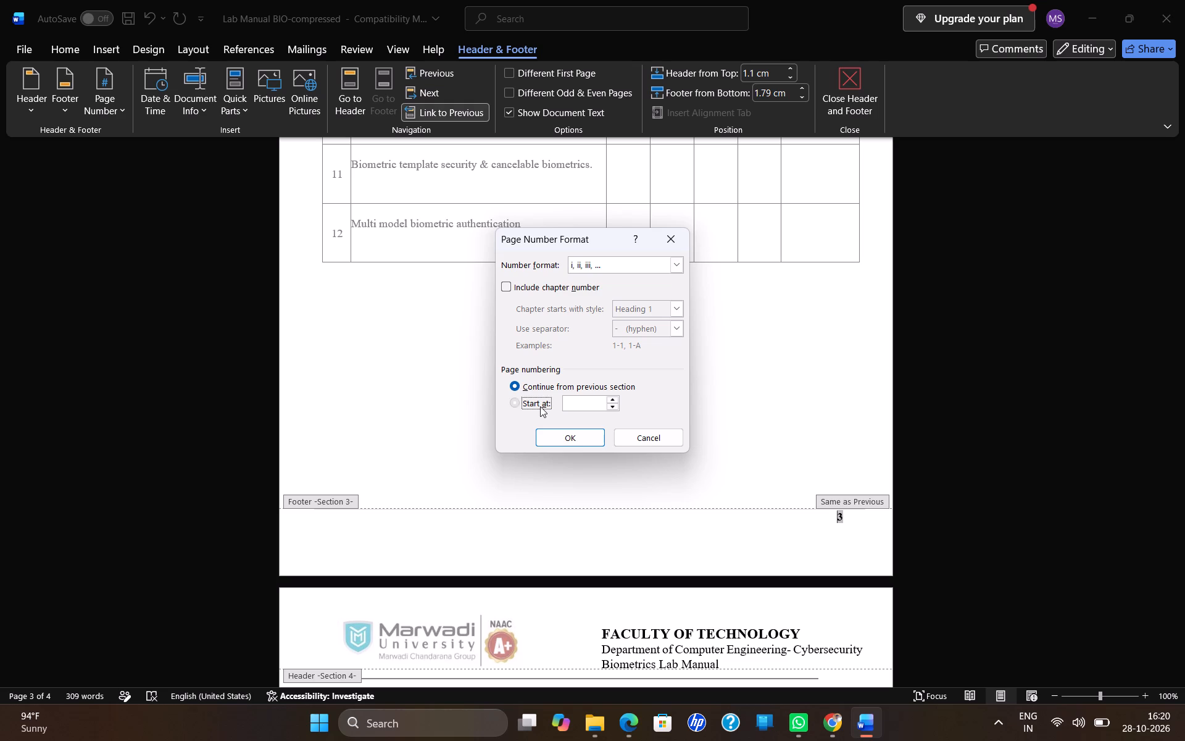
left_click(584, 404)
key("BackSpace")
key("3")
left_click(578, 441)
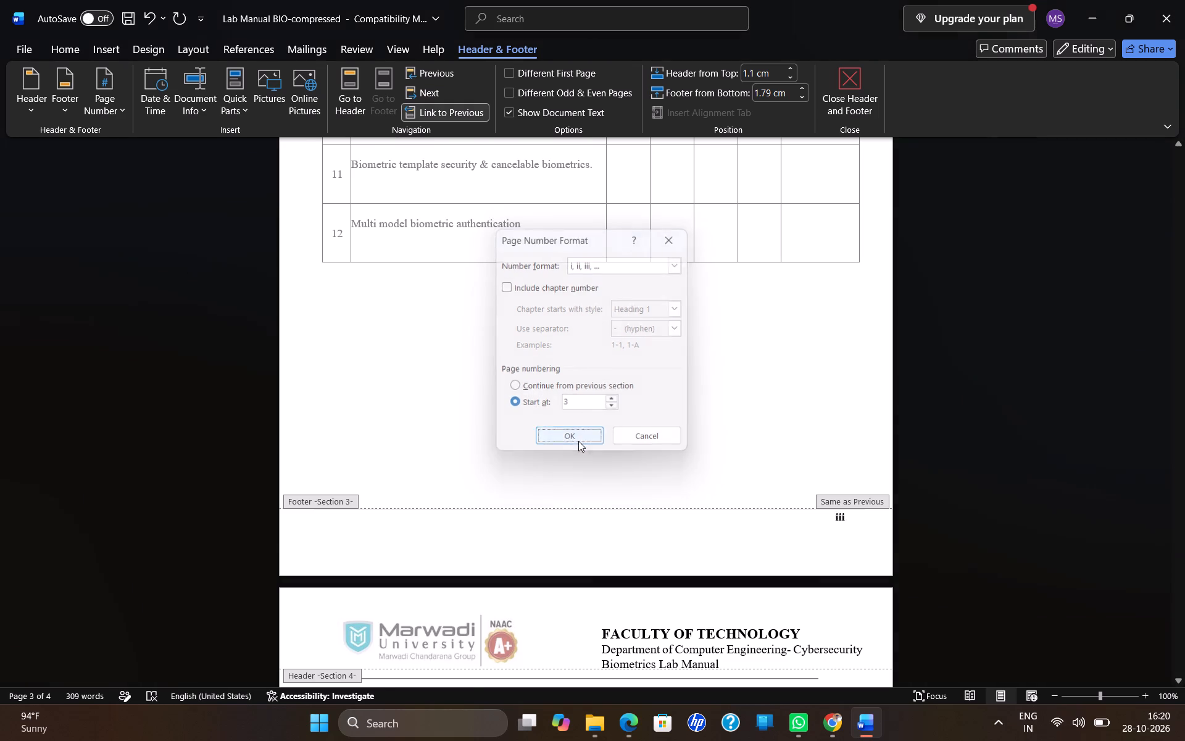
left_click(656, 443)
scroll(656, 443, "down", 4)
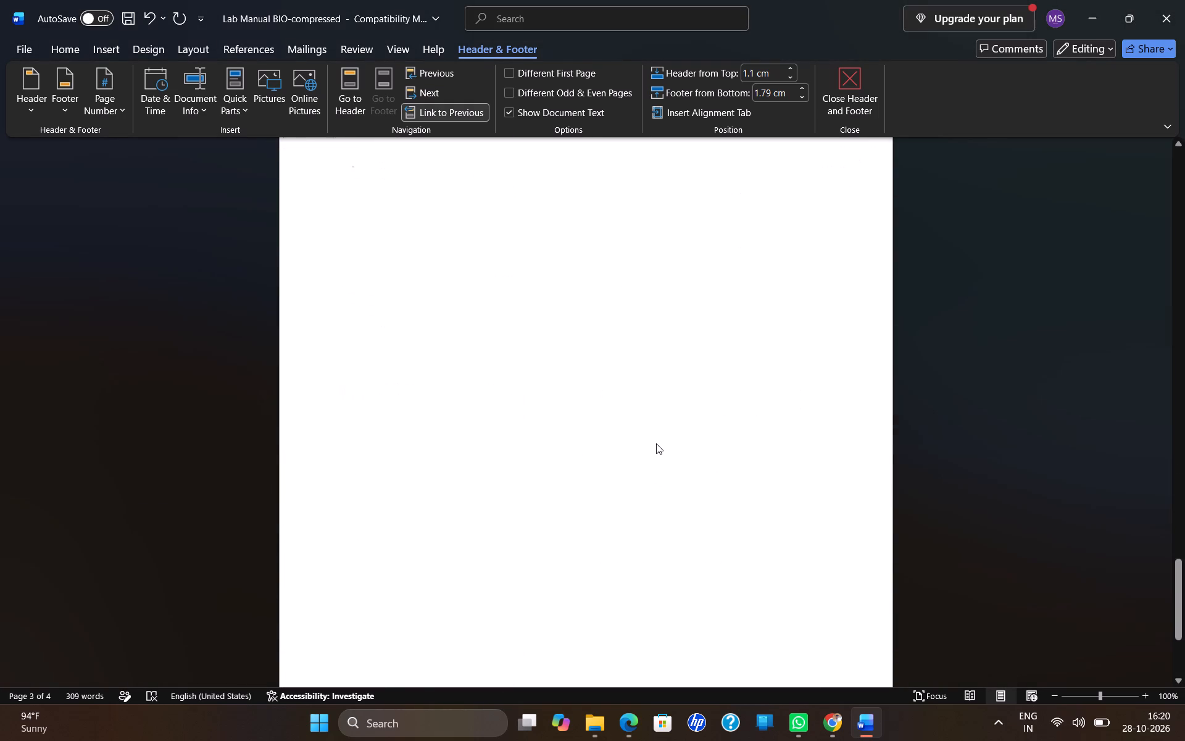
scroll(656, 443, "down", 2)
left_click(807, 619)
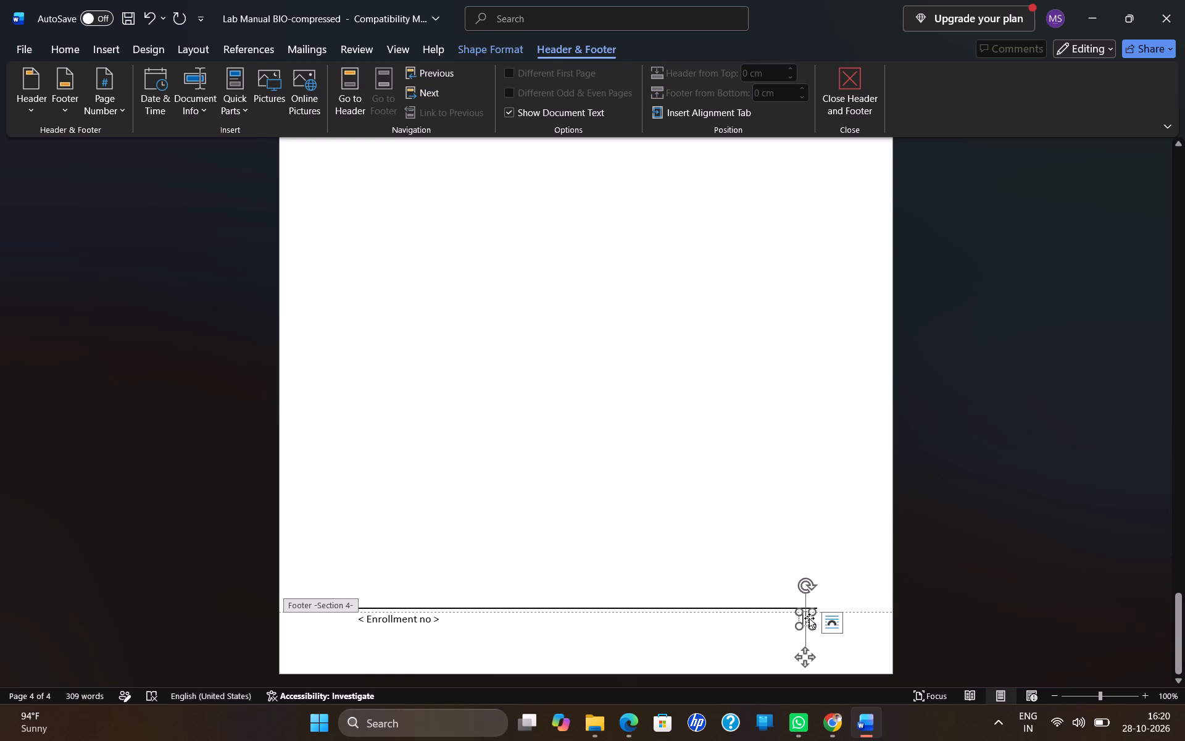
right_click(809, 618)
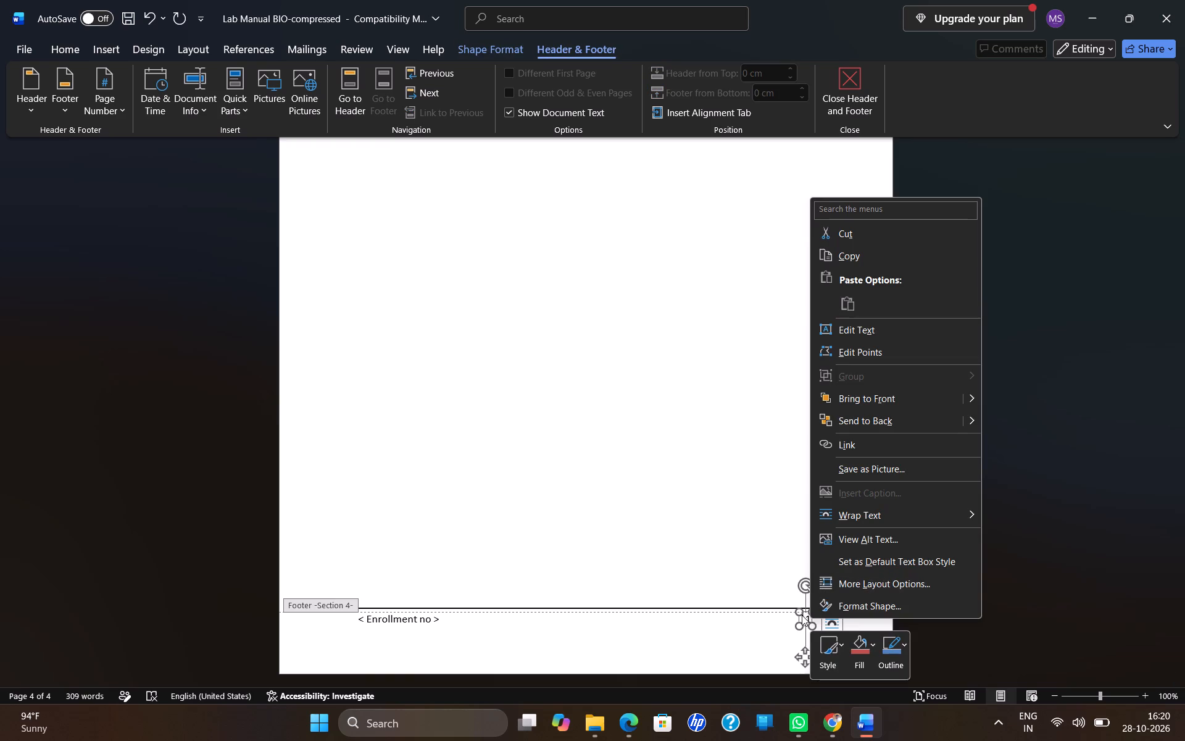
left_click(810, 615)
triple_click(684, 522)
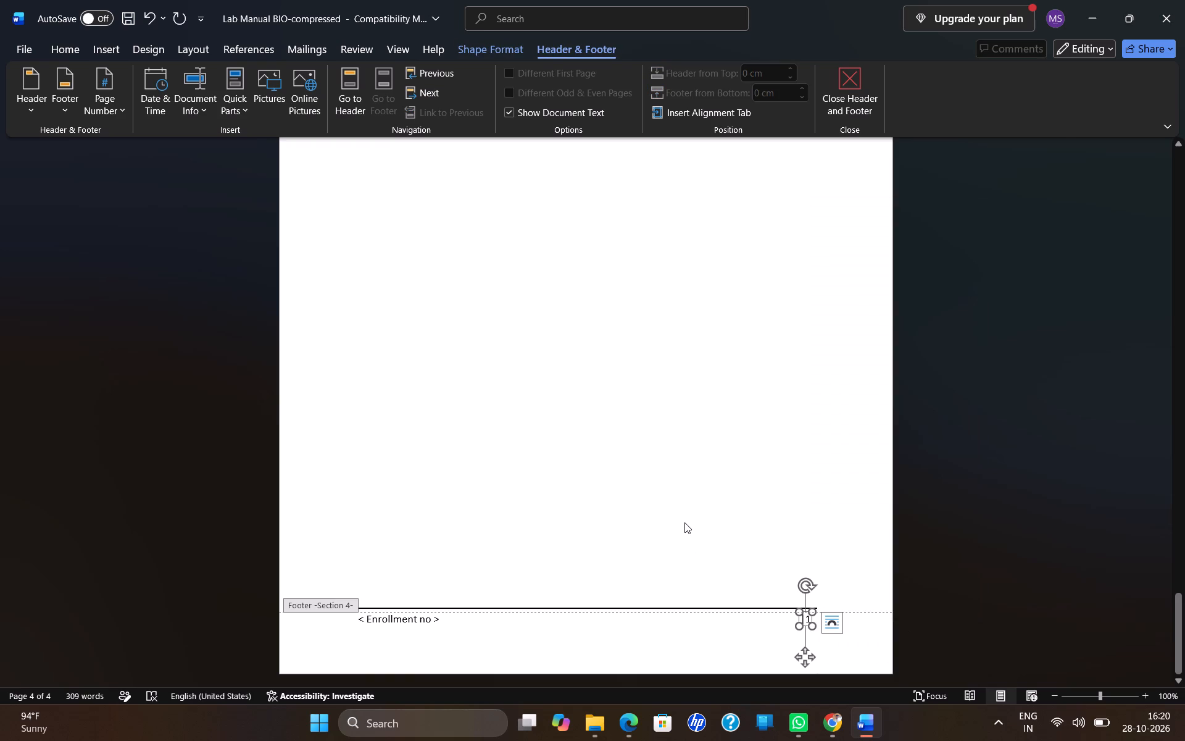
Enter the enrollment number in the second index page's footer (Section 3) and align it to the left margin.
scroll(684, 522, "up", 4)
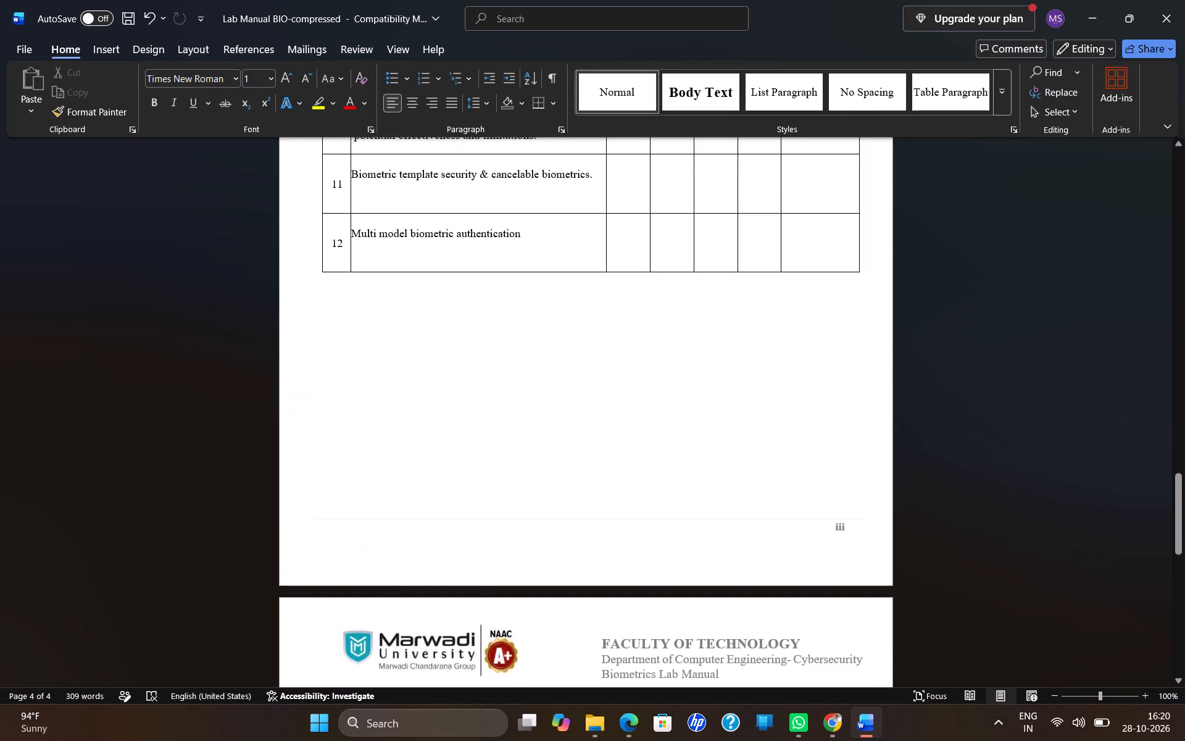
scroll(684, 522, "up", 1)
double_click(352, 543)
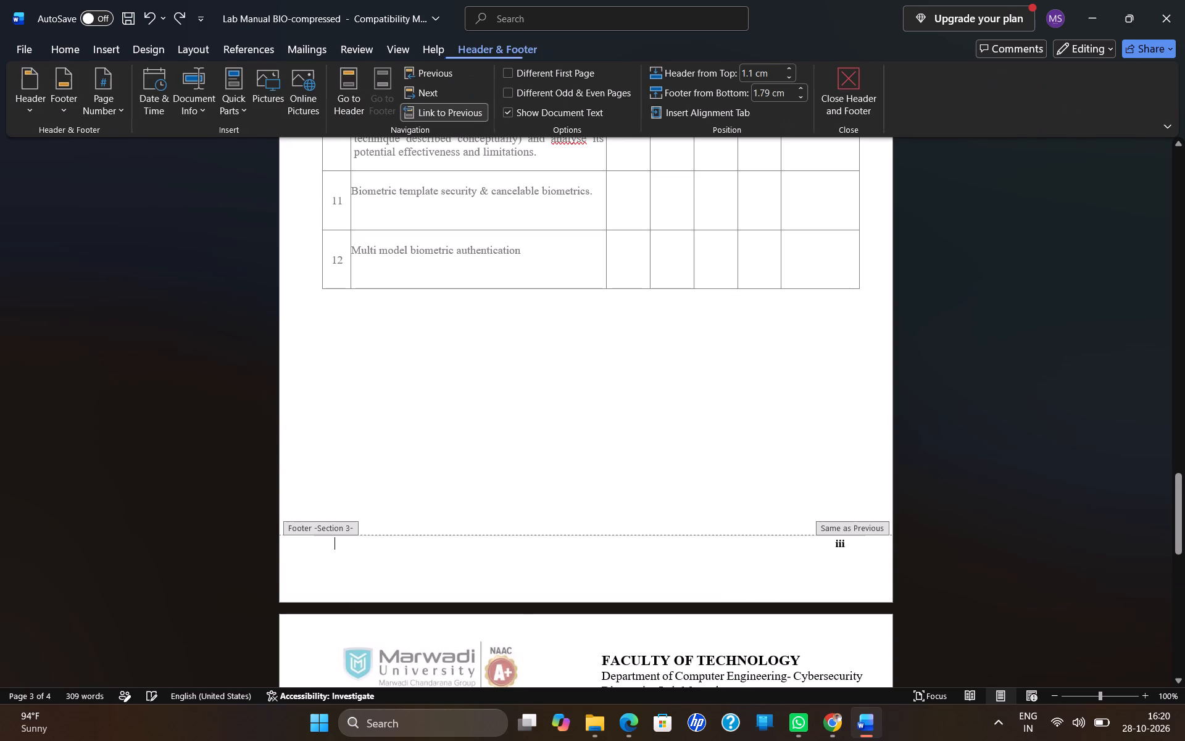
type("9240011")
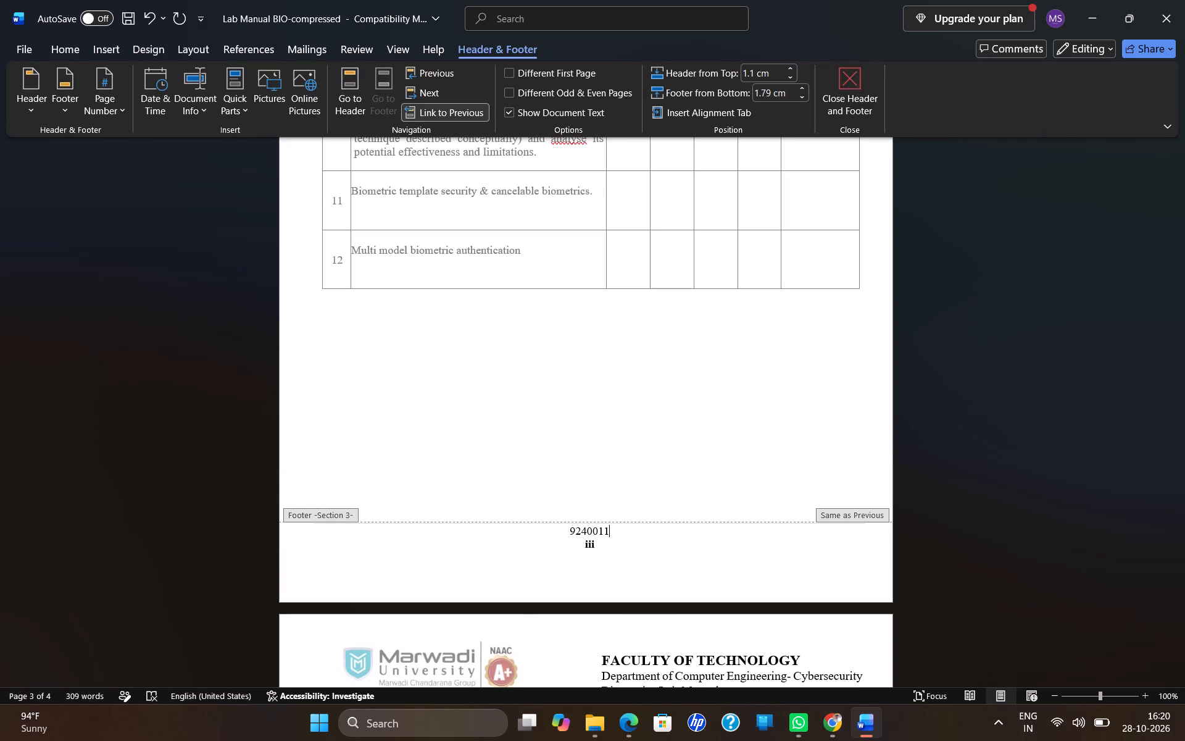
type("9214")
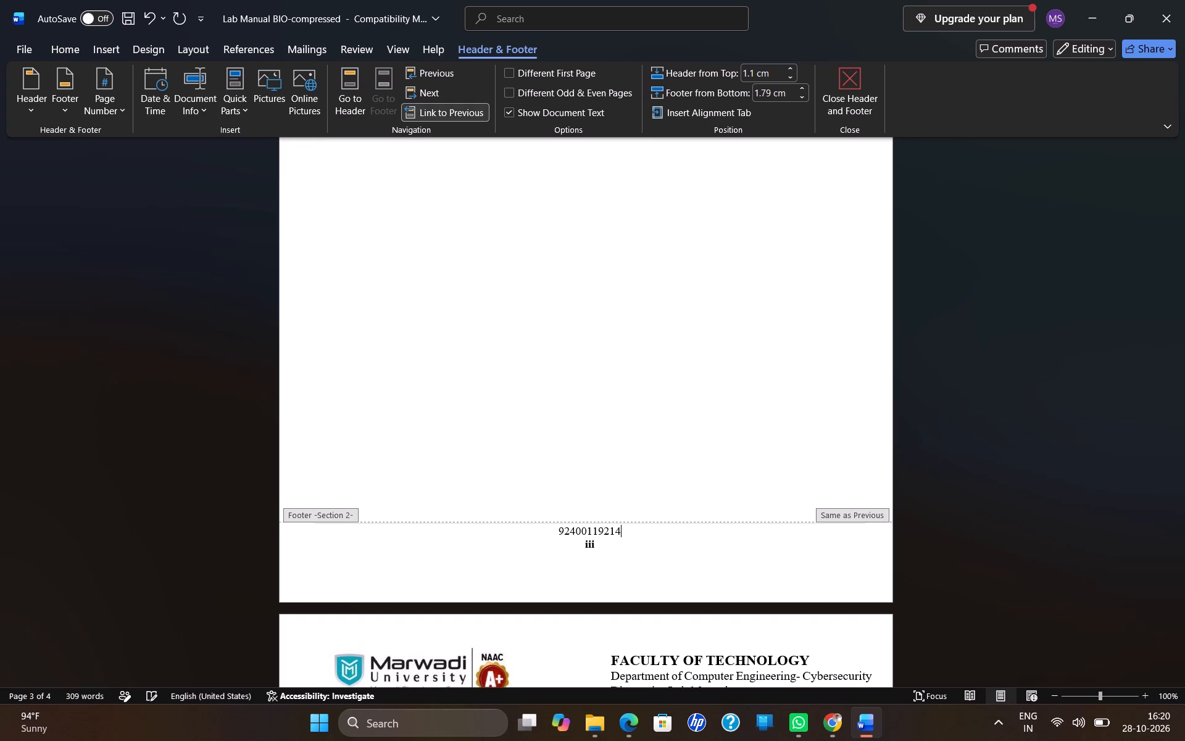
left_click(554, 529)
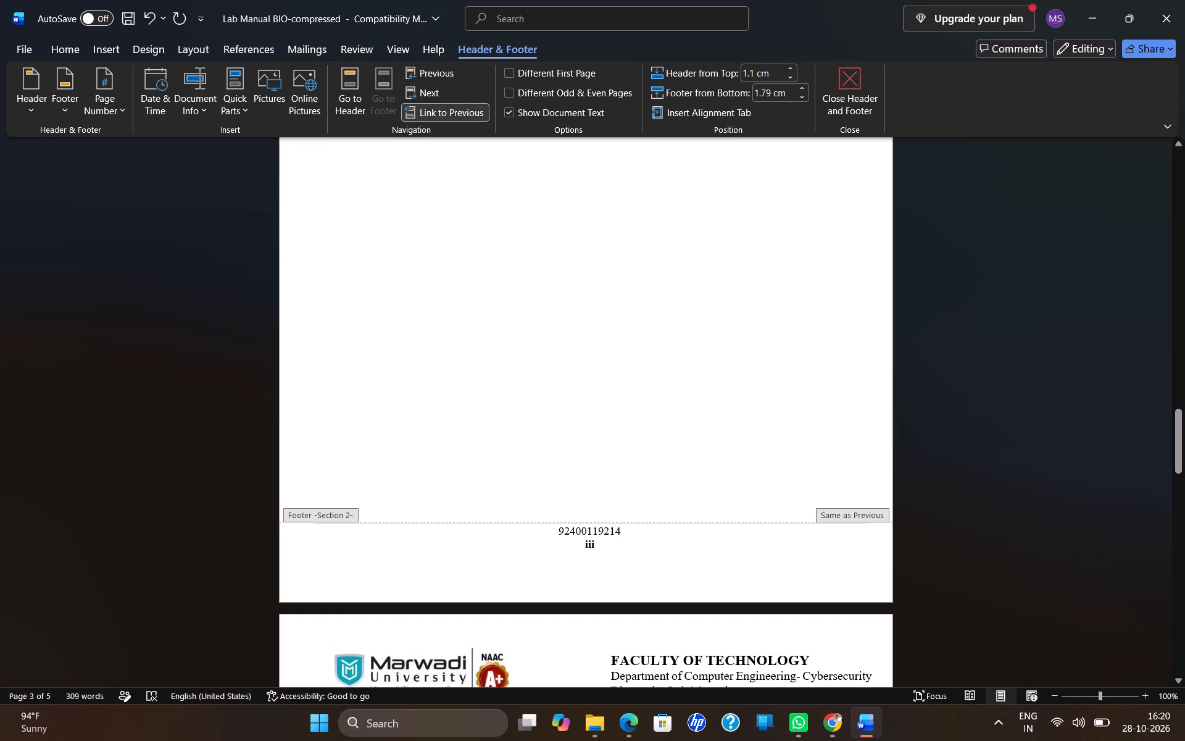
key("BackSpace")
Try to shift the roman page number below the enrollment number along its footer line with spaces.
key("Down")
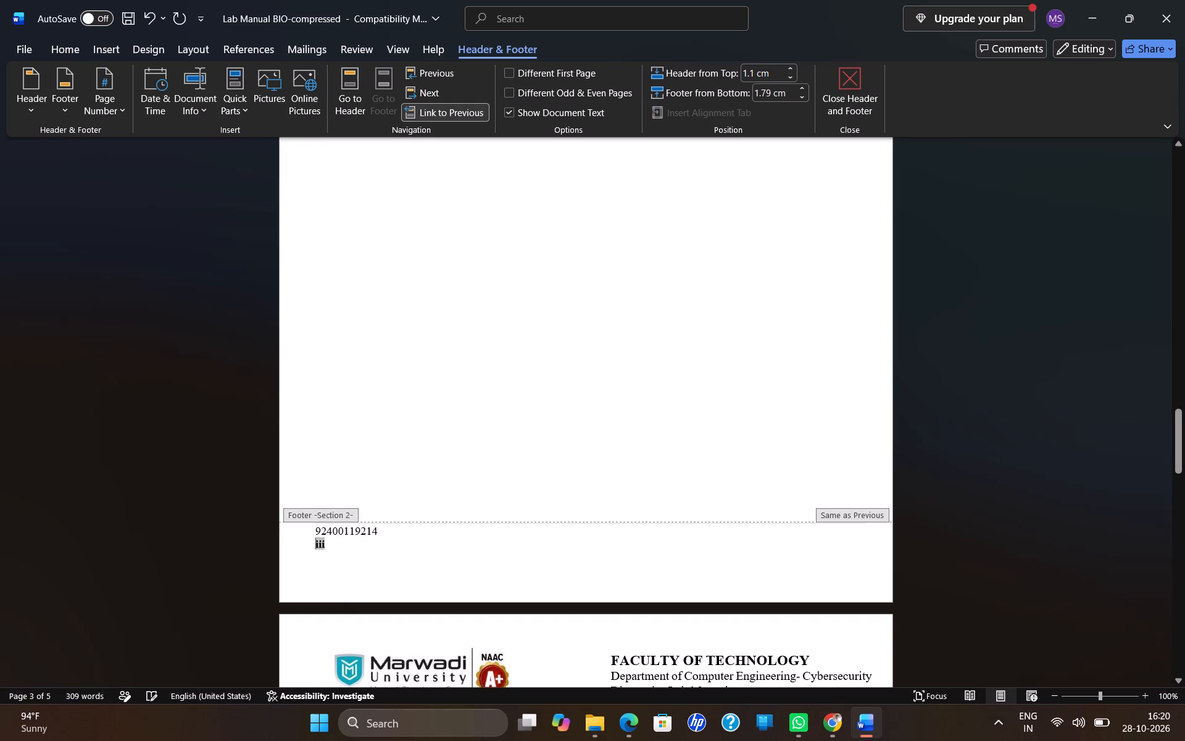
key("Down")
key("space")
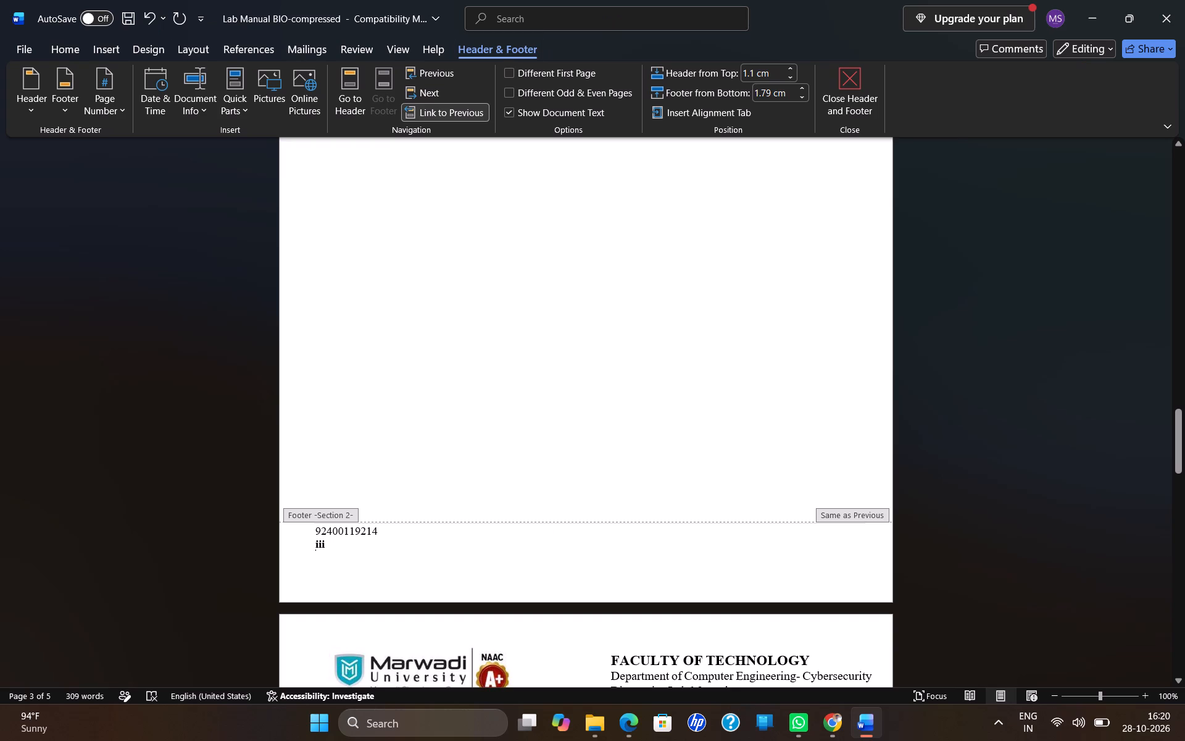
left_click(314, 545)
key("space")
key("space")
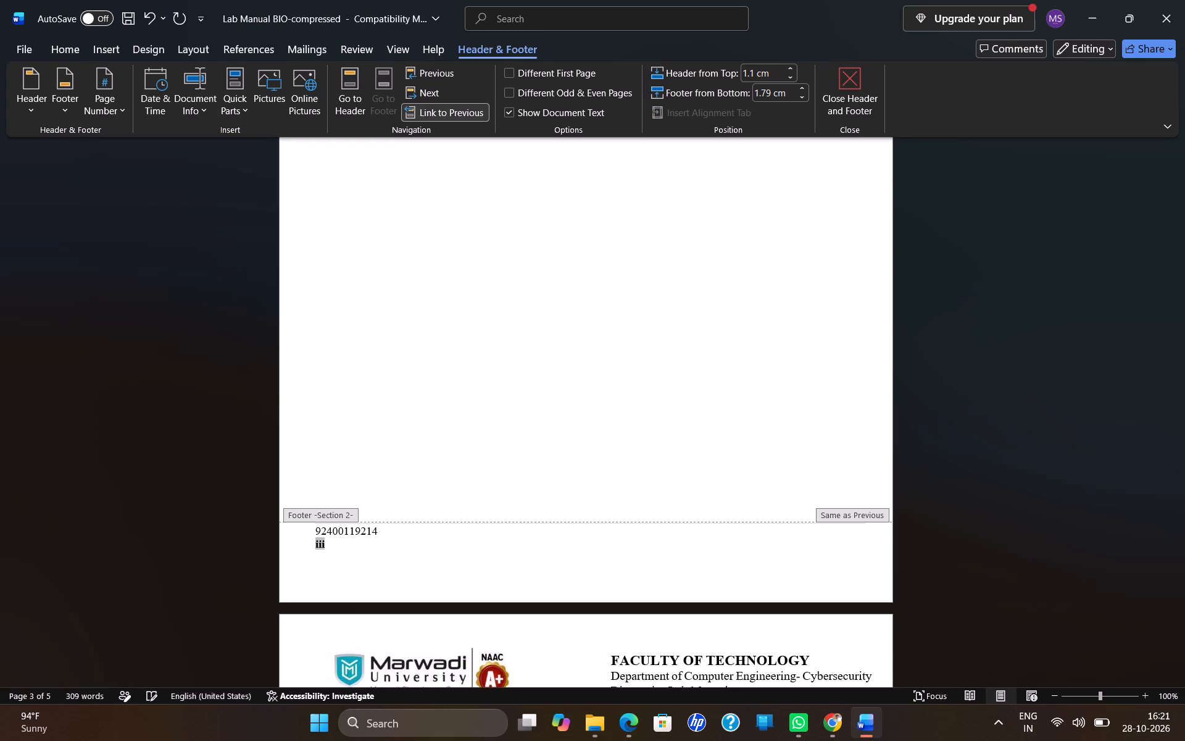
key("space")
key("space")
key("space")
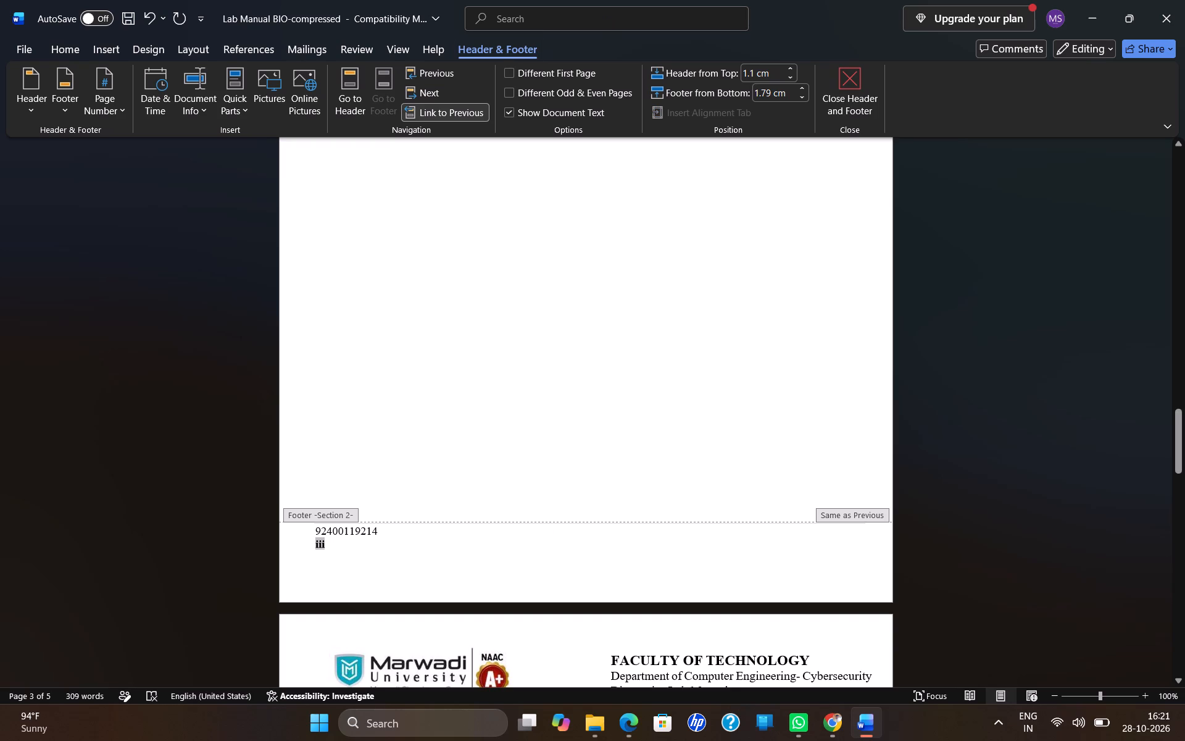
Move the roman page number to the right end of the enrollment number's footer line, remove the extra line break, and return to the body.
key("ctrl+c")
left_click_drag(316, 544, 327, 545)
key("ctrl+x")
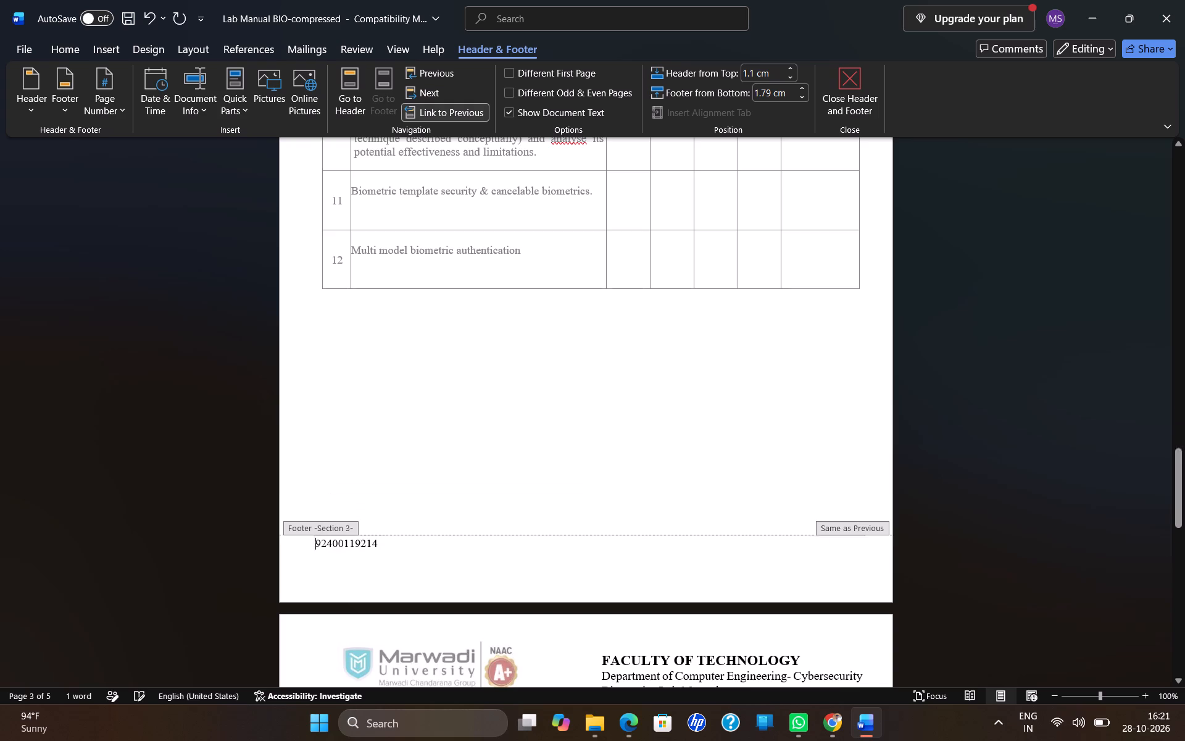
left_click(859, 546)
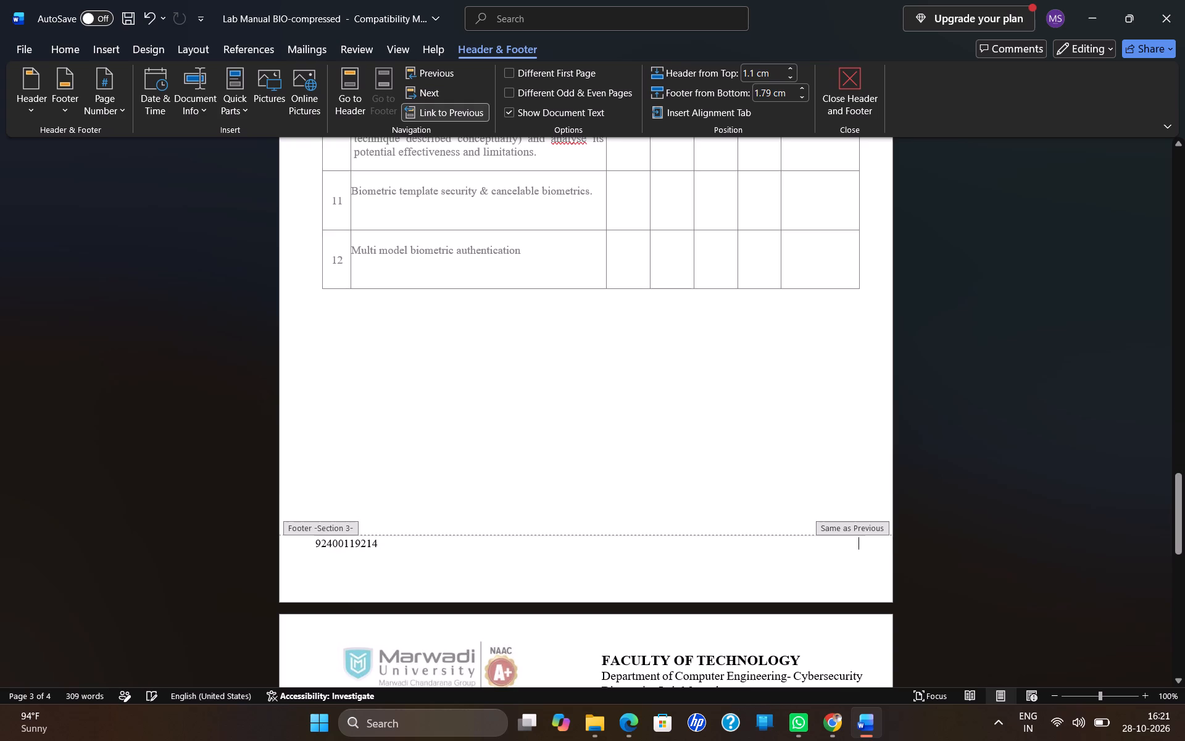
key("ctrl+v")
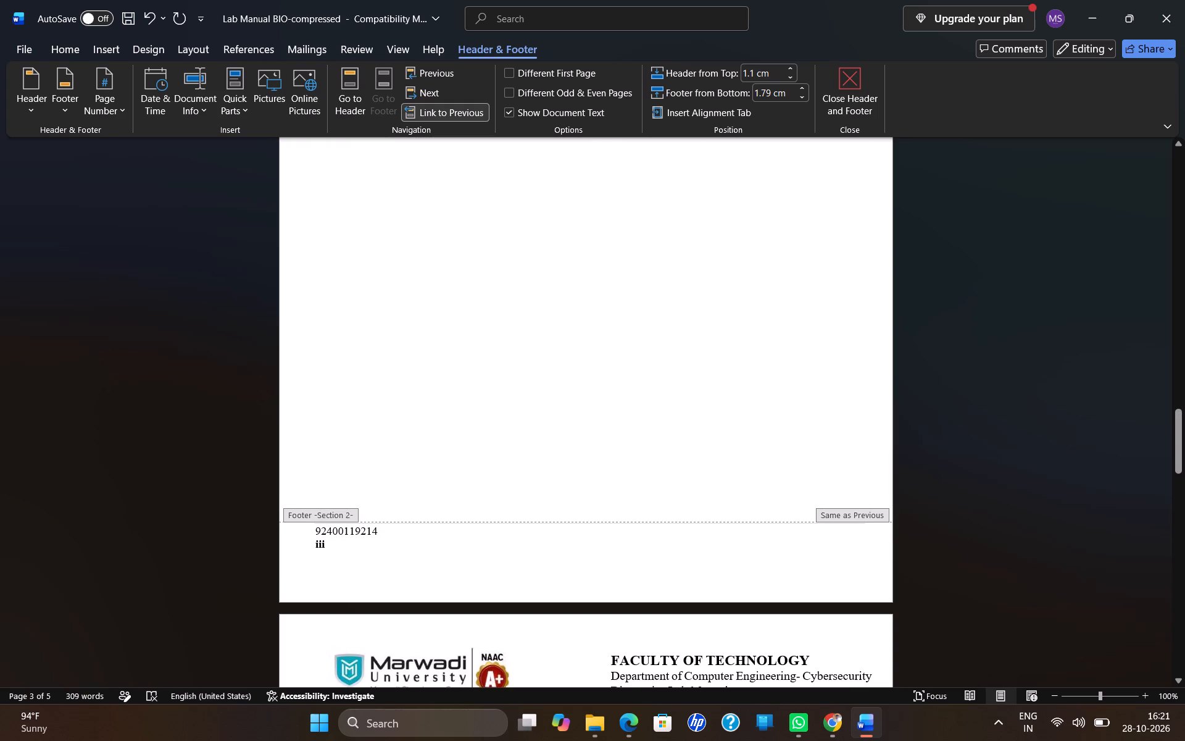
left_click(315, 547)
key("BackSpace")
key("BackSpace")
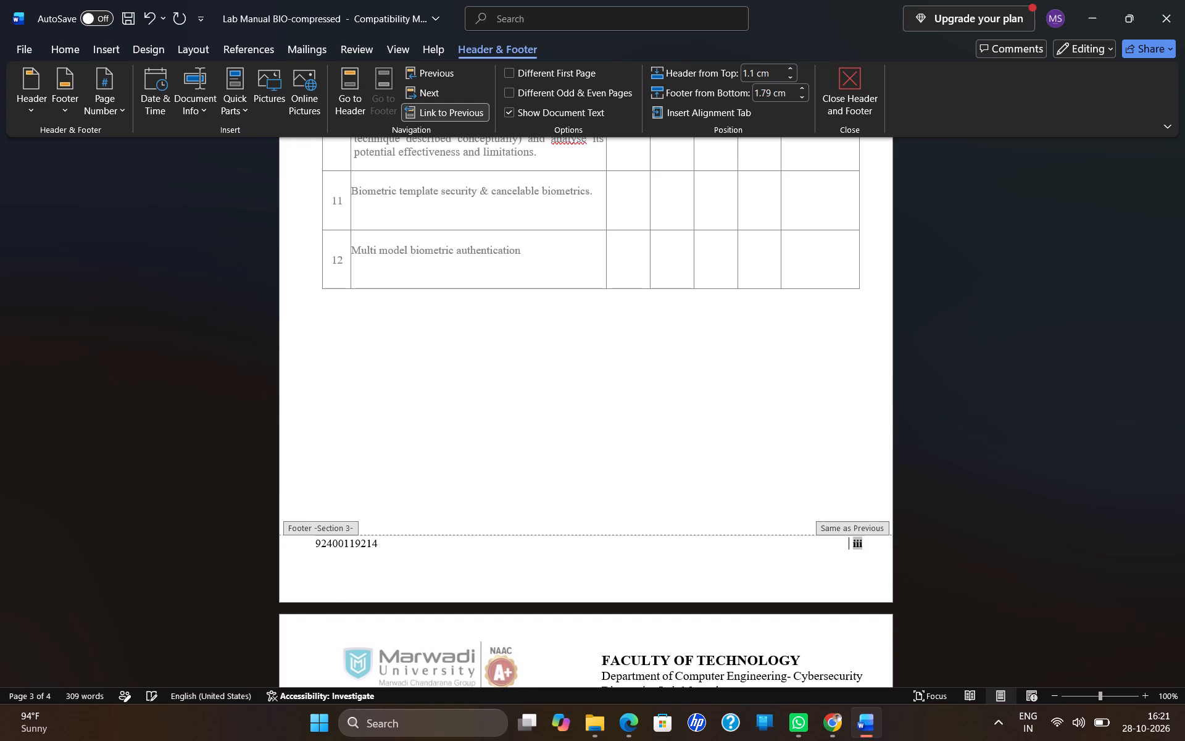
double_click(480, 395)
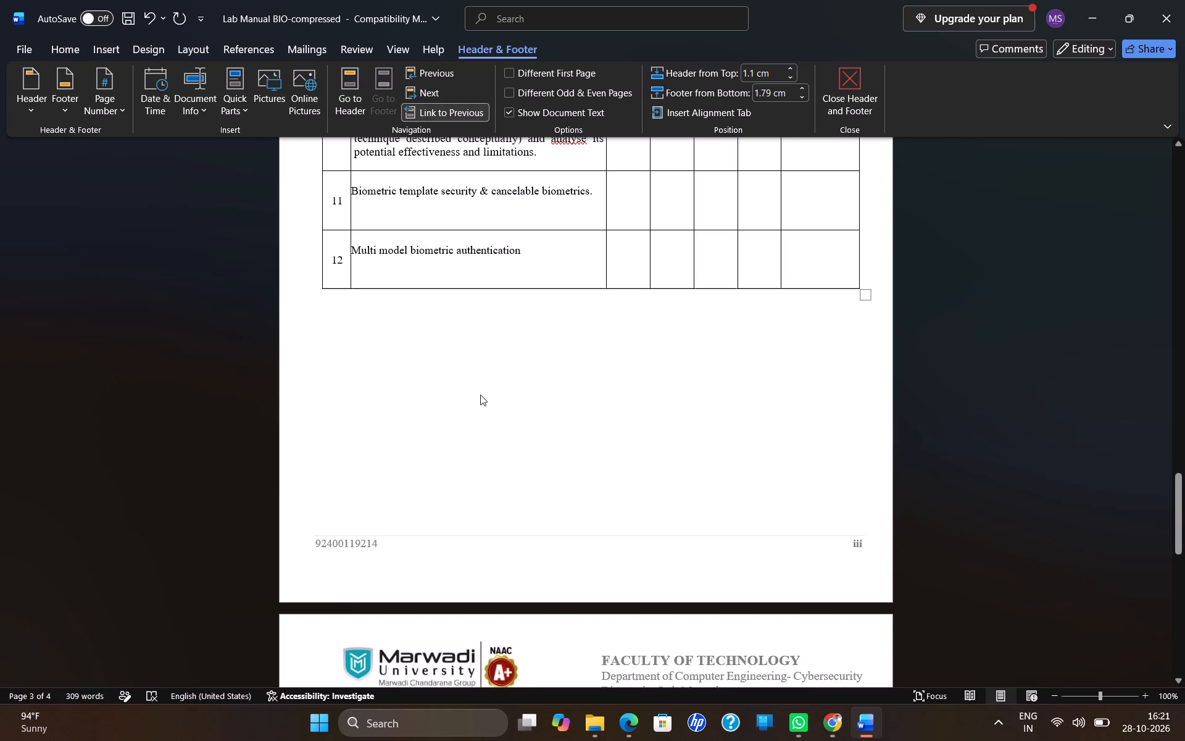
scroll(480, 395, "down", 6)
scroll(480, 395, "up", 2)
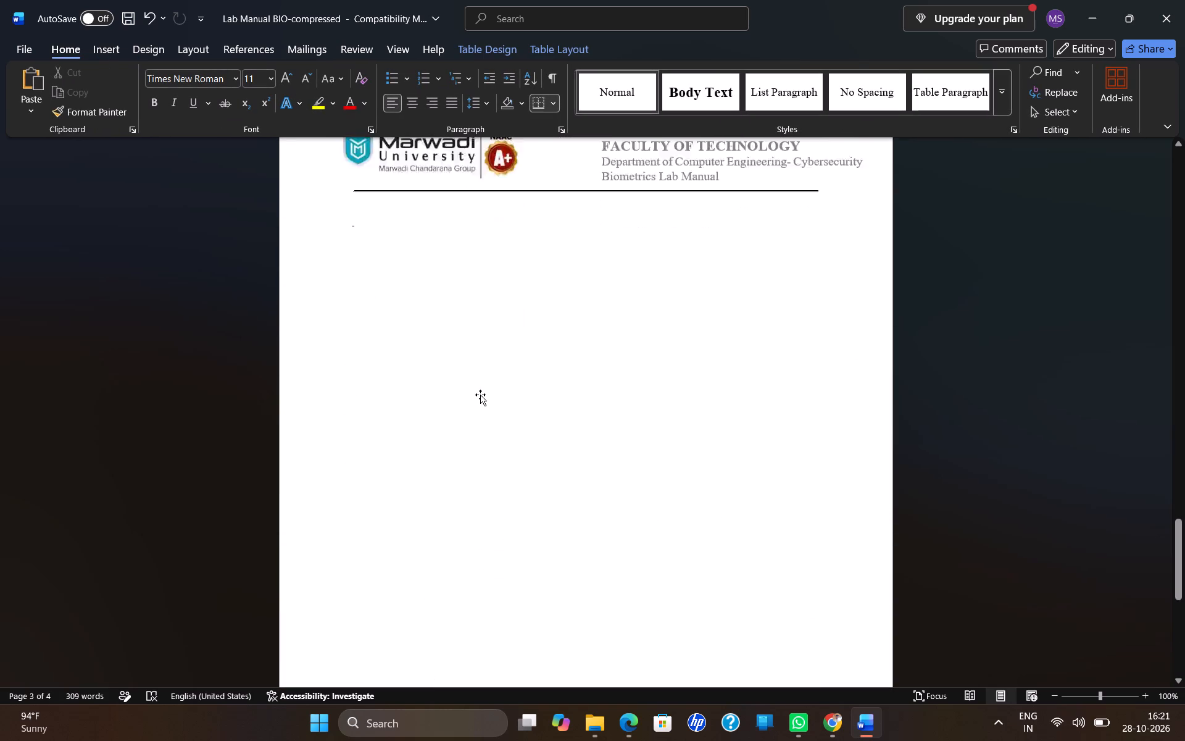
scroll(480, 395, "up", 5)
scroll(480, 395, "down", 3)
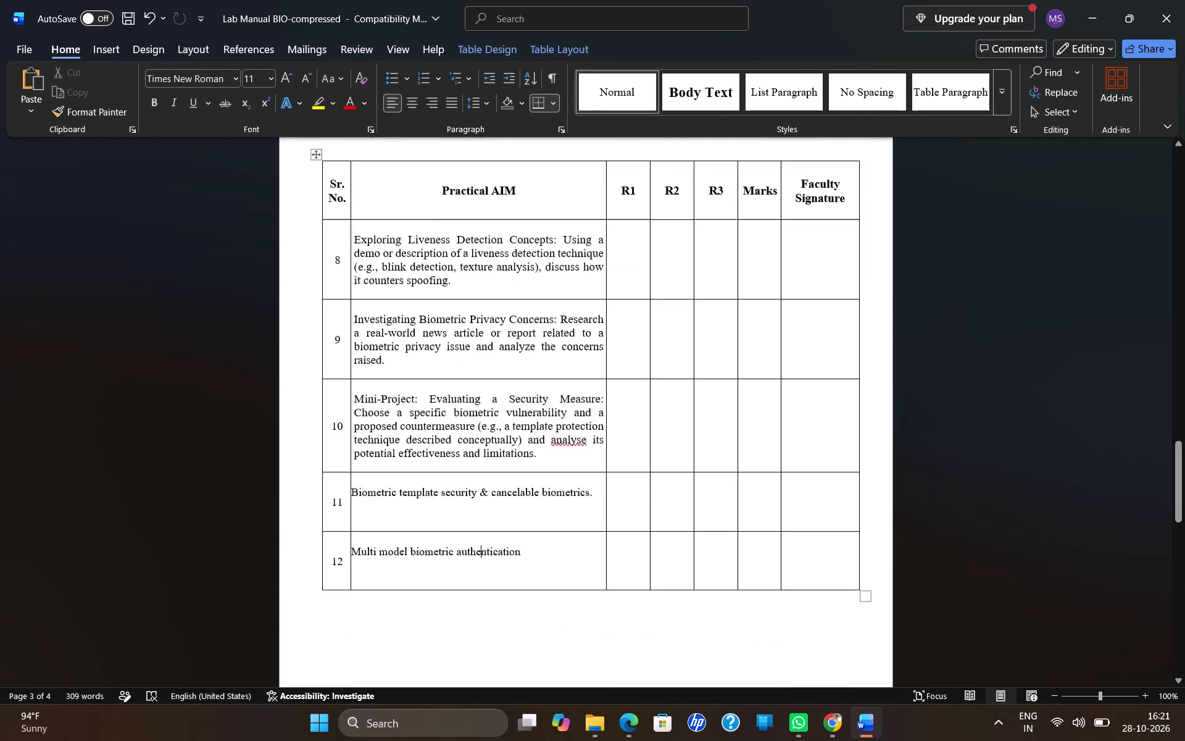
Check the enrollment number and roman page number in the footers from the second index page back to the cover page.
scroll(480, 395, "down", 2)
scroll(480, 395, "up", 1)
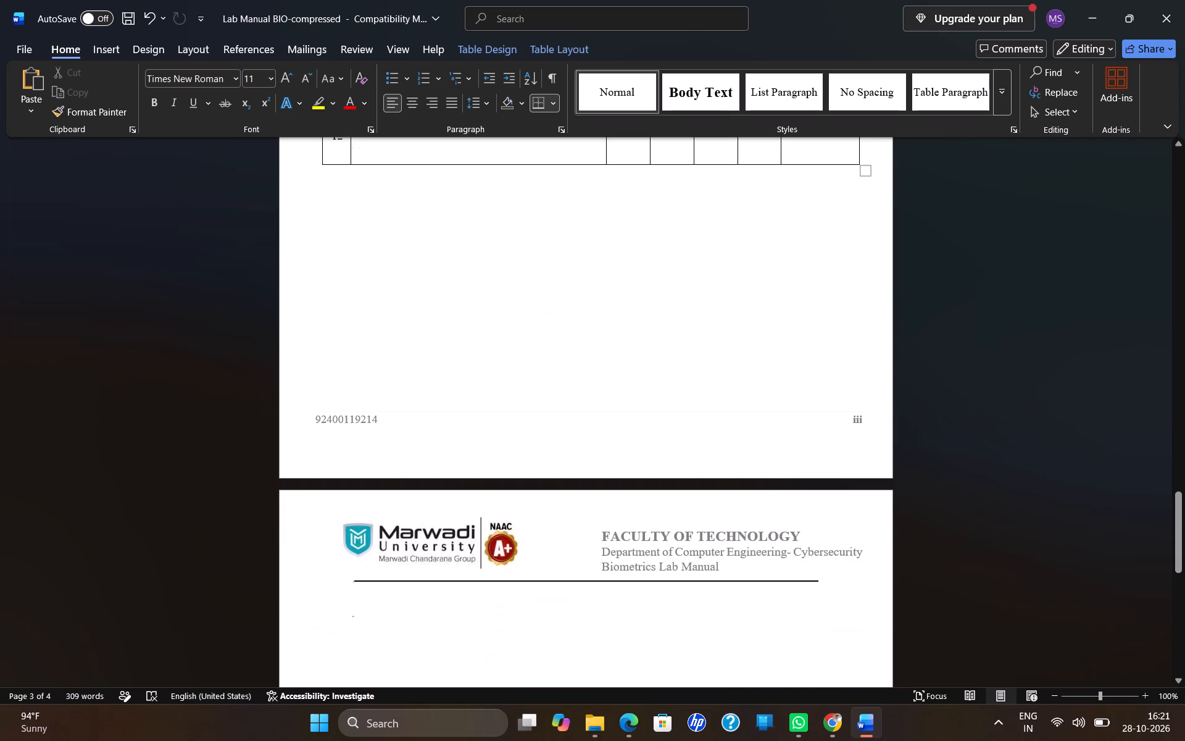
scroll(480, 395, "up", 6)
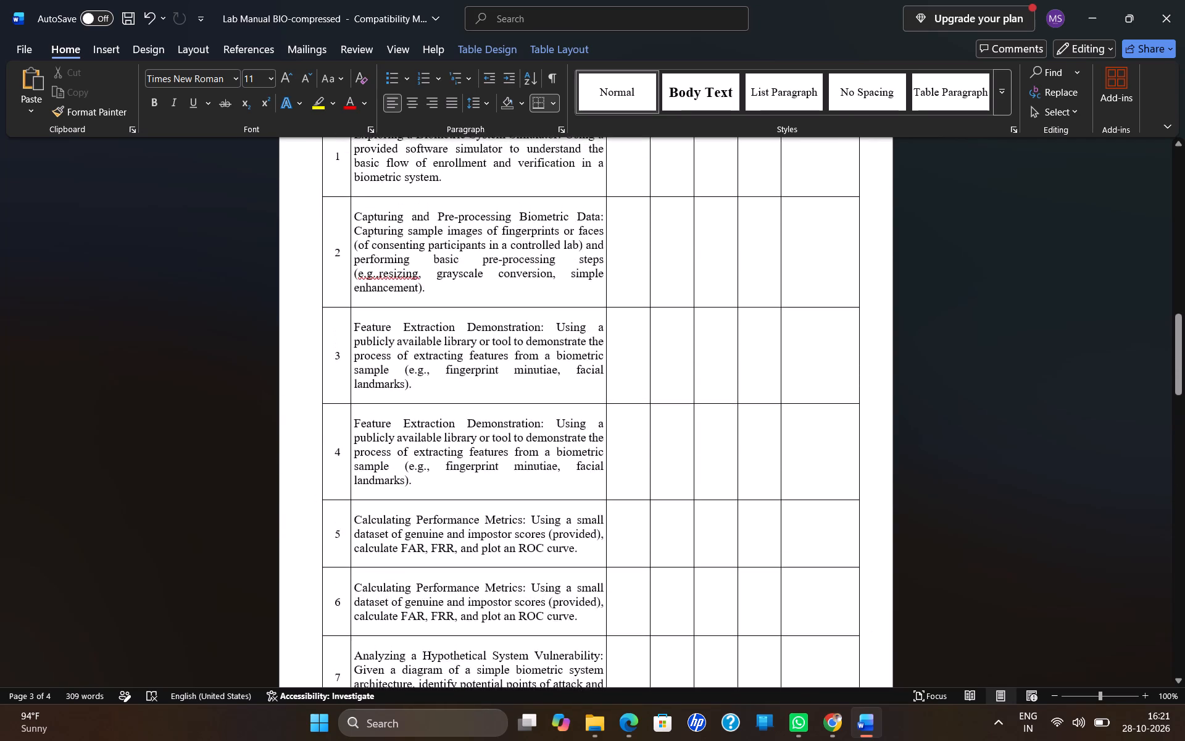
scroll(480, 395, "up", 3)
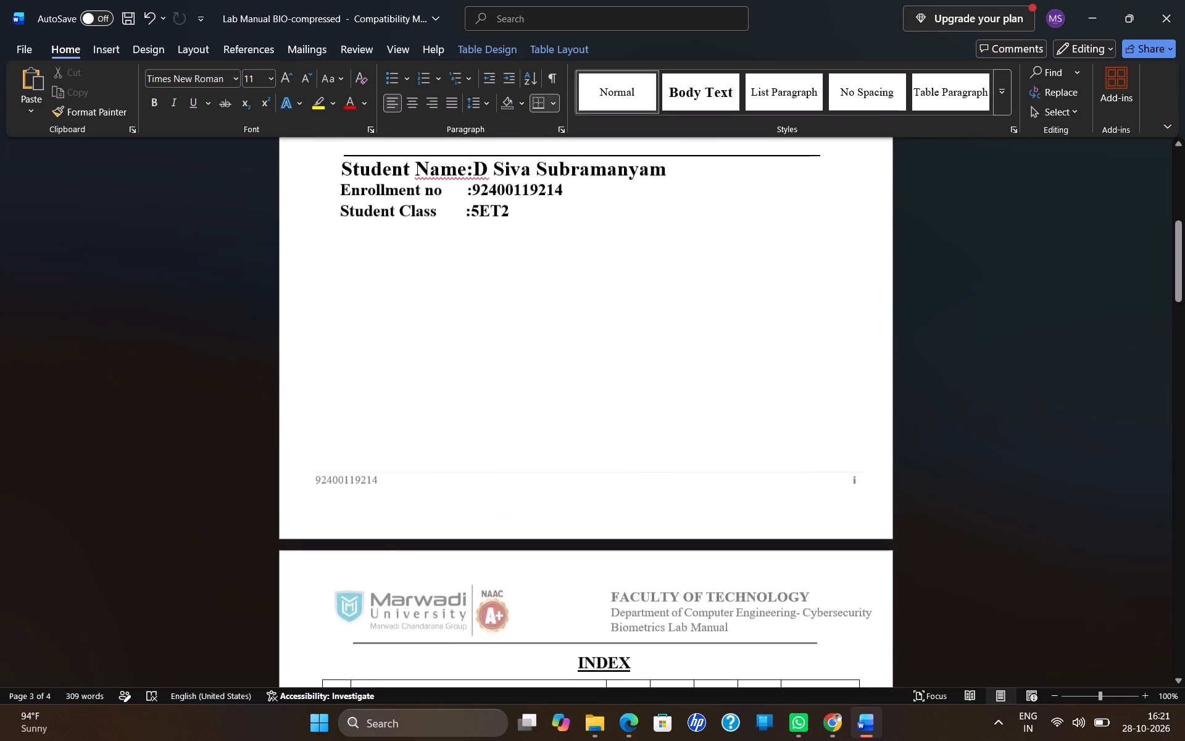
scroll(480, 395, "up", 3)
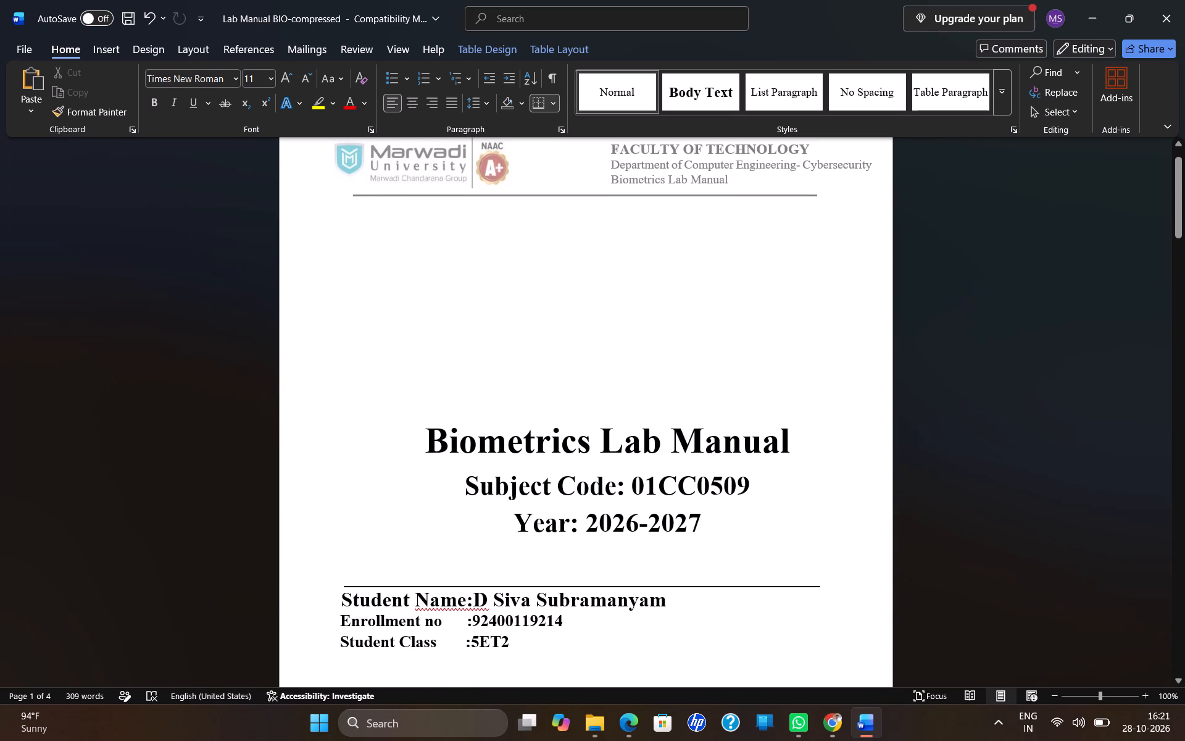
Print the lab manual to a PDF document named "subbu lab index" in the Downloads folder.
key("ctrl+p")
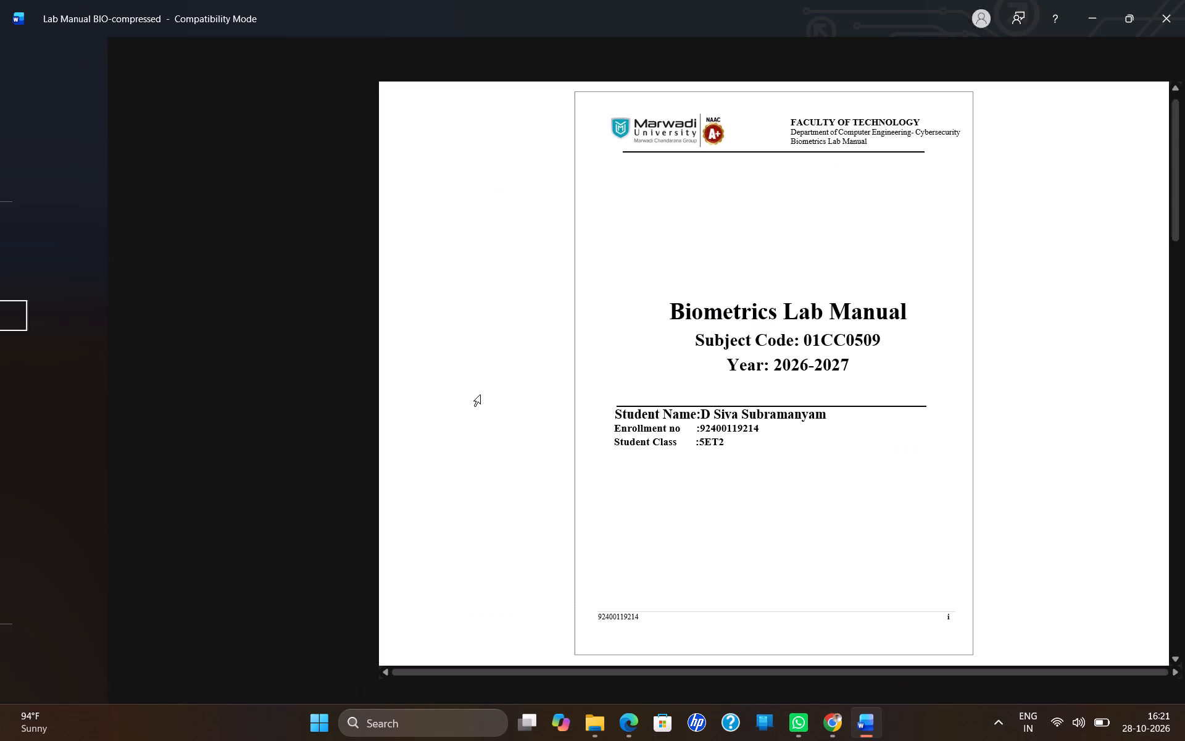
left_click(164, 123)
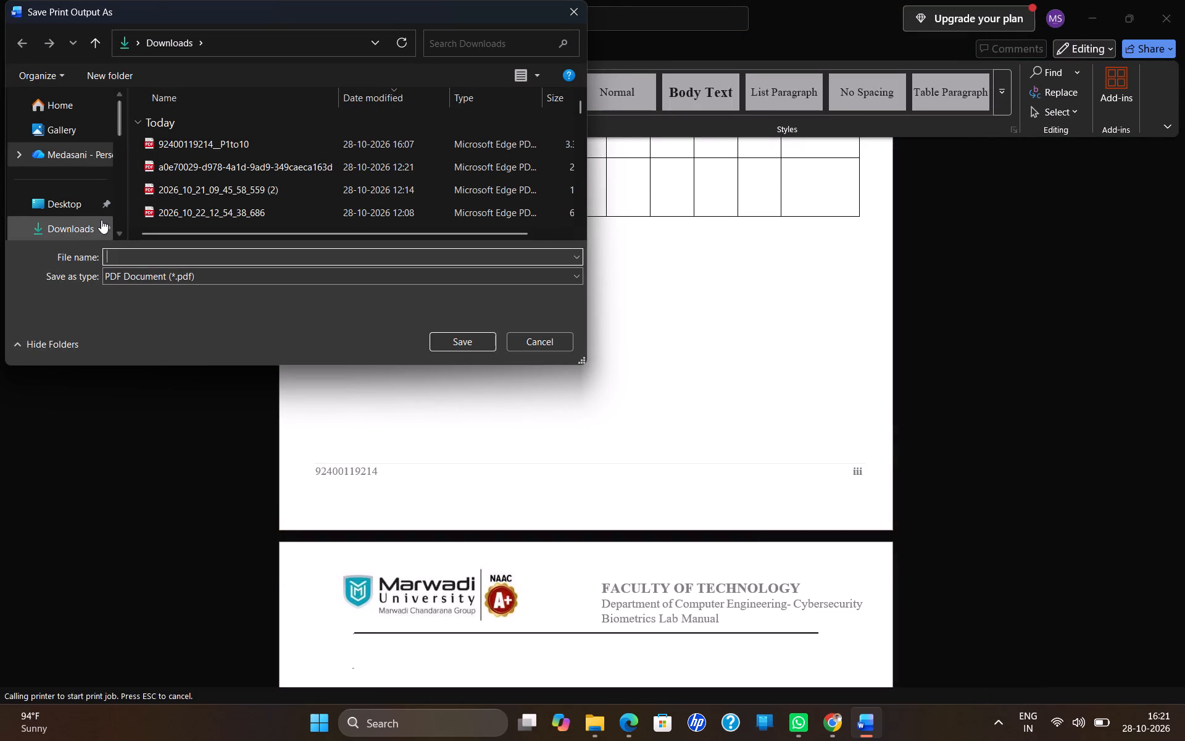
left_click(96, 224)
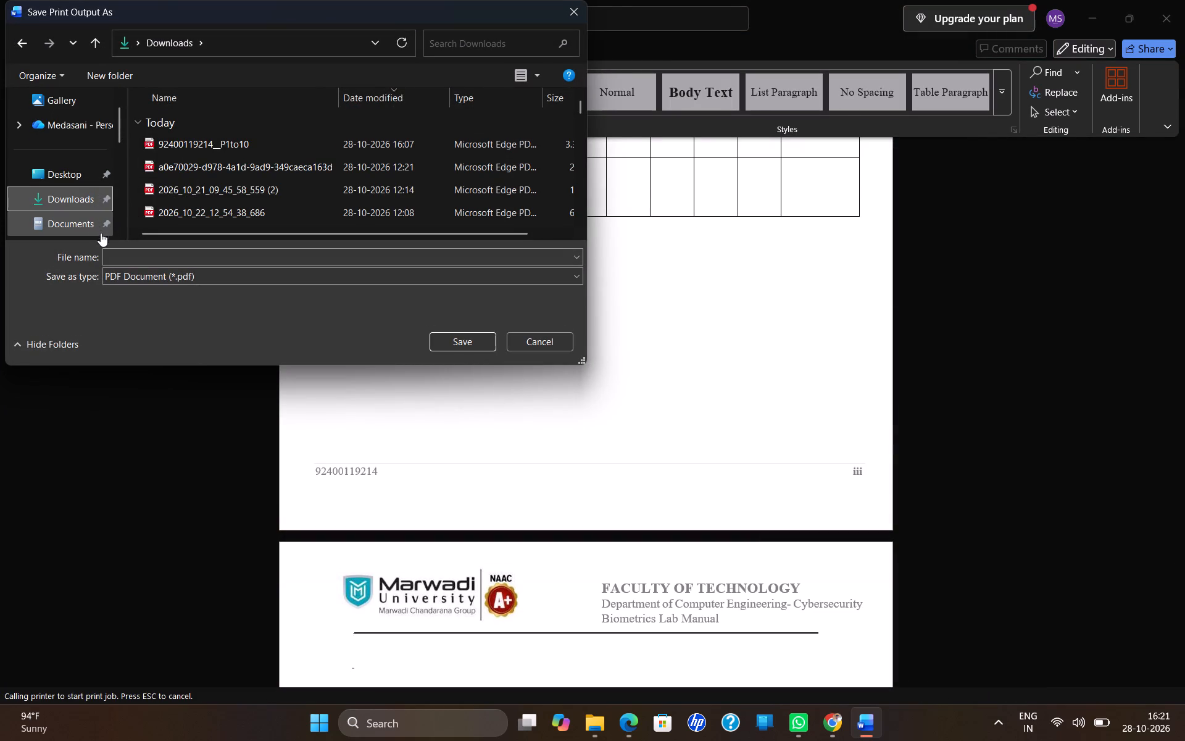
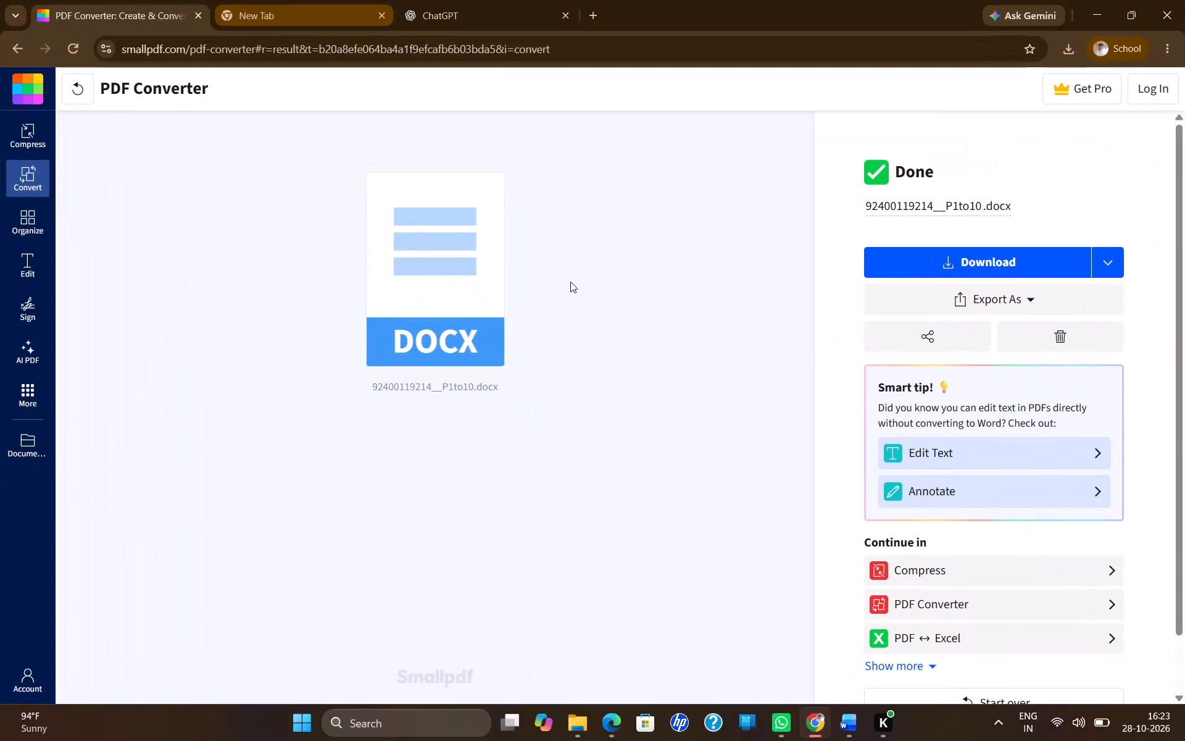
Download the converted P1to10 Word document from the Smallpdf converter.
left_click(1055, 259)
left_click_drag(362, 0, 465, 0)
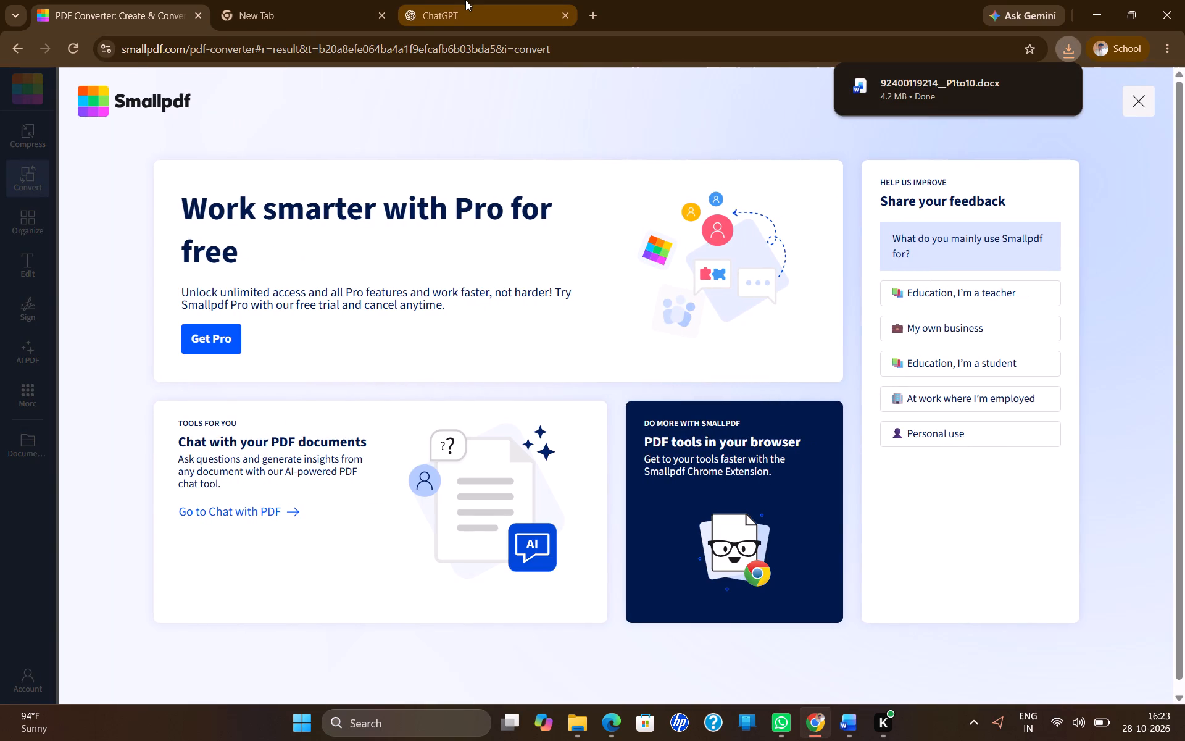
Open the downloaded P1to10 document in Word and enable editing.
left_click(960, 81)
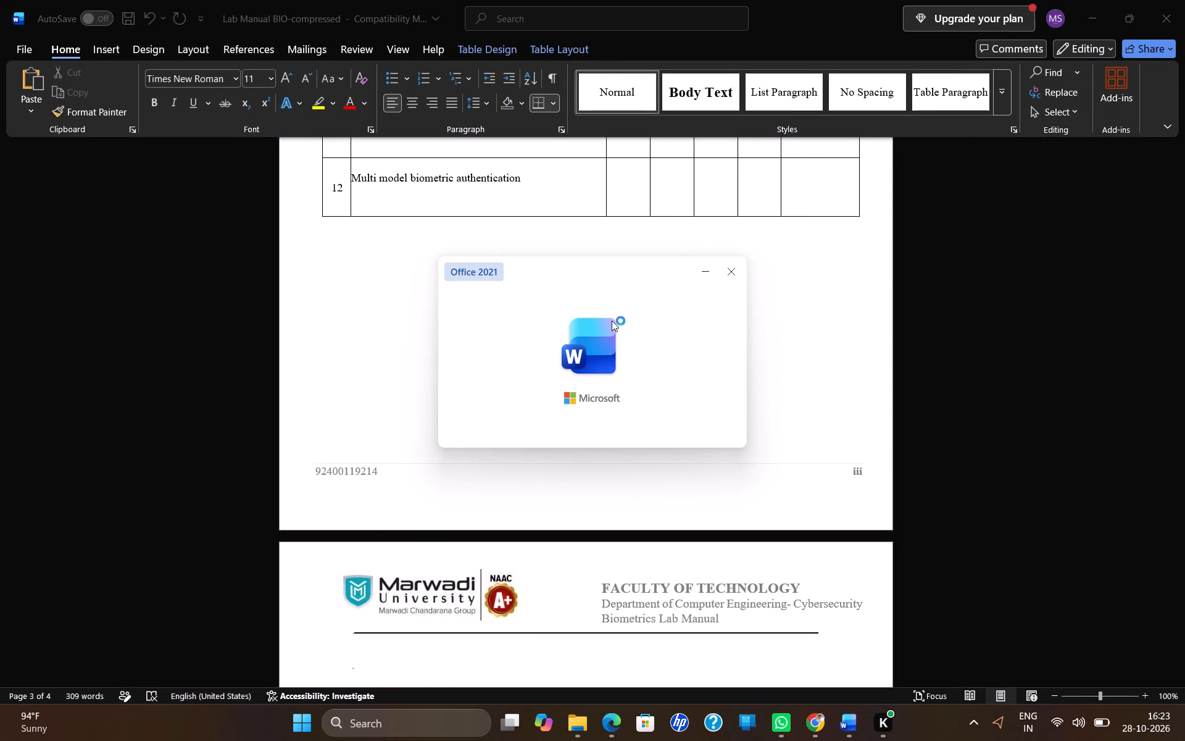
scroll(612, 320, "up", 1)
scroll(612, 320, "down", 1)
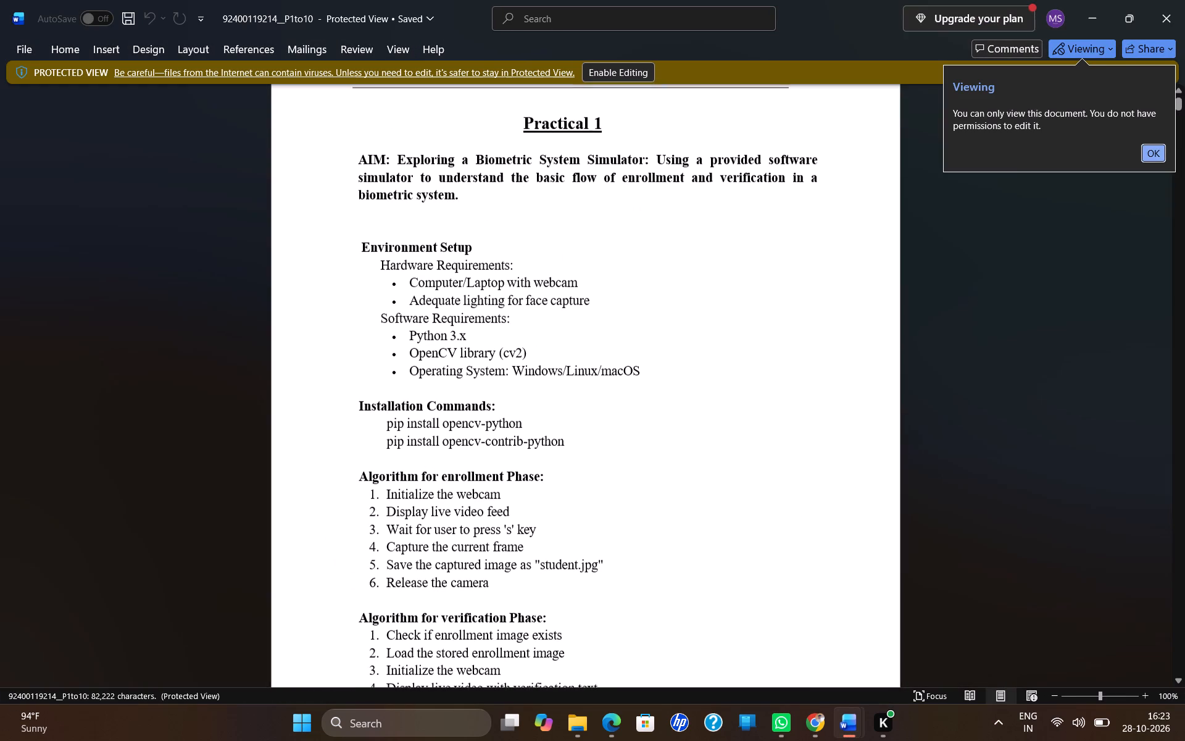
left_click(600, 77)
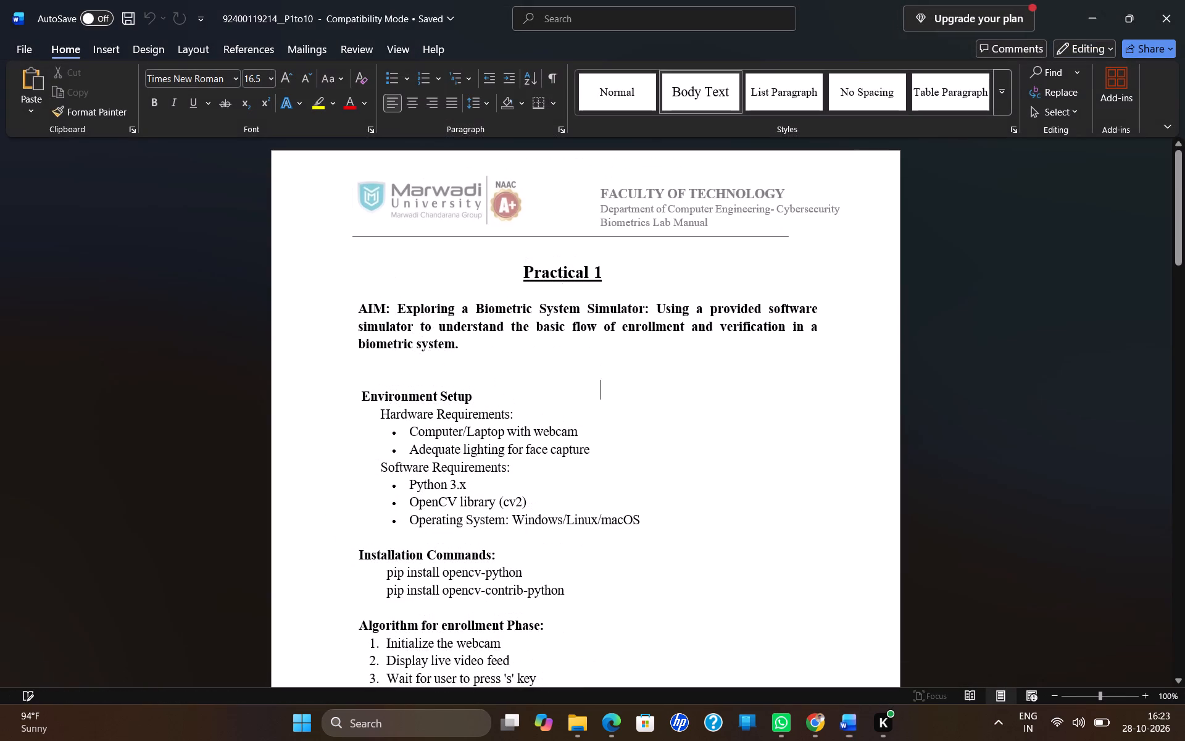
Review the converted pages of Practicals 1 and 2, checking text, flowcharts, code, pictures, headers and footers.
scroll(515, 338, "down", 6)
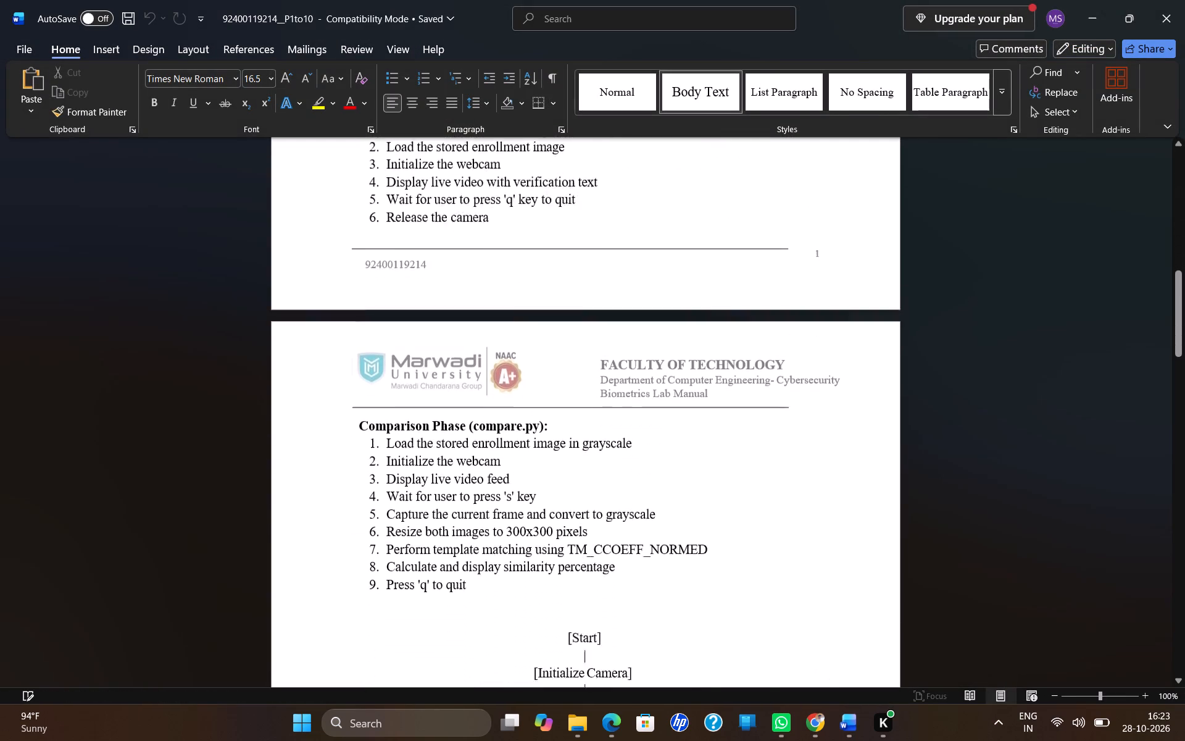
scroll(515, 338, "down", 7)
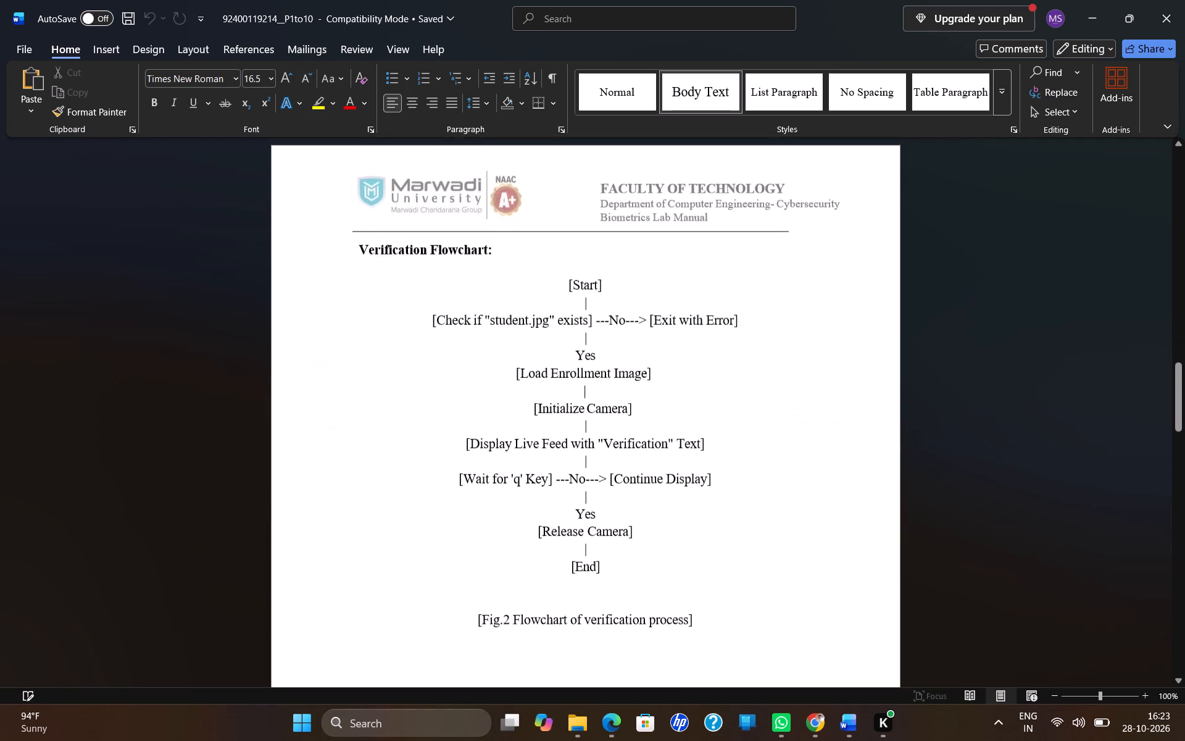
scroll(515, 338, "down", 6)
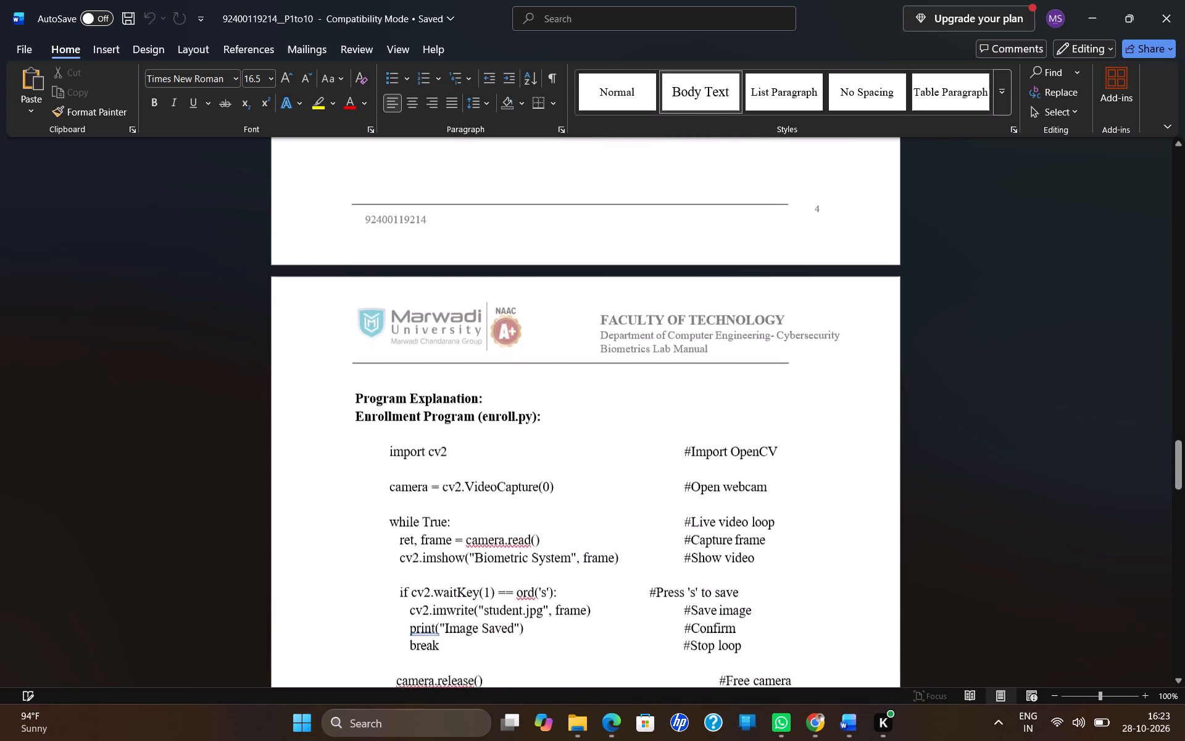
scroll(515, 338, "down", 6)
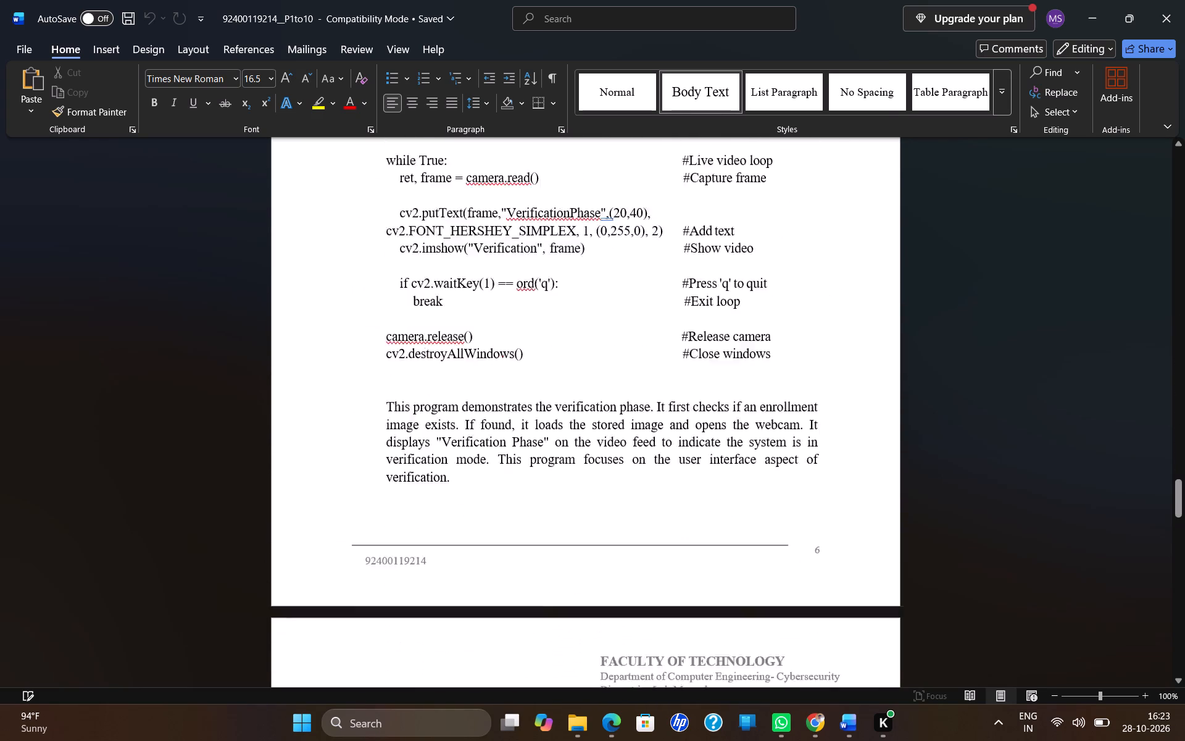
scroll(515, 338, "down", 5)
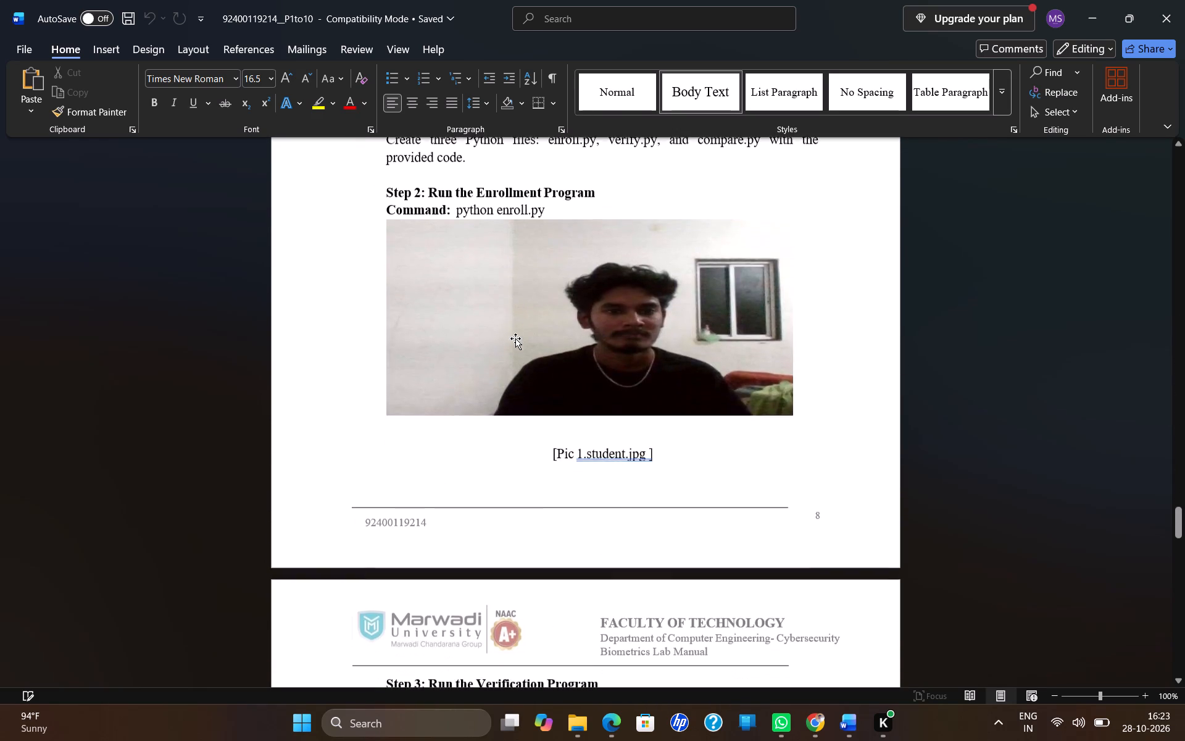
scroll(515, 338, "down", 5)
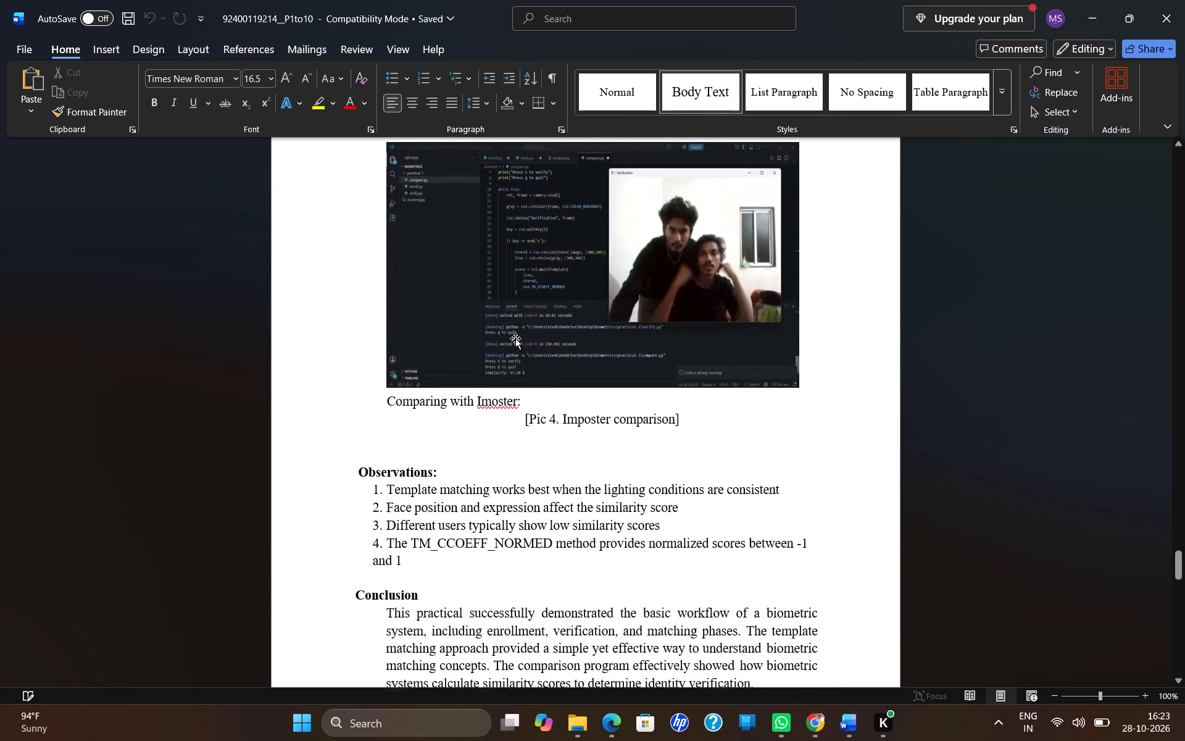
scroll(515, 338, "down", 5)
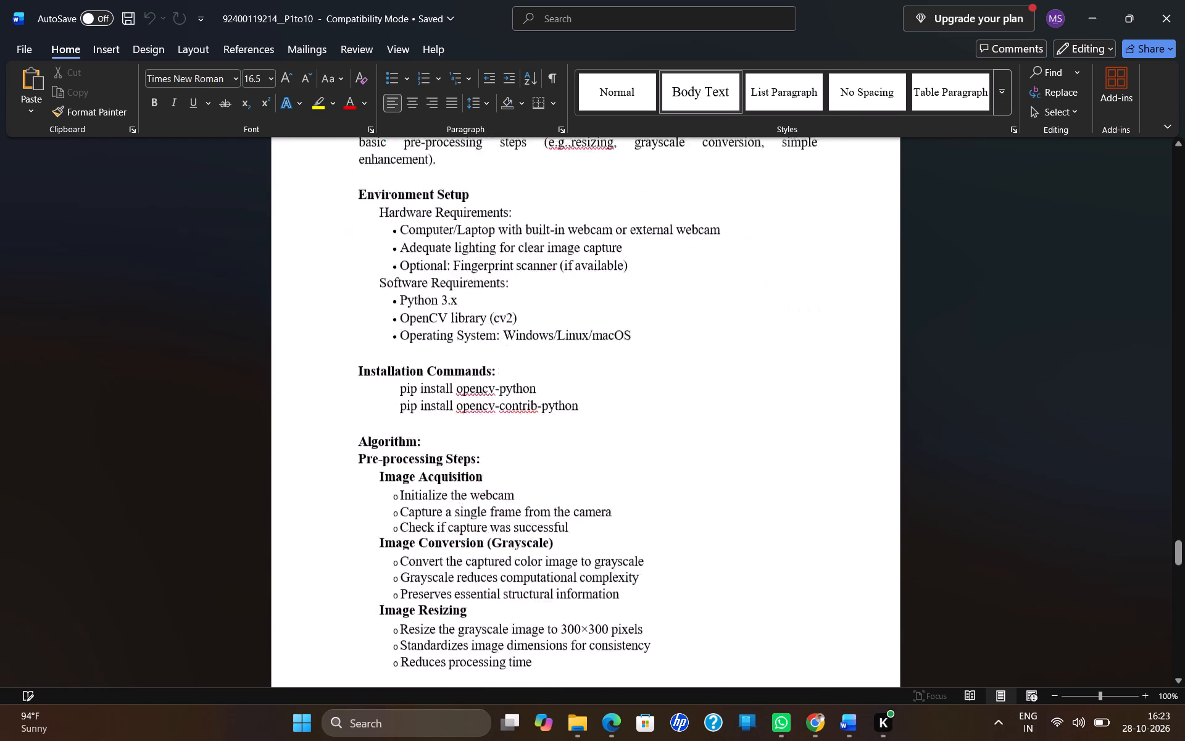
scroll(515, 338, "down", 5)
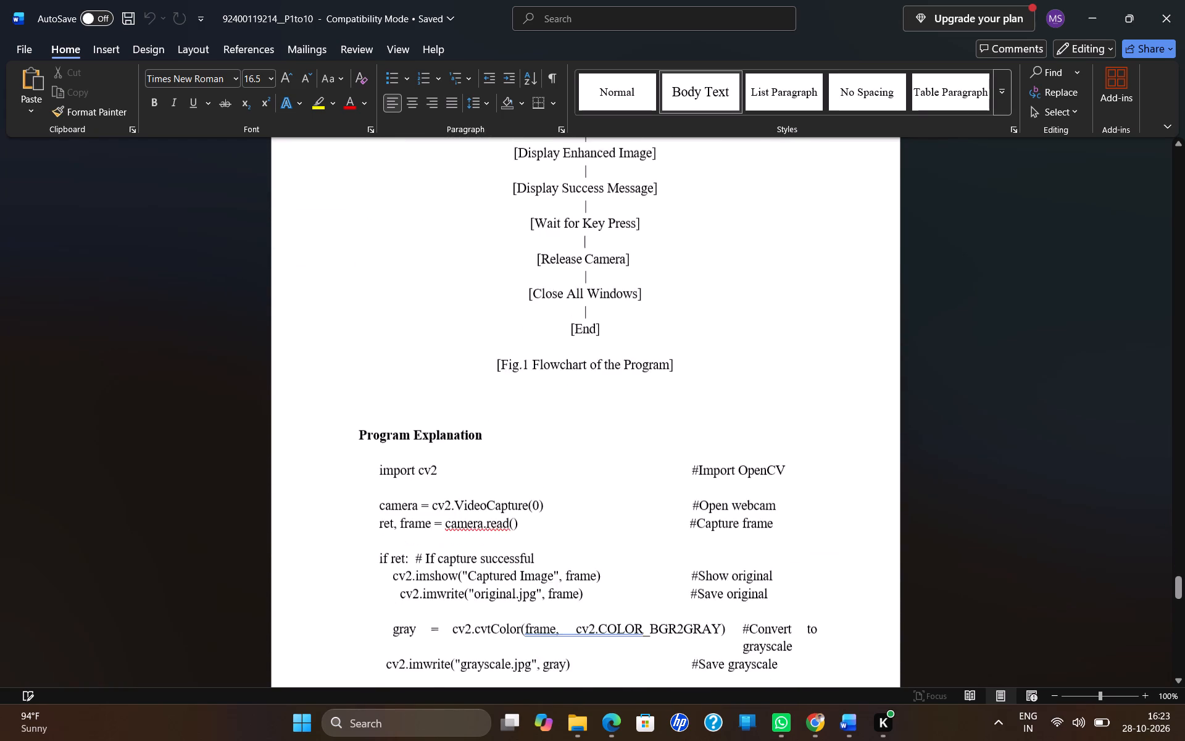
scroll(515, 338, "down", 5)
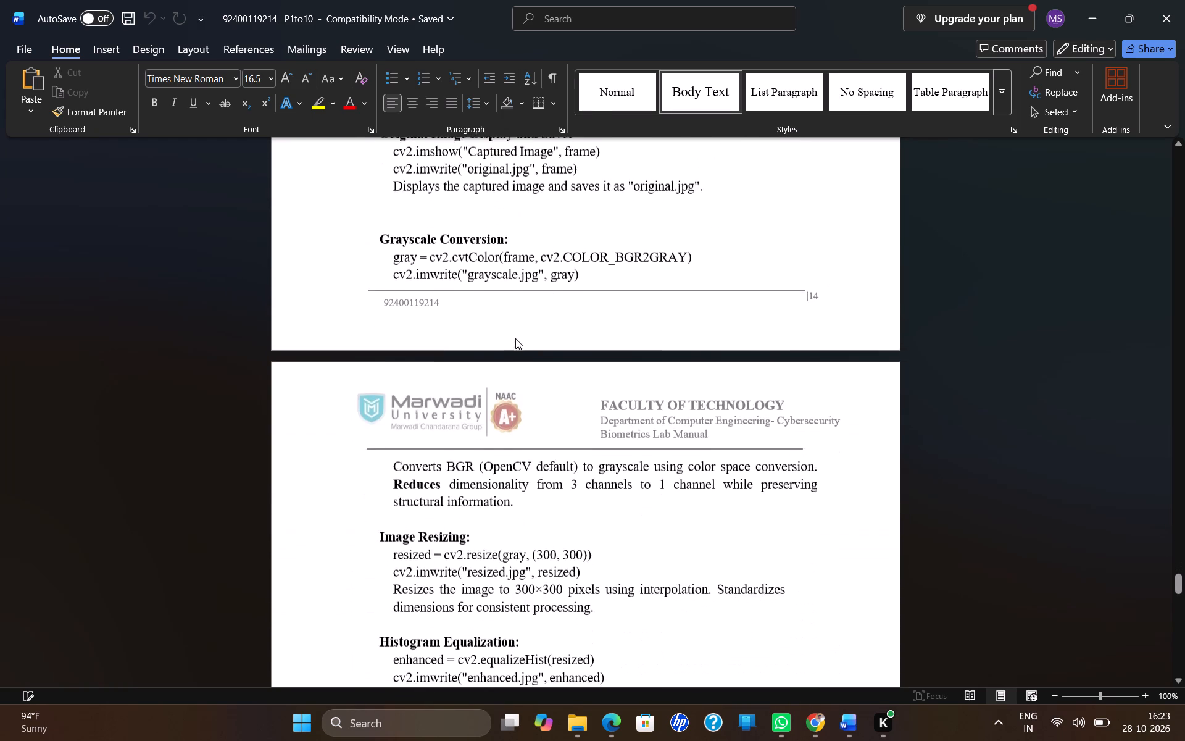
scroll(515, 338, "down", 4)
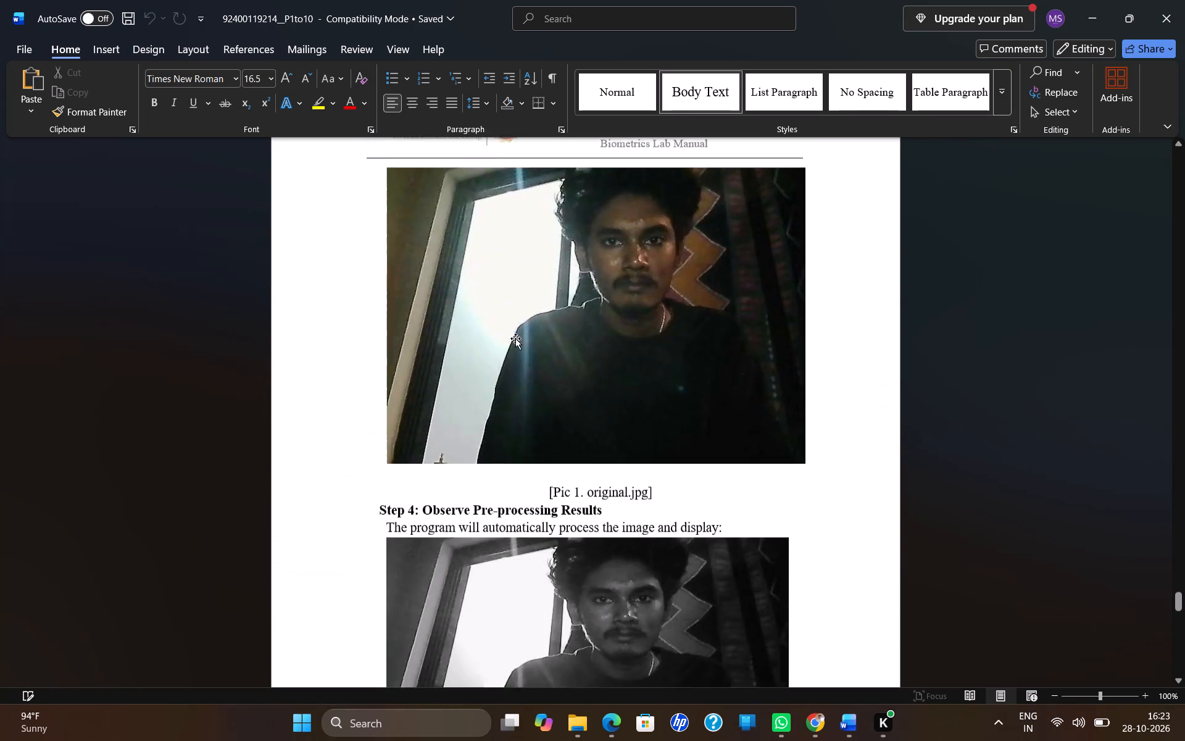
scroll(515, 338, "down", 7)
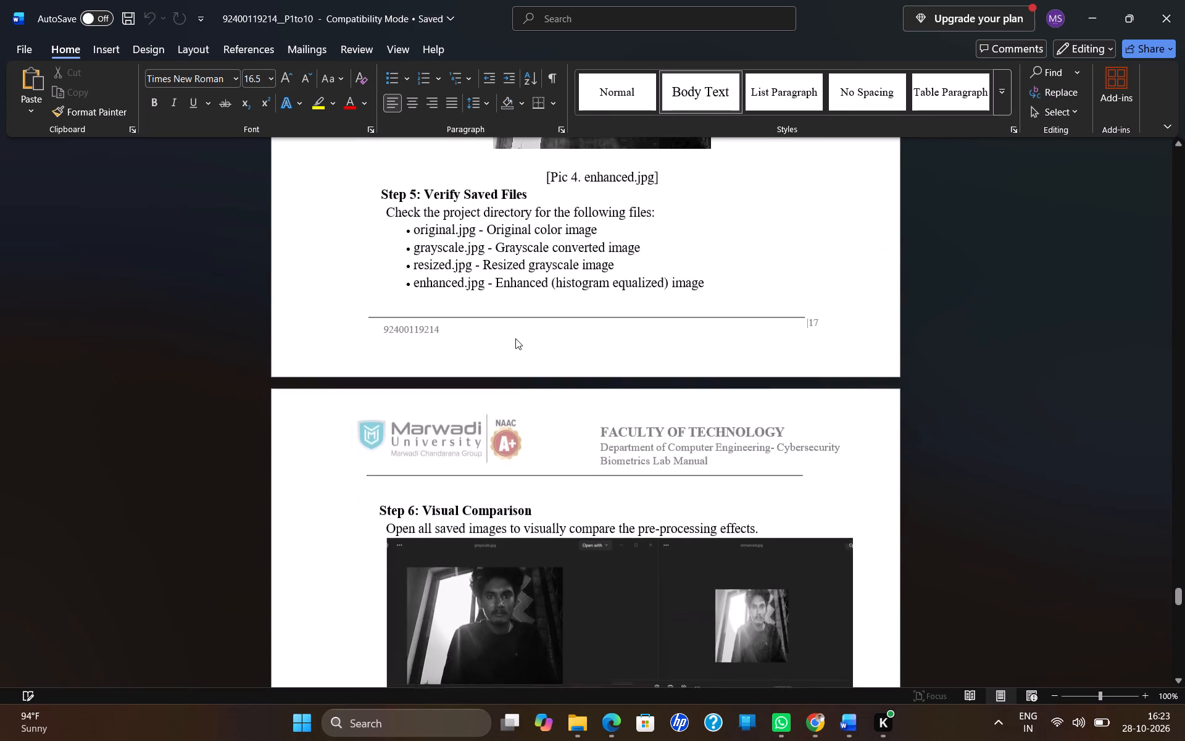
scroll(515, 338, "down", 4)
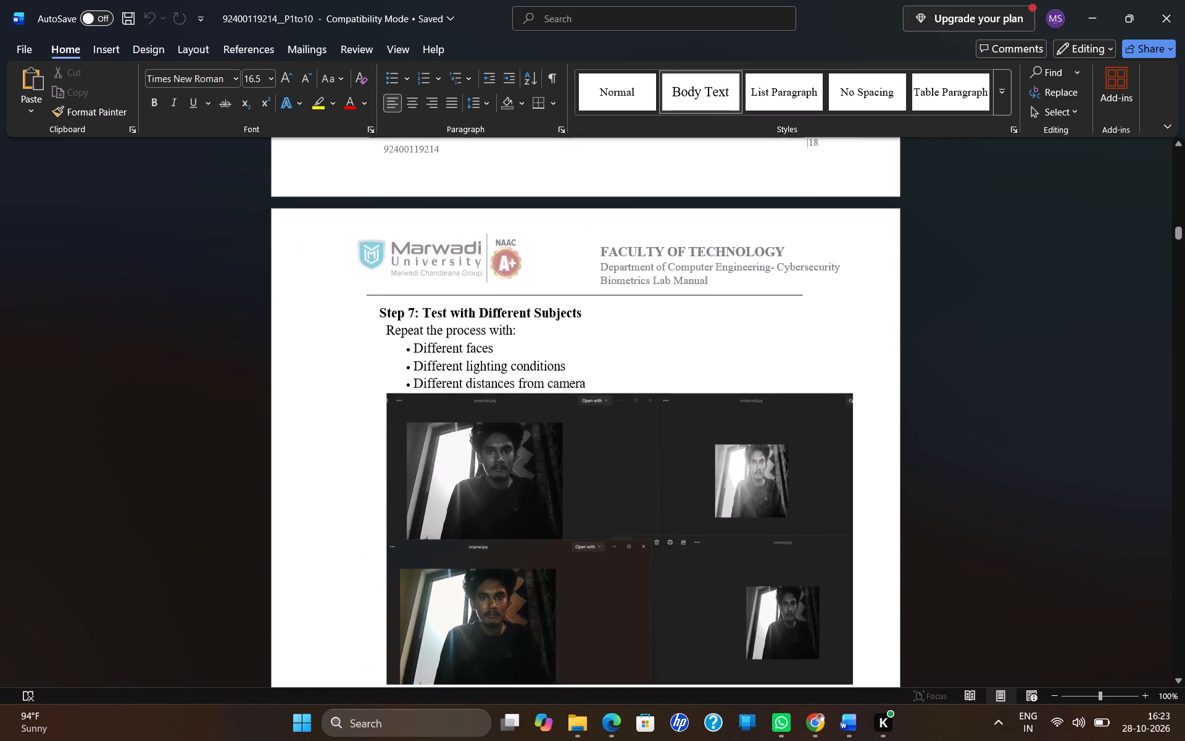
scroll(431, 459, "down", 4)
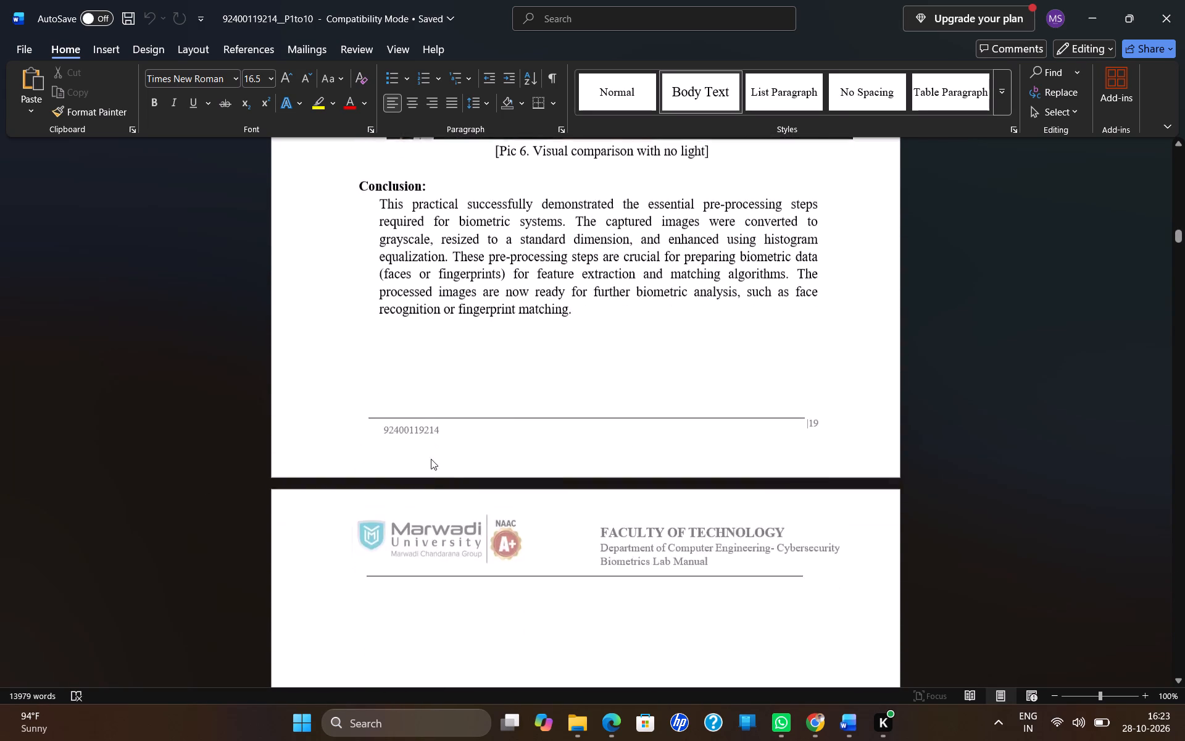
Examine the page between the end of Practical 2 and the start of Practical 3, including its header and footer.
scroll(431, 459, "down", 3)
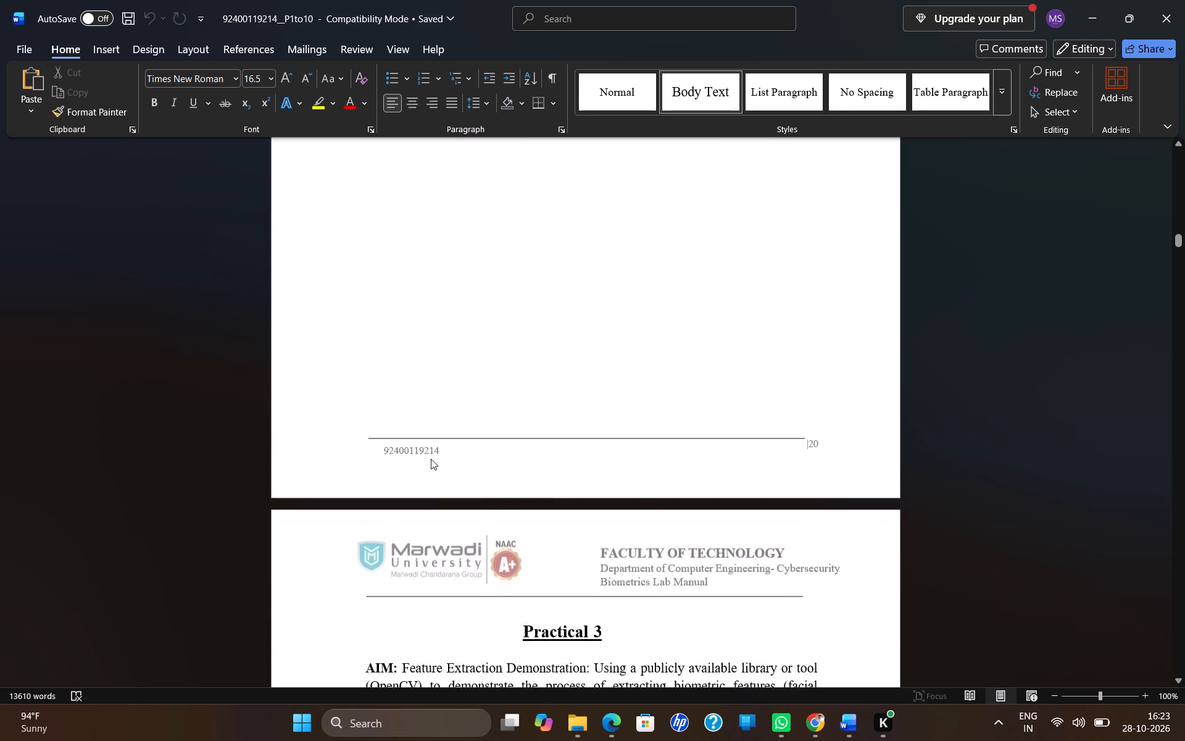
scroll(431, 459, "down", 1)
scroll(431, 459, "up", 3)
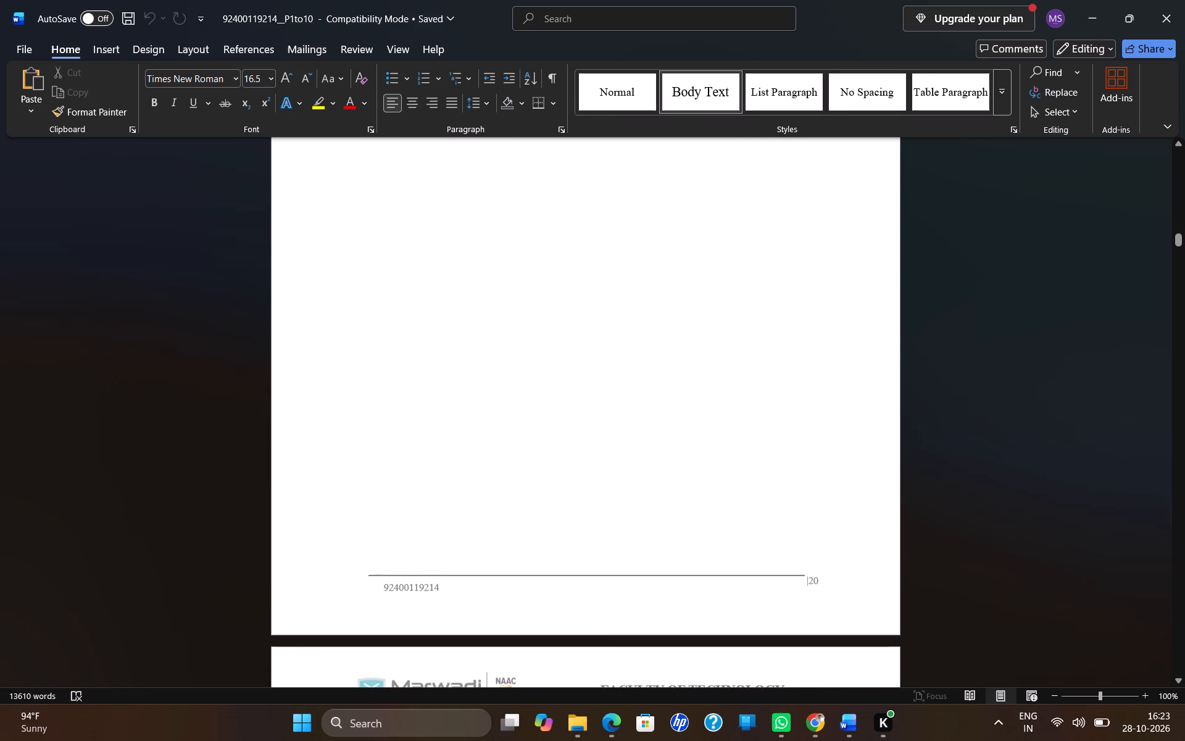
scroll(407, 386, "up", 2)
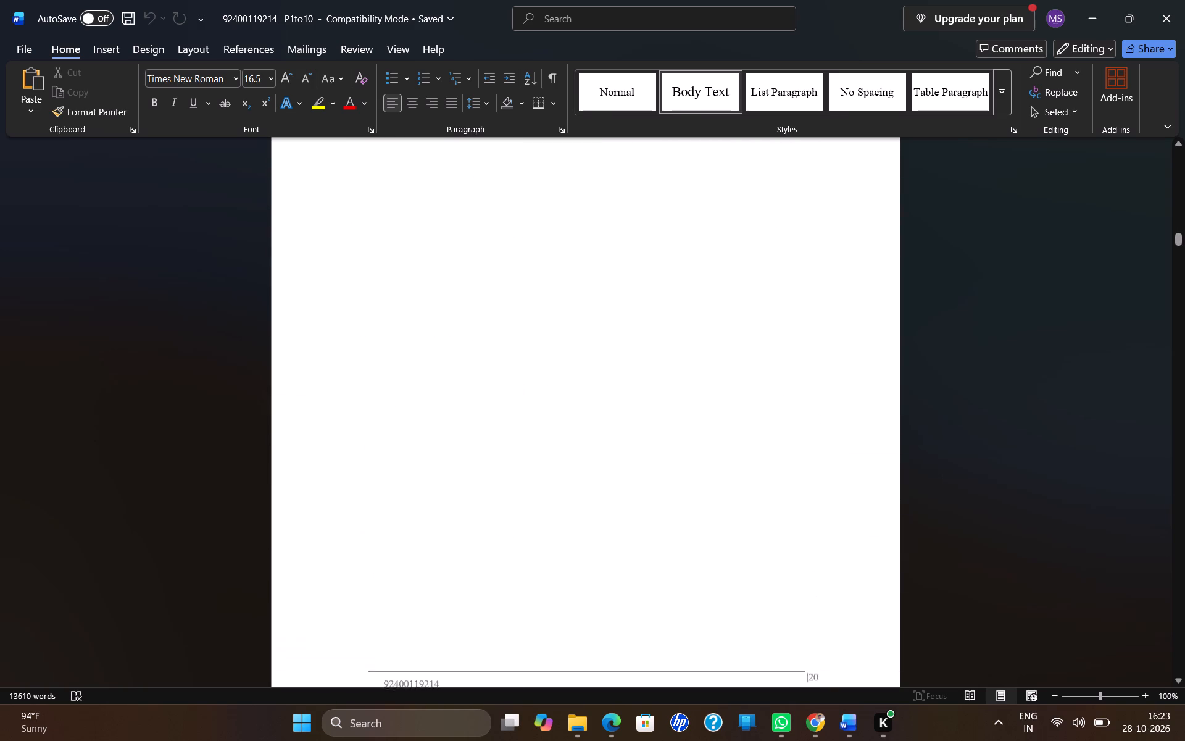
scroll(407, 386, "up", 3)
scroll(407, 386, "down", 1)
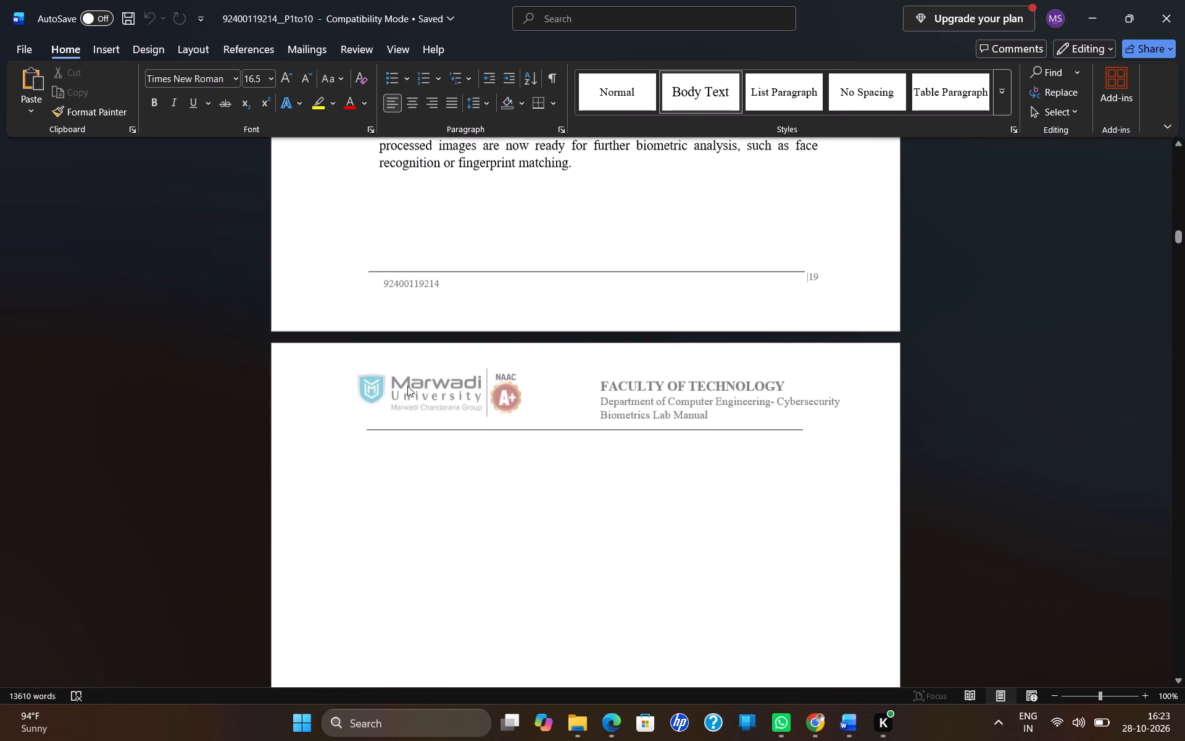
scroll(407, 386, "down", 3)
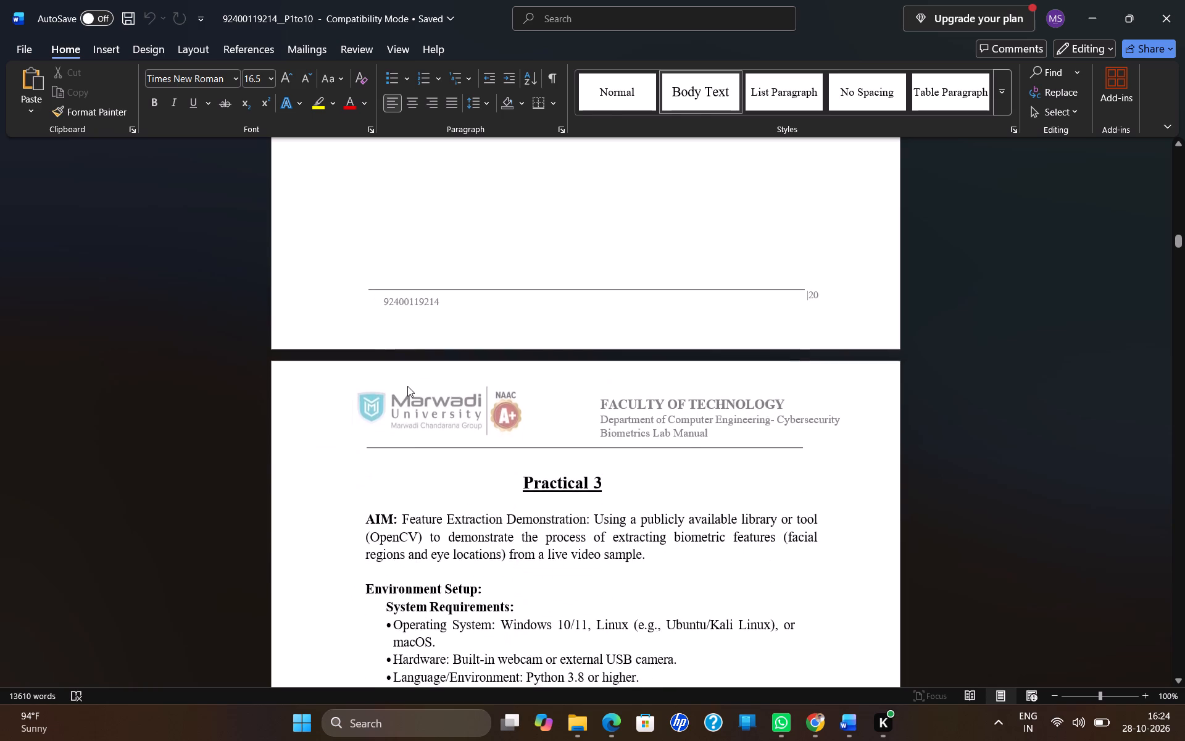
Review the converted pages from Practical 3 through the fingerprint feature extraction practical's conclusion, checking layout, code, flowcharts and footers.
scroll(407, 386, "down", 5)
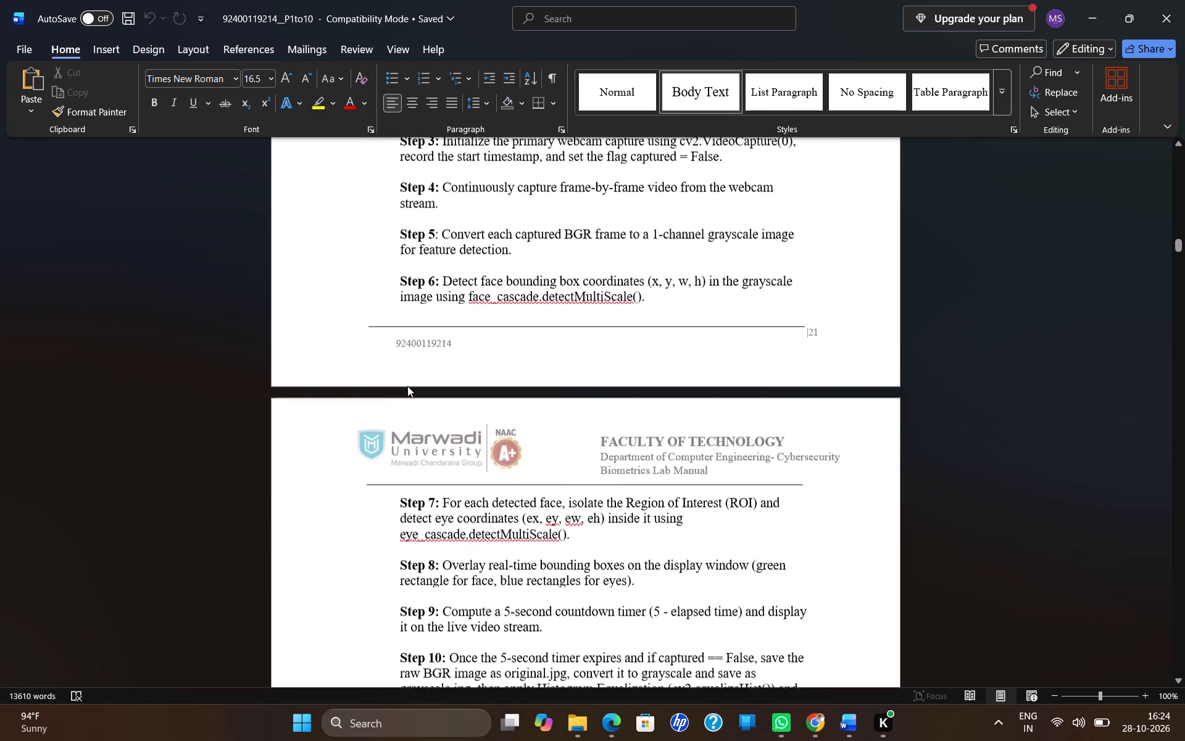
scroll(407, 386, "down", 4)
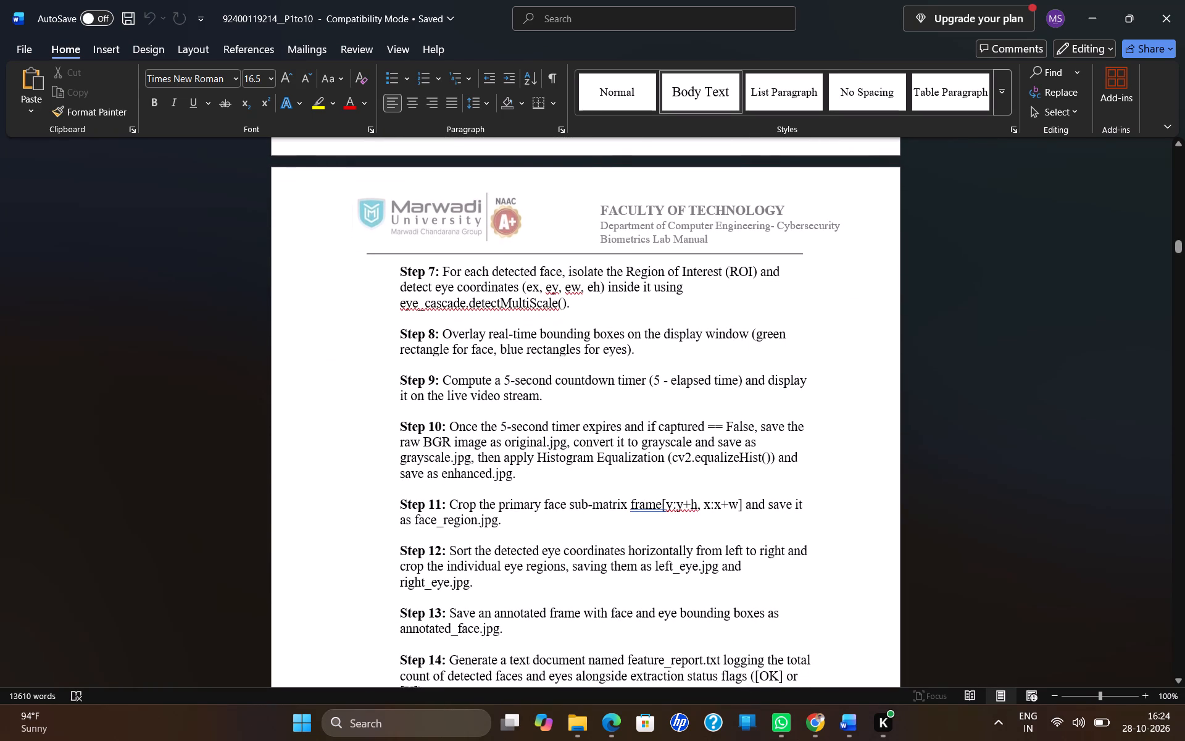
scroll(608, 348, "down", 3)
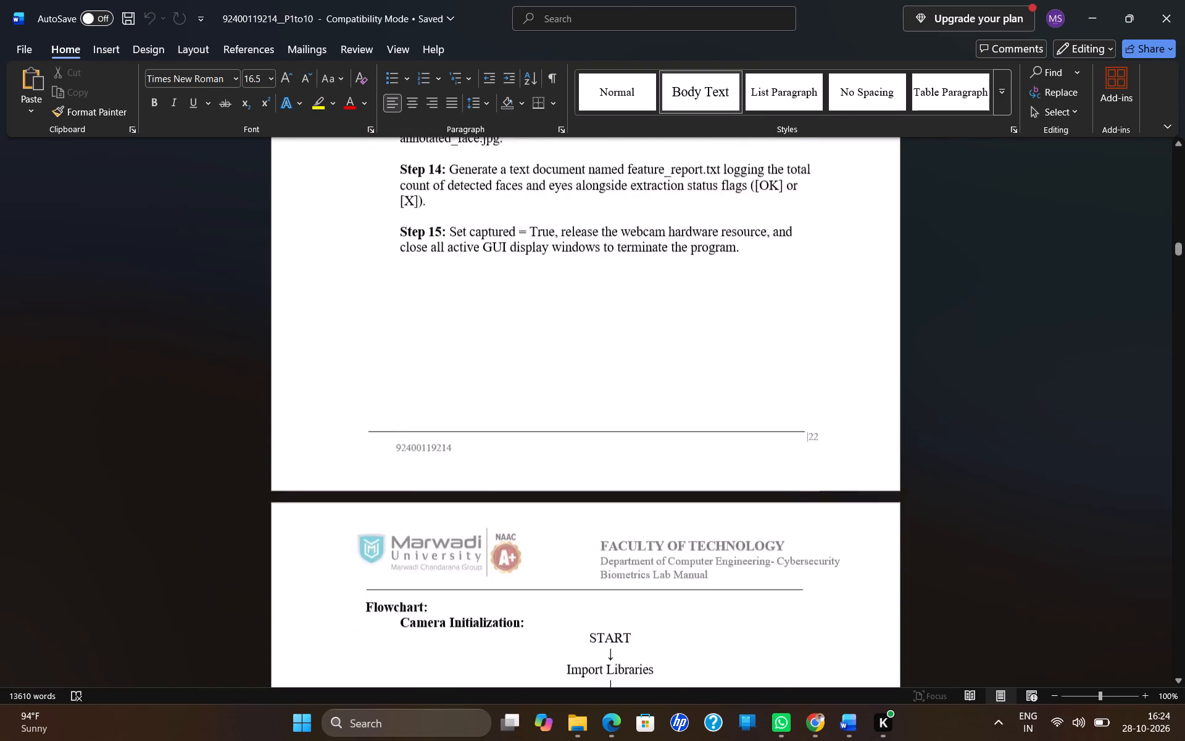
scroll(608, 348, "down", 6)
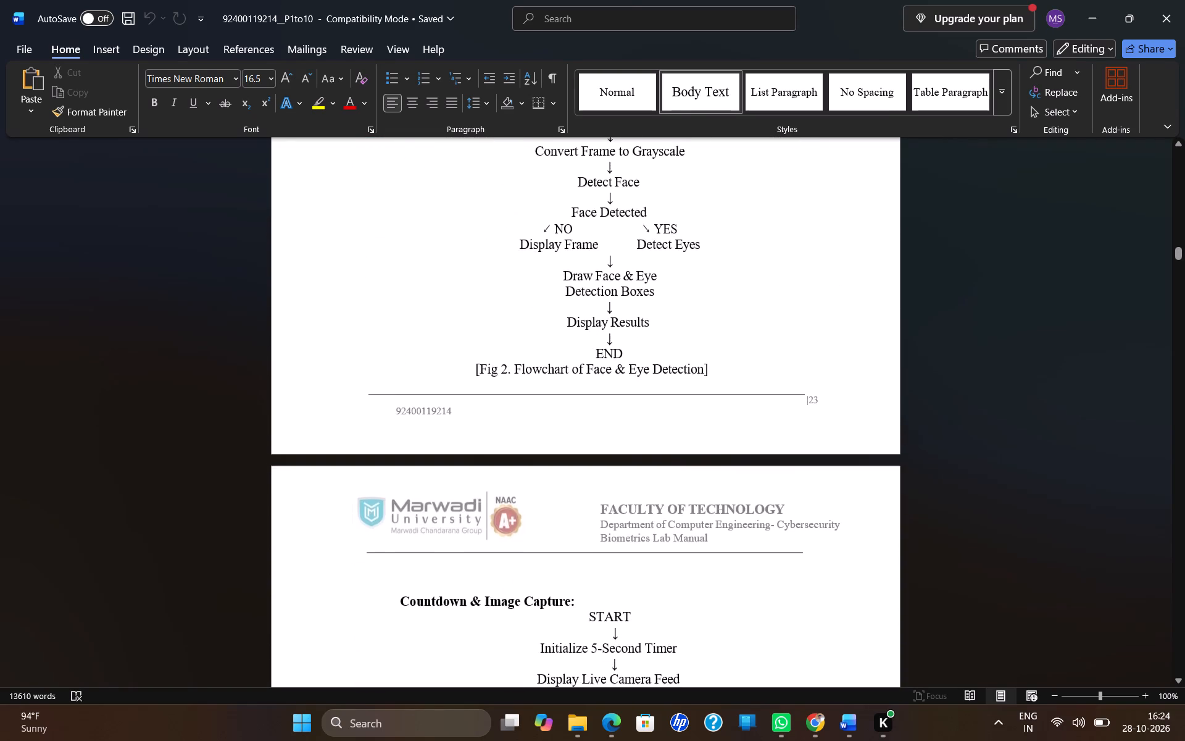
scroll(618, 322, "down", 9)
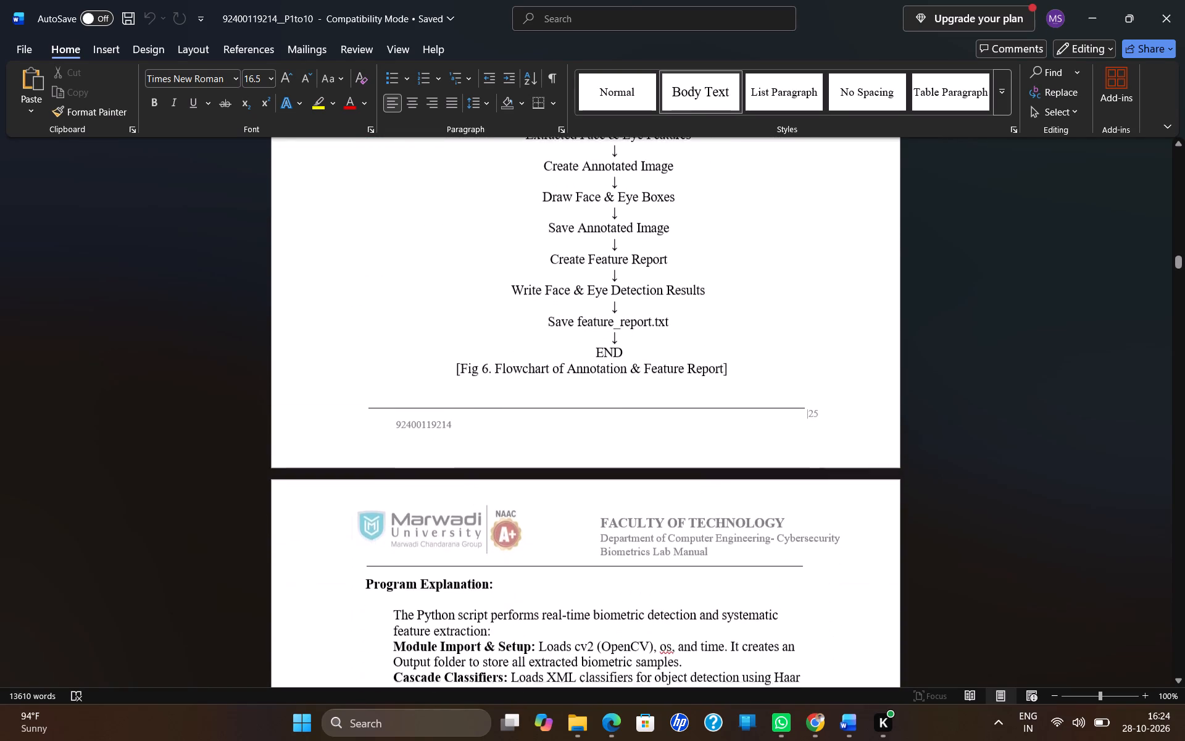
scroll(618, 322, "down", 5)
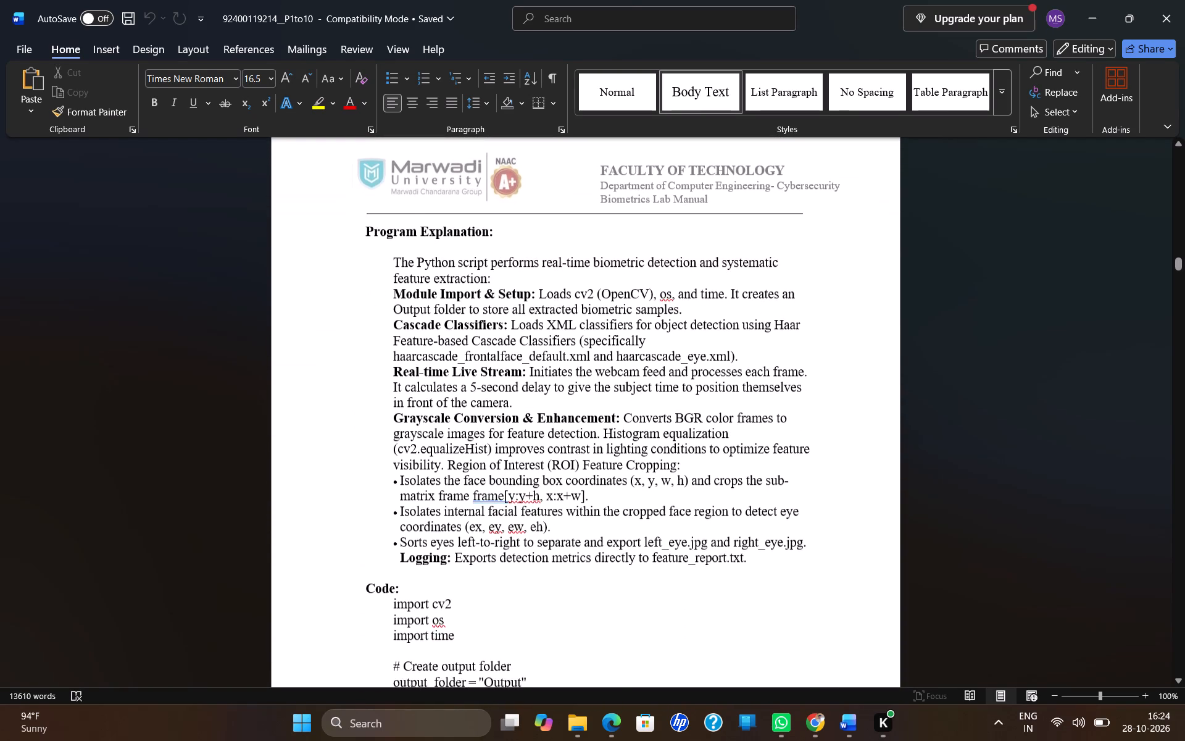
scroll(618, 322, "down", 4)
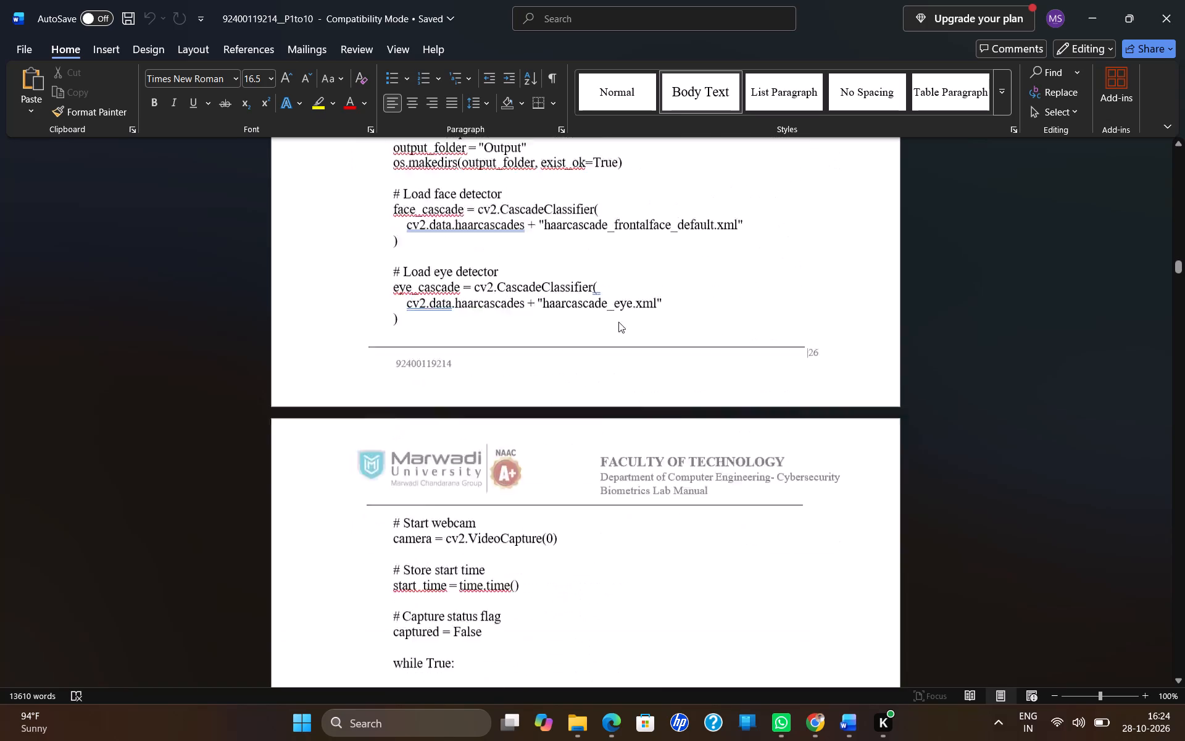
scroll(618, 322, "down", 9)
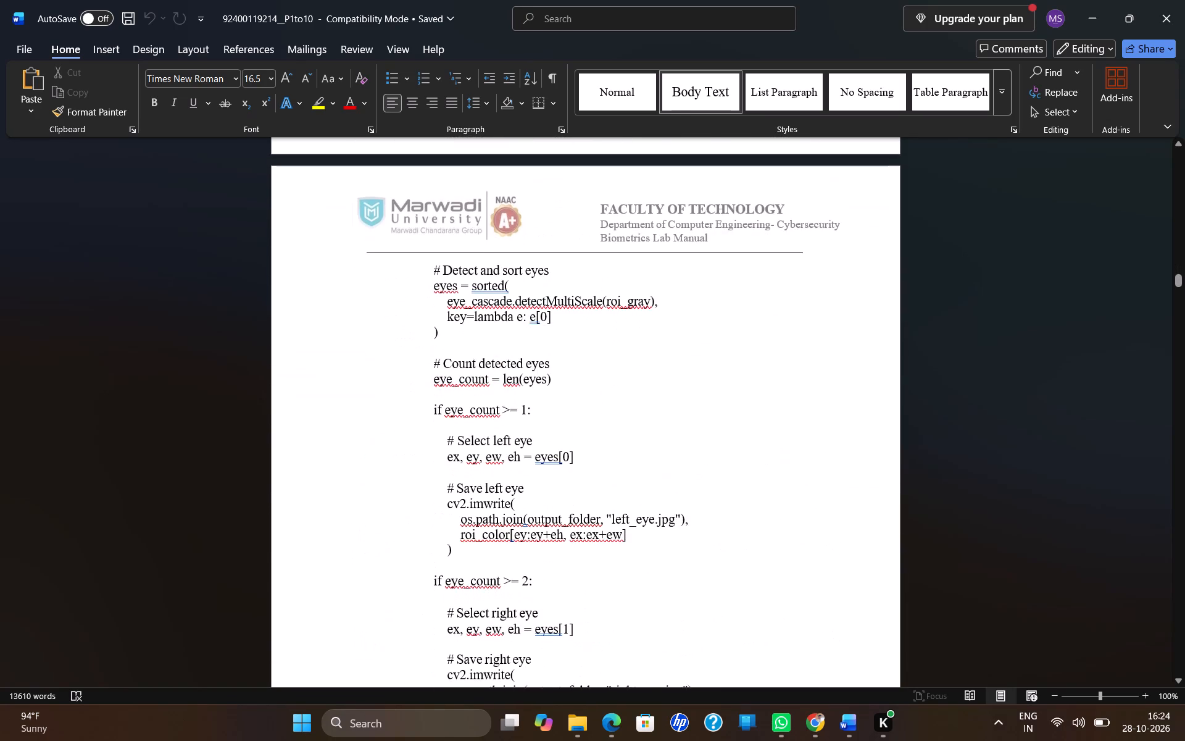
scroll(618, 322, "down", 7)
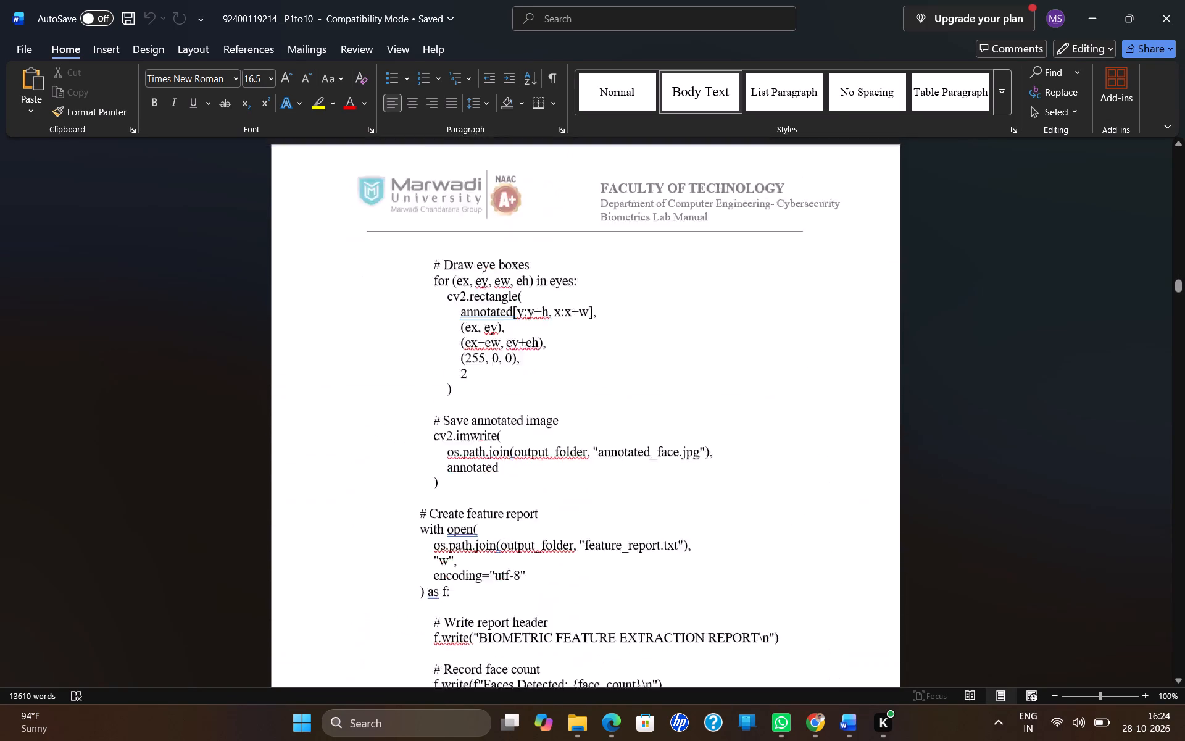
scroll(618, 322, "down", 8)
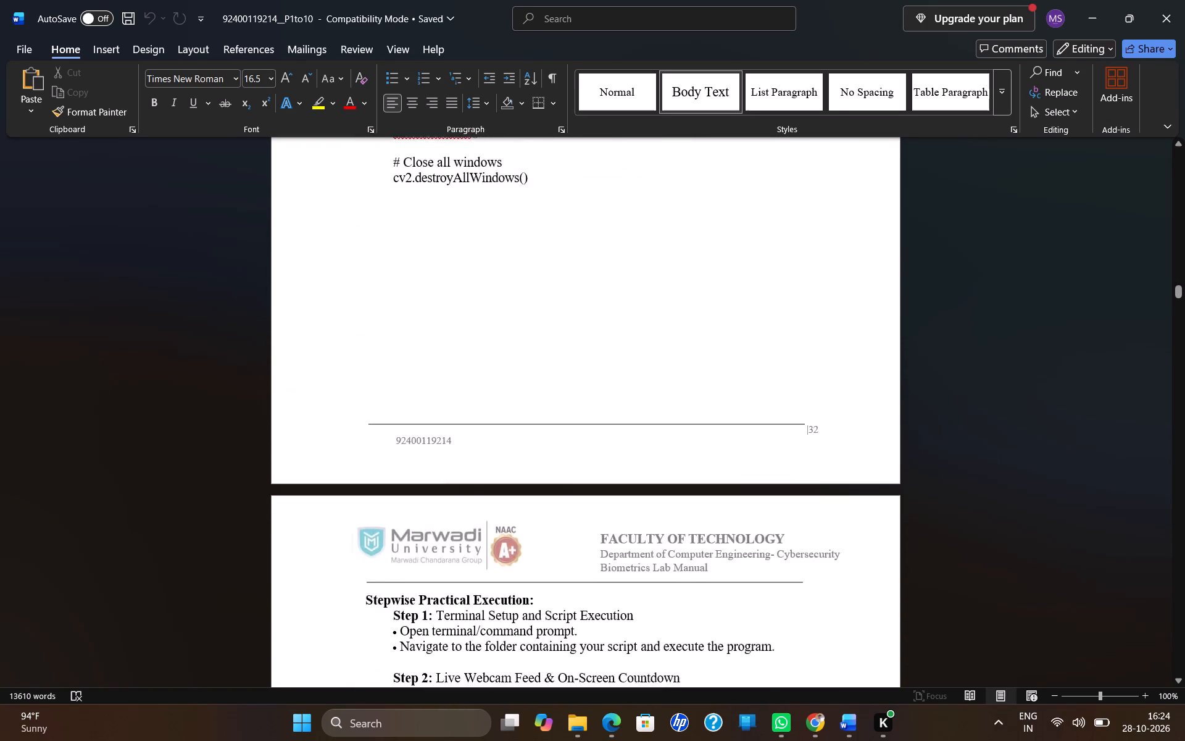
scroll(618, 322, "down", 13)
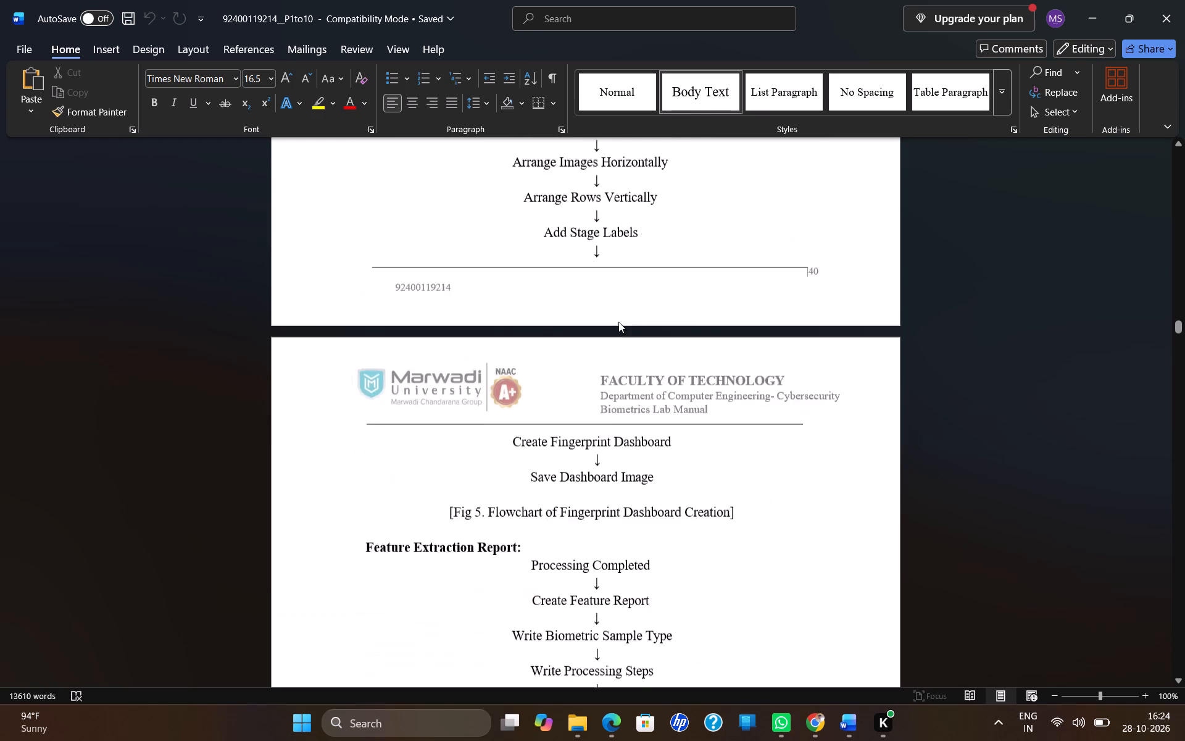
scroll(618, 322, "down", 13)
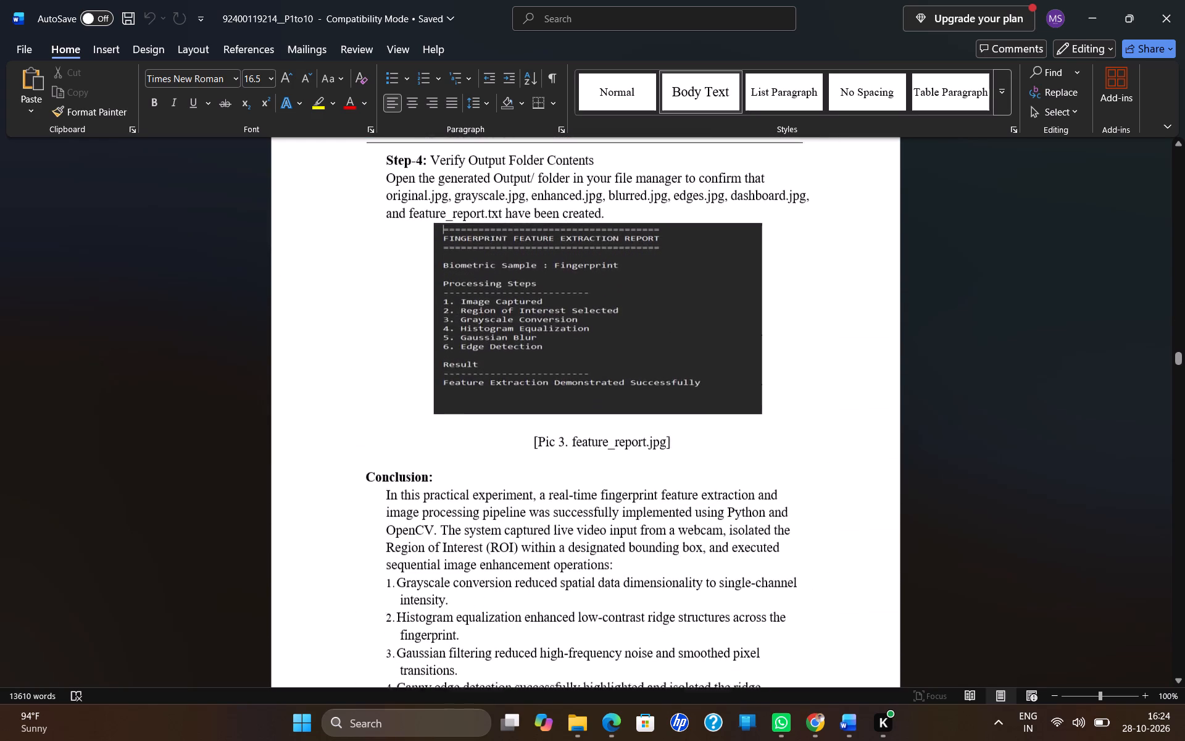
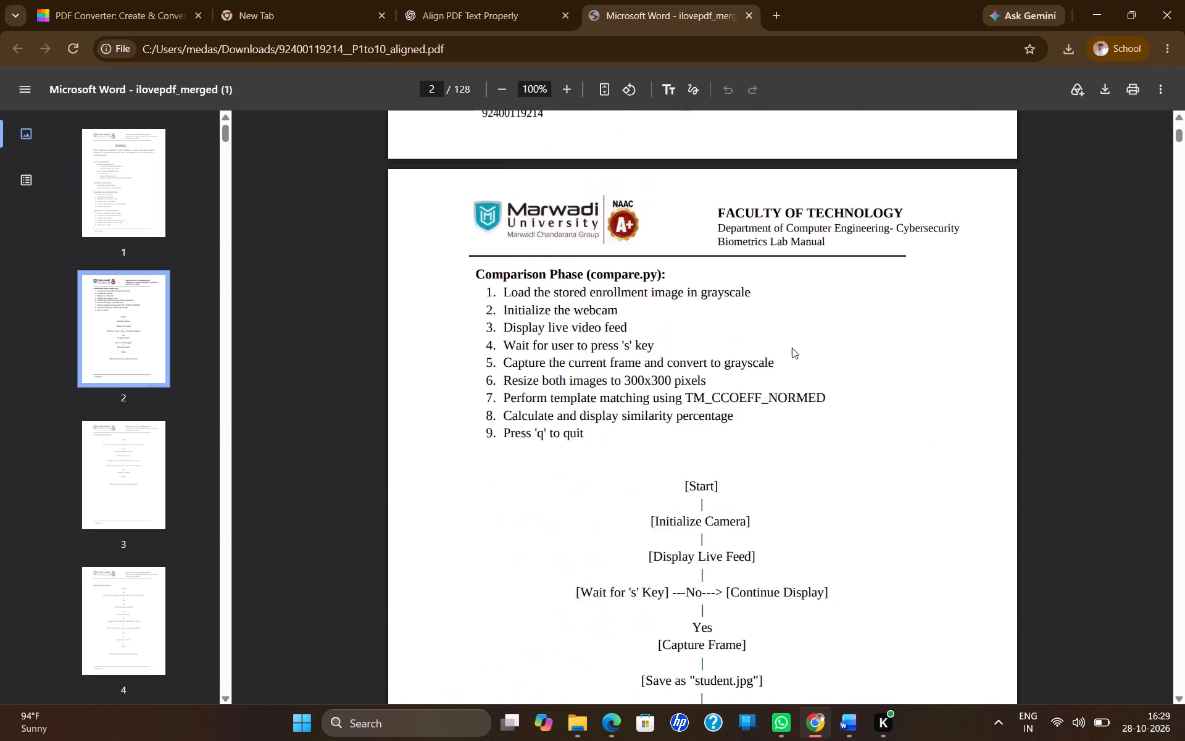
scroll(792, 348, "down", 10)
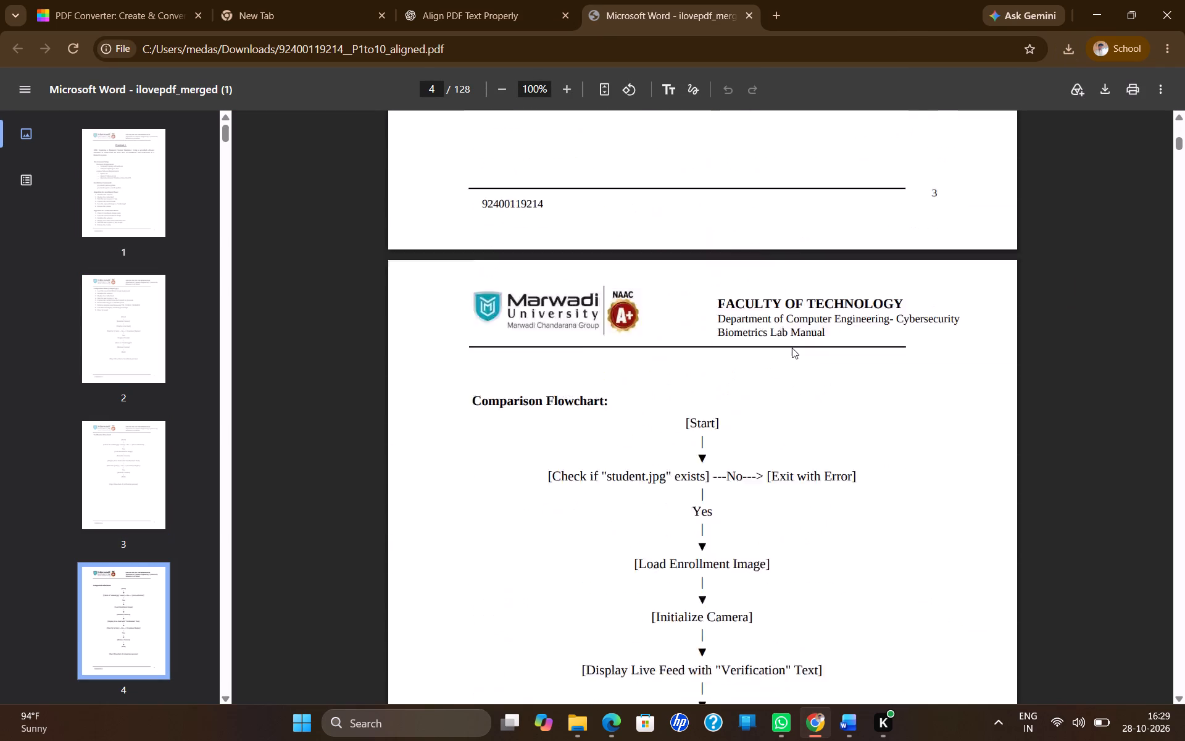
scroll(792, 348, "down", 9)
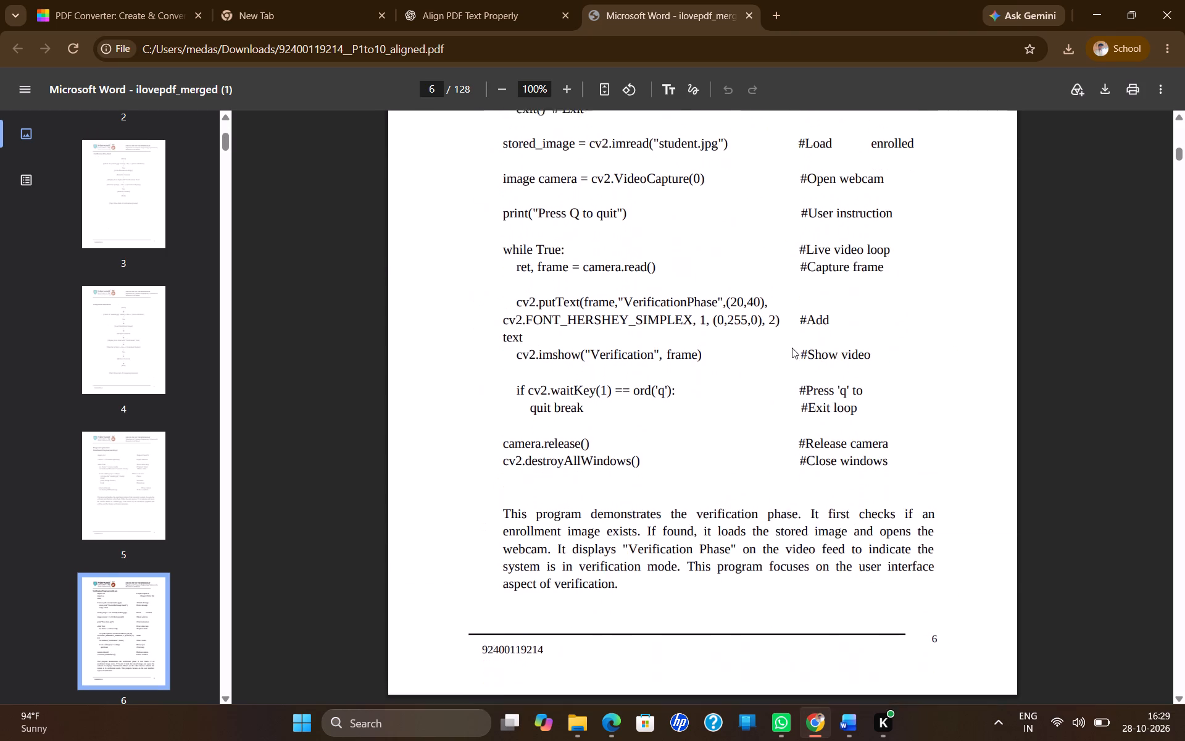
scroll(792, 348, "down", 9)
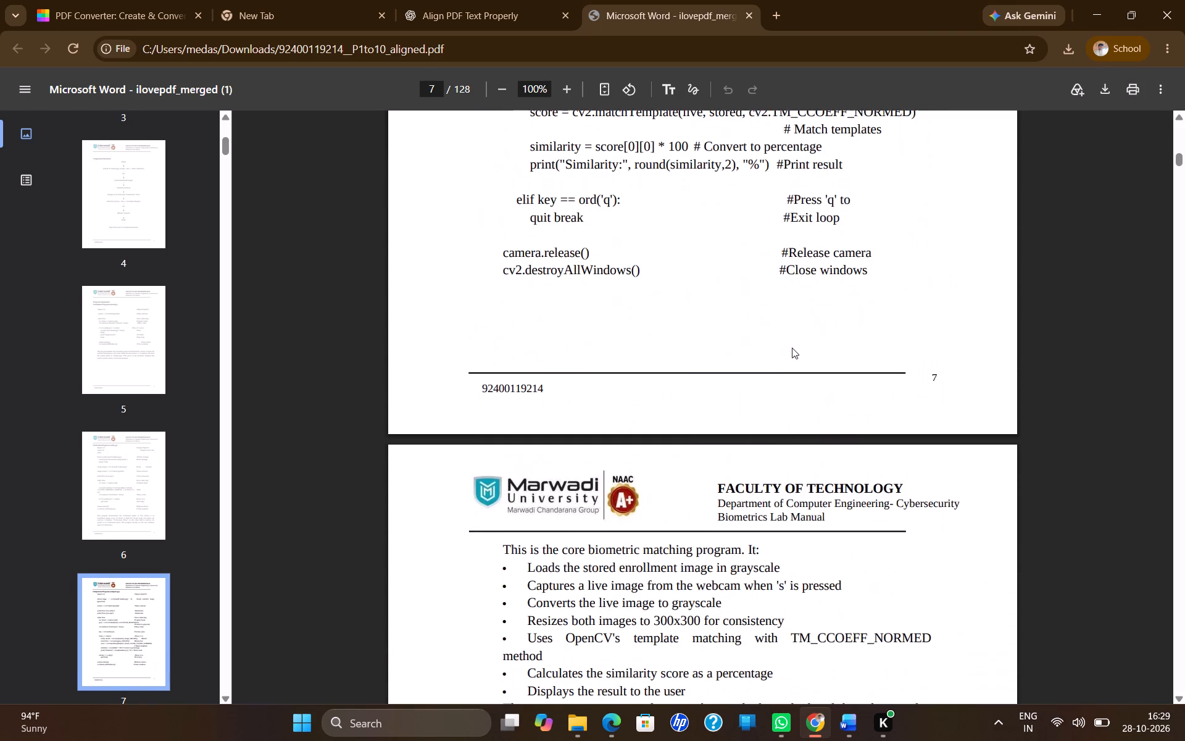
scroll(792, 348, "down", 8)
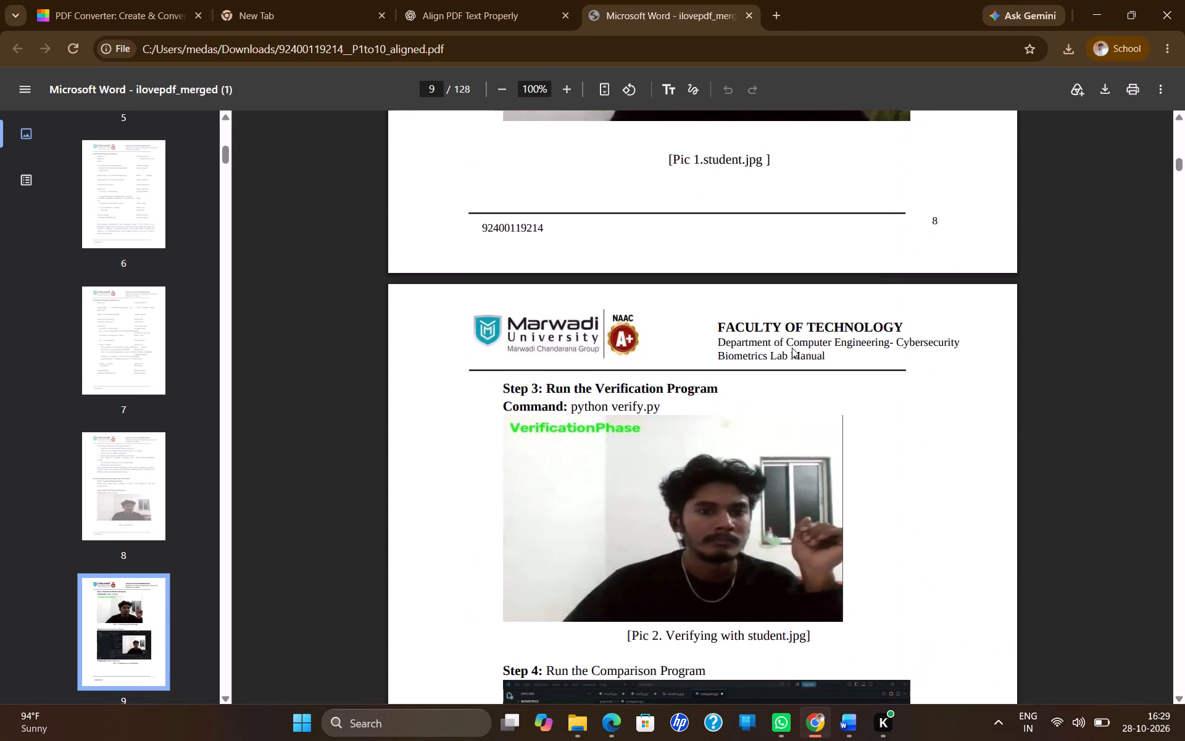
scroll(792, 348, "down", 8)
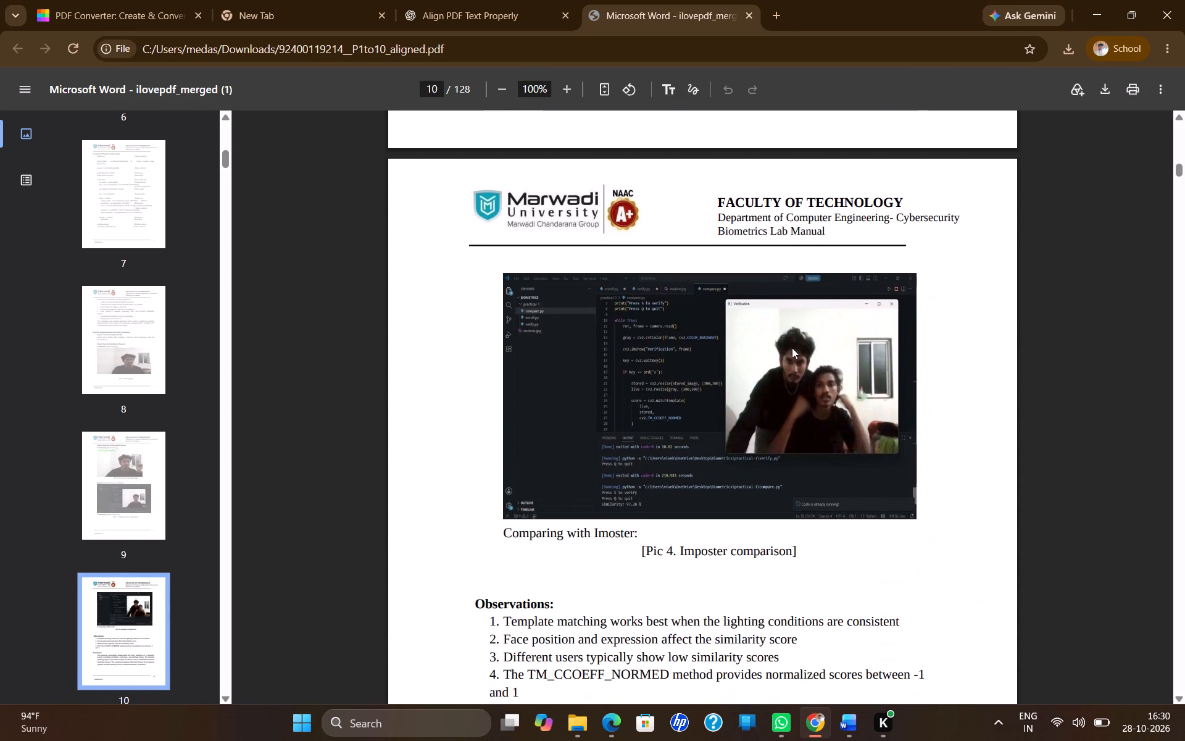
scroll(792, 348, "down", 1)
scroll(792, 348, "up", 8)
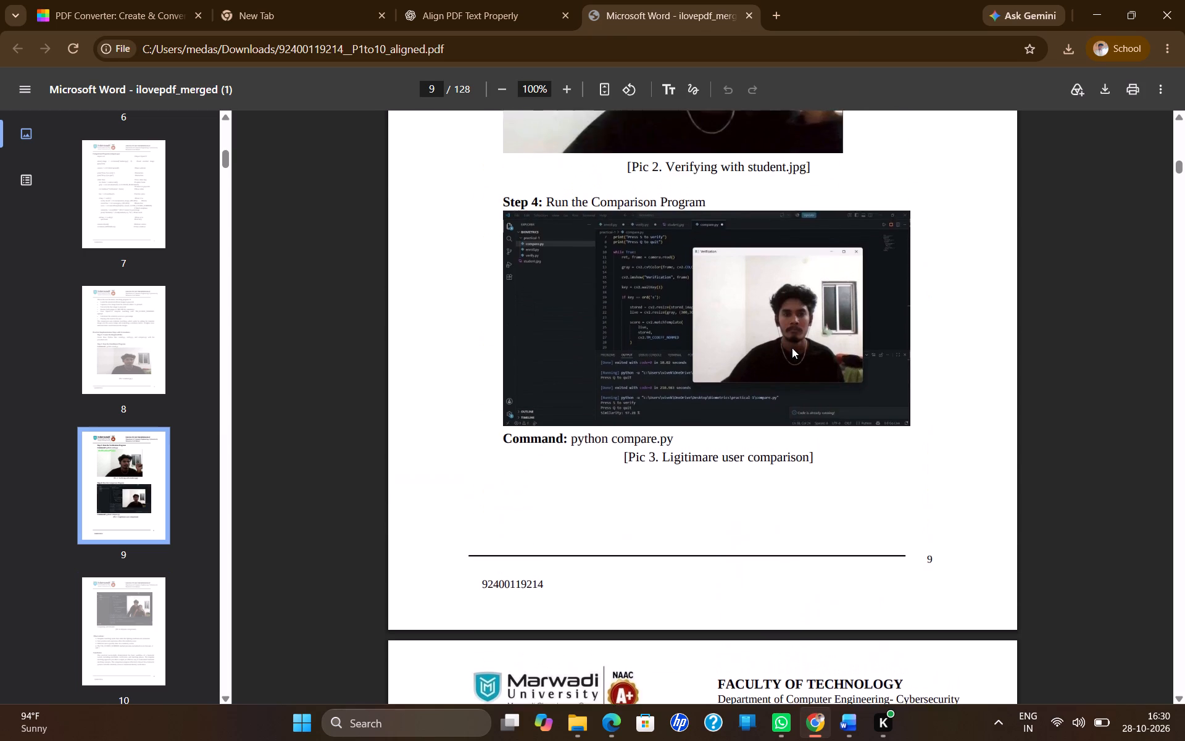
Review Practical 2 in the aligned PDF, checking its setup lists, flowchart, code, image captions and conclusion.
scroll(792, 348, "down", 6)
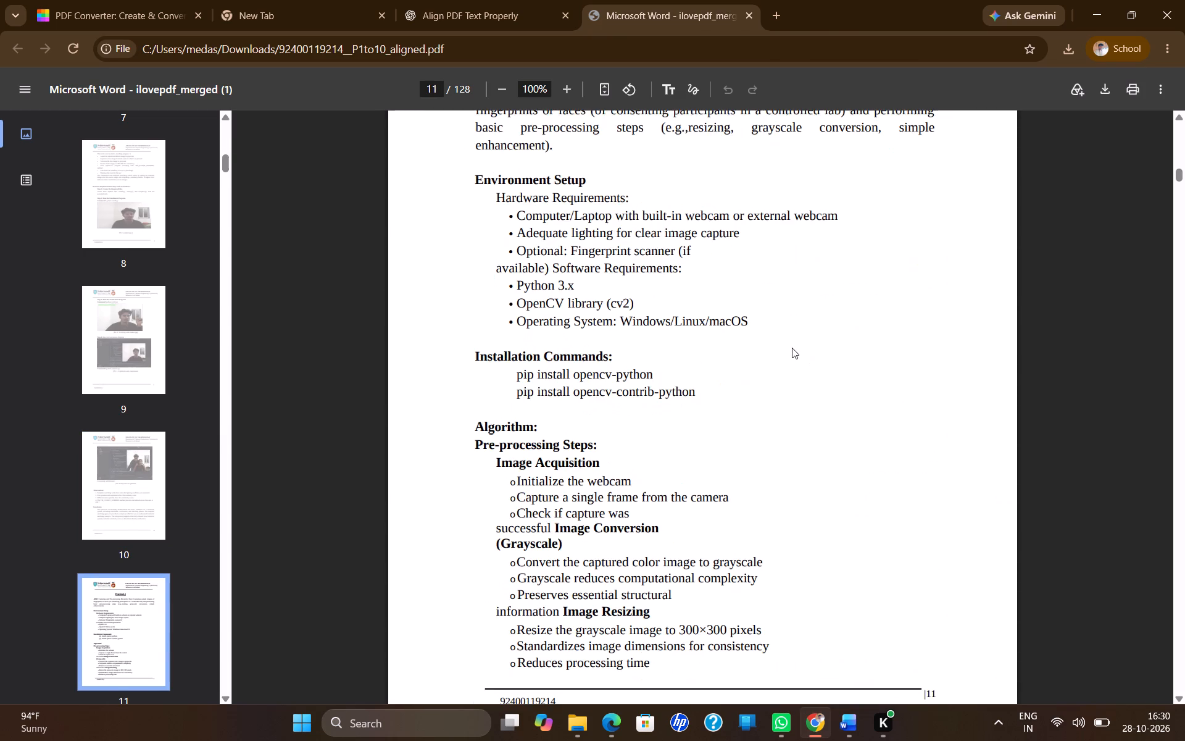
scroll(792, 348, "down", 7)
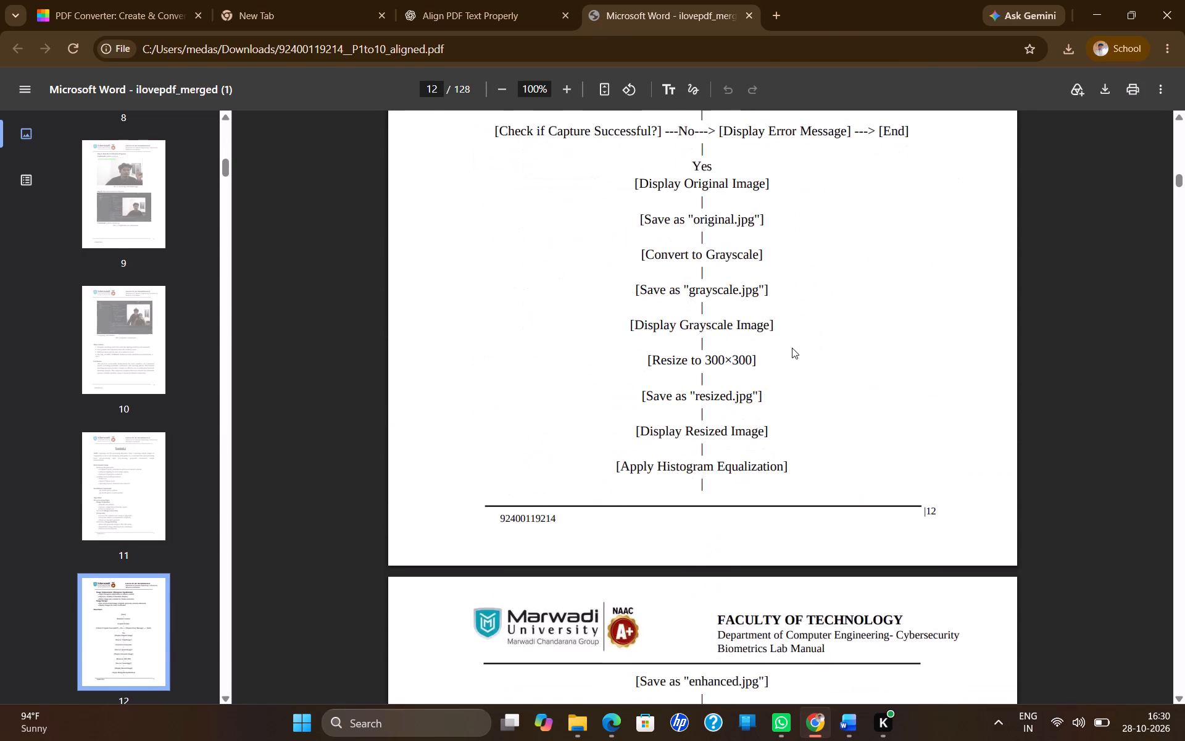
scroll(792, 348, "down", 10)
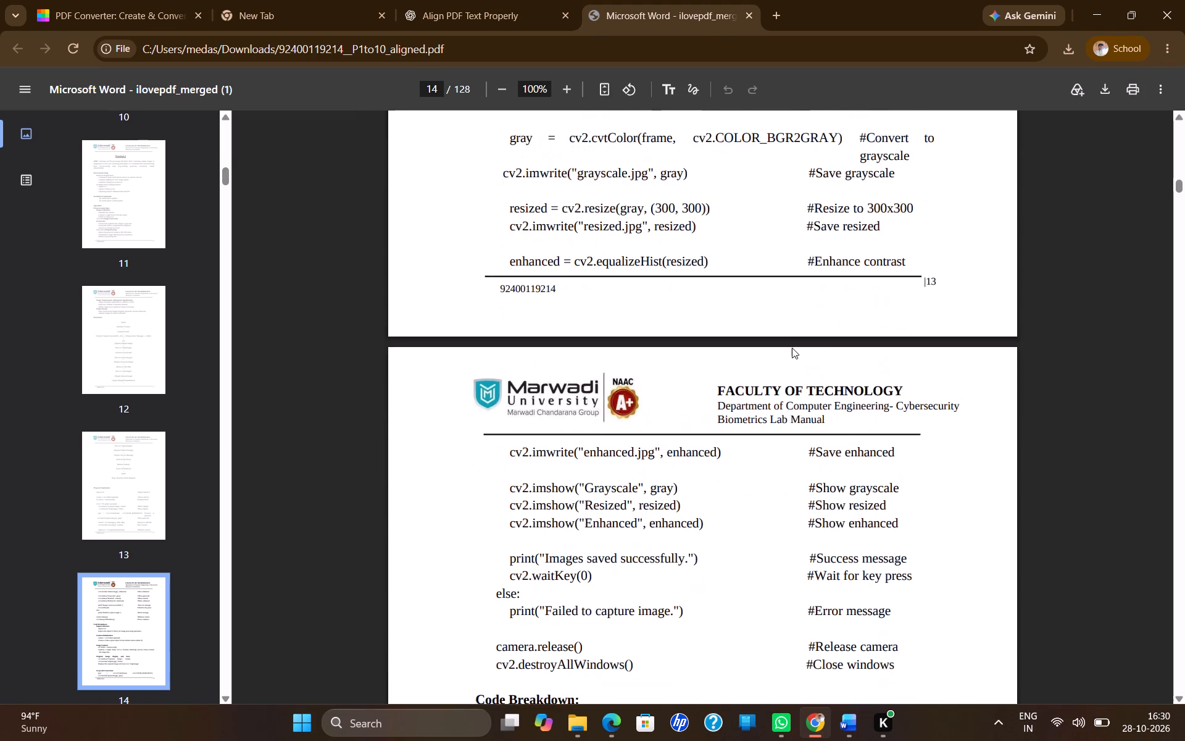
scroll(792, 348, "down", 9)
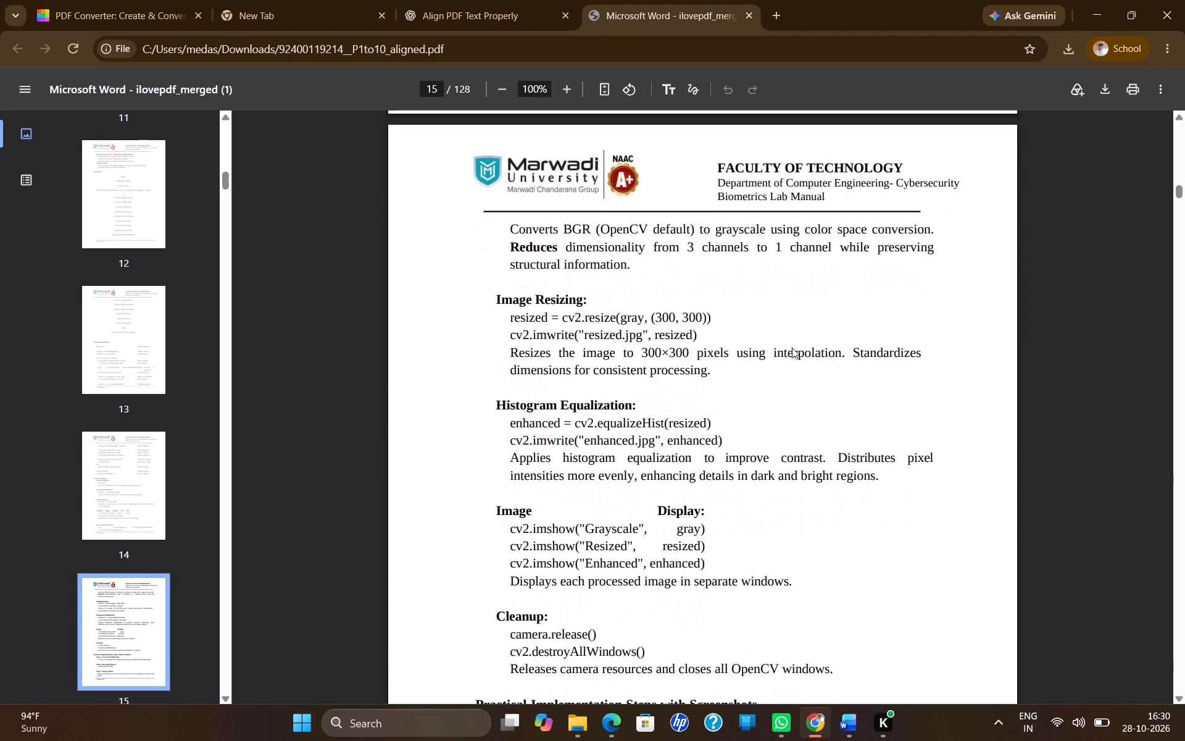
scroll(792, 348, "down", 12)
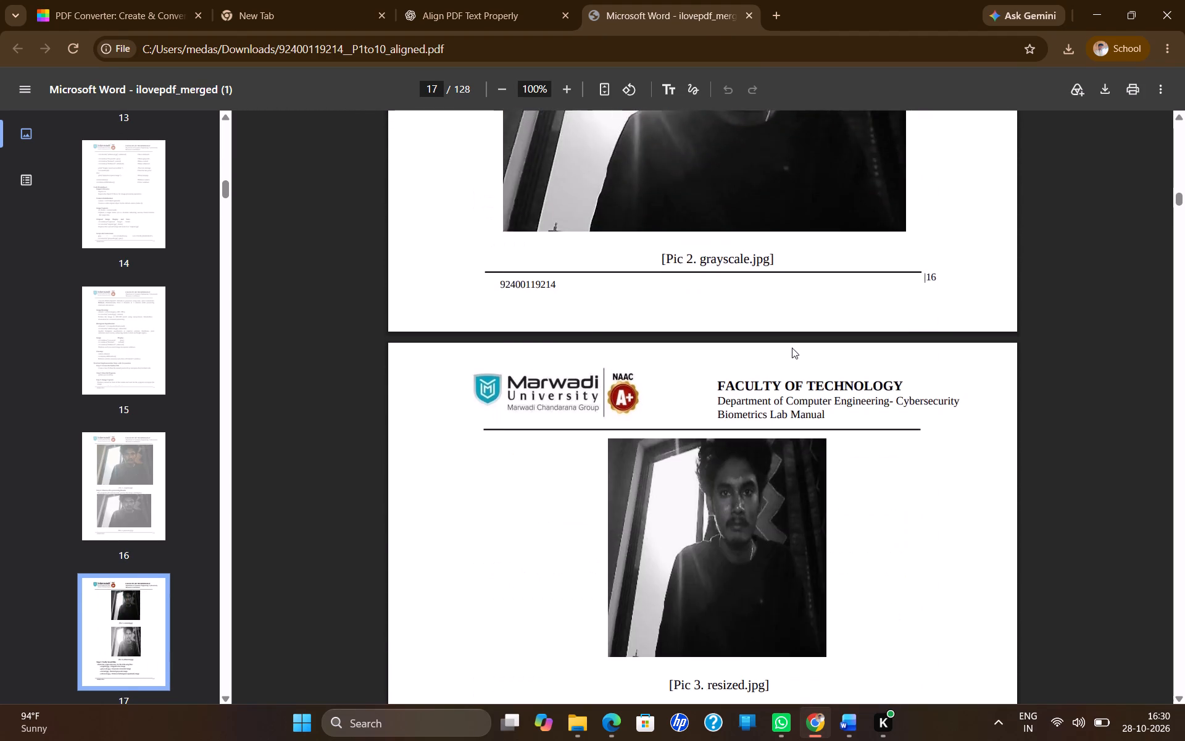
scroll(792, 348, "down", 12)
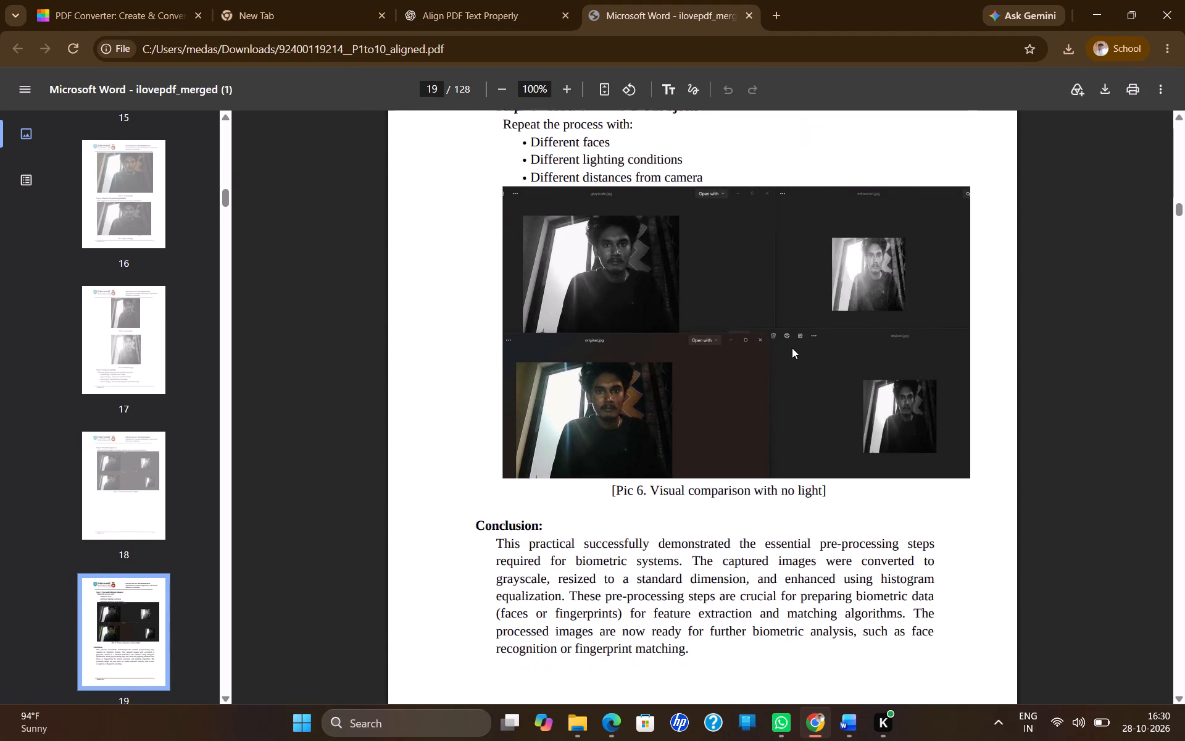
scroll(792, 348, "down", 1)
scroll(792, 348, "up", 2)
scroll(792, 348, "down", 1)
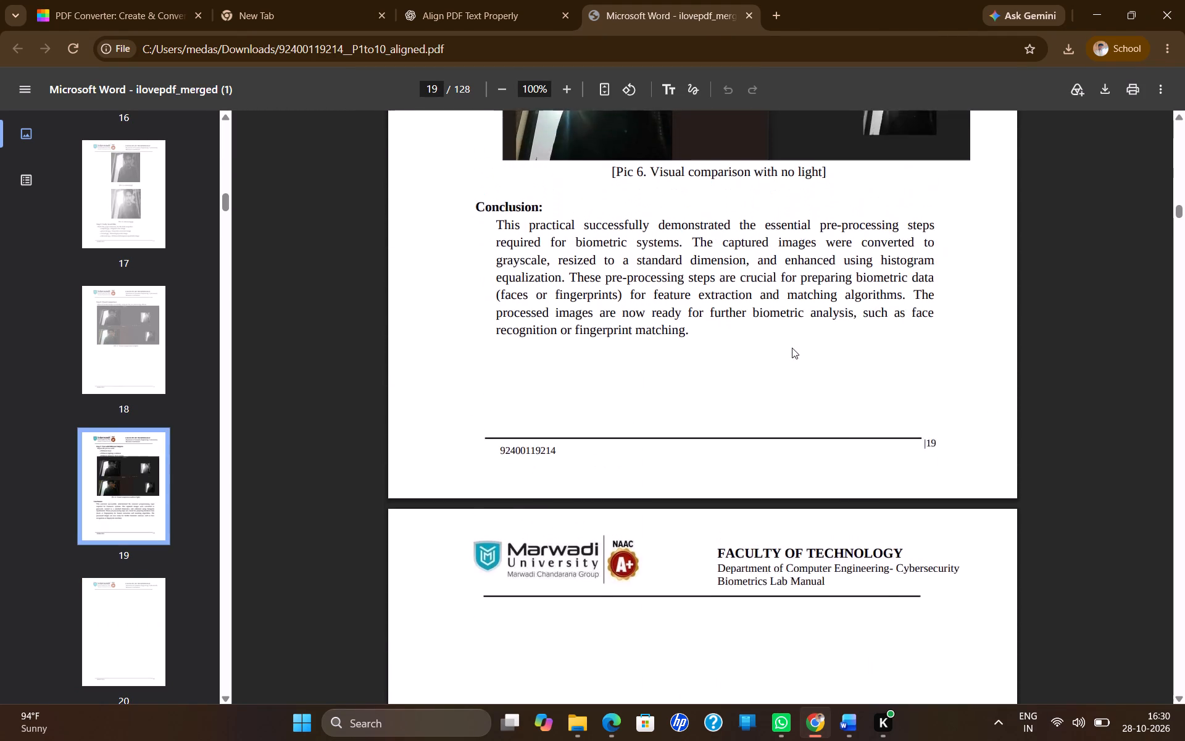
Examine the start of Practical 3, checking how the aim, environment setup and algorithm Steps 1 to 15 are aligned.
scroll(792, 348, "down", 2)
scroll(792, 348, "up", 1)
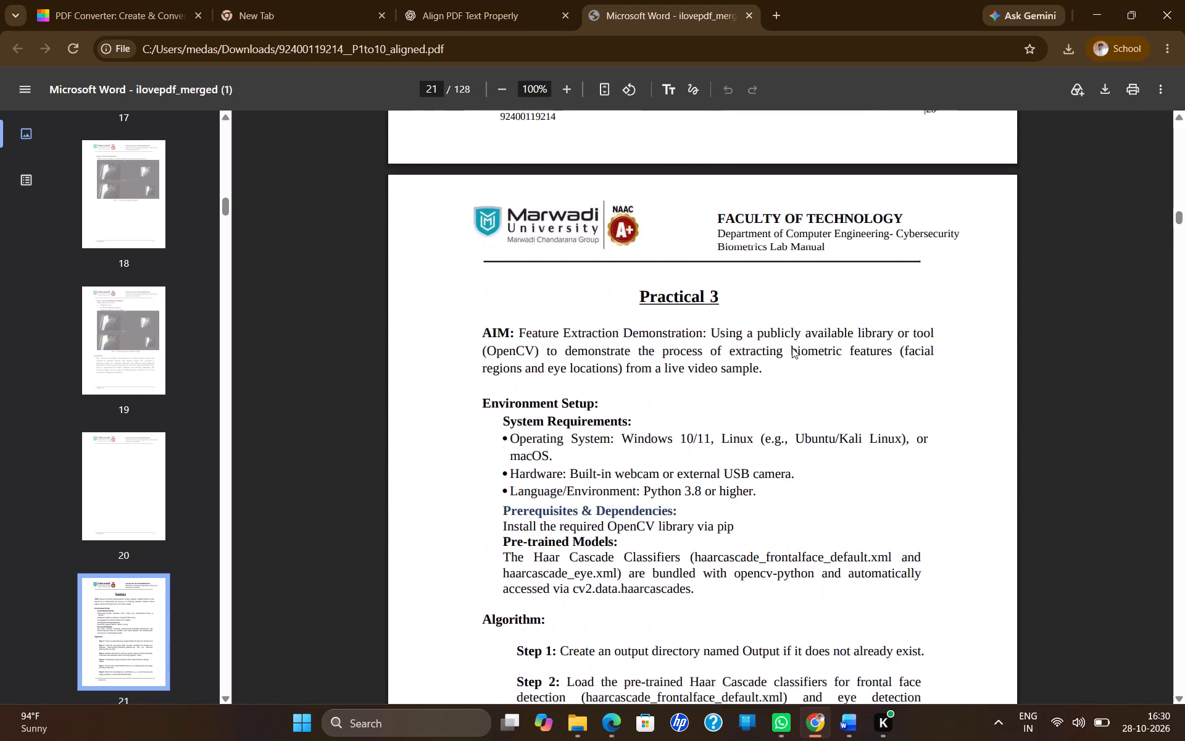
scroll(792, 348, "up", 3)
scroll(792, 348, "down", 7)
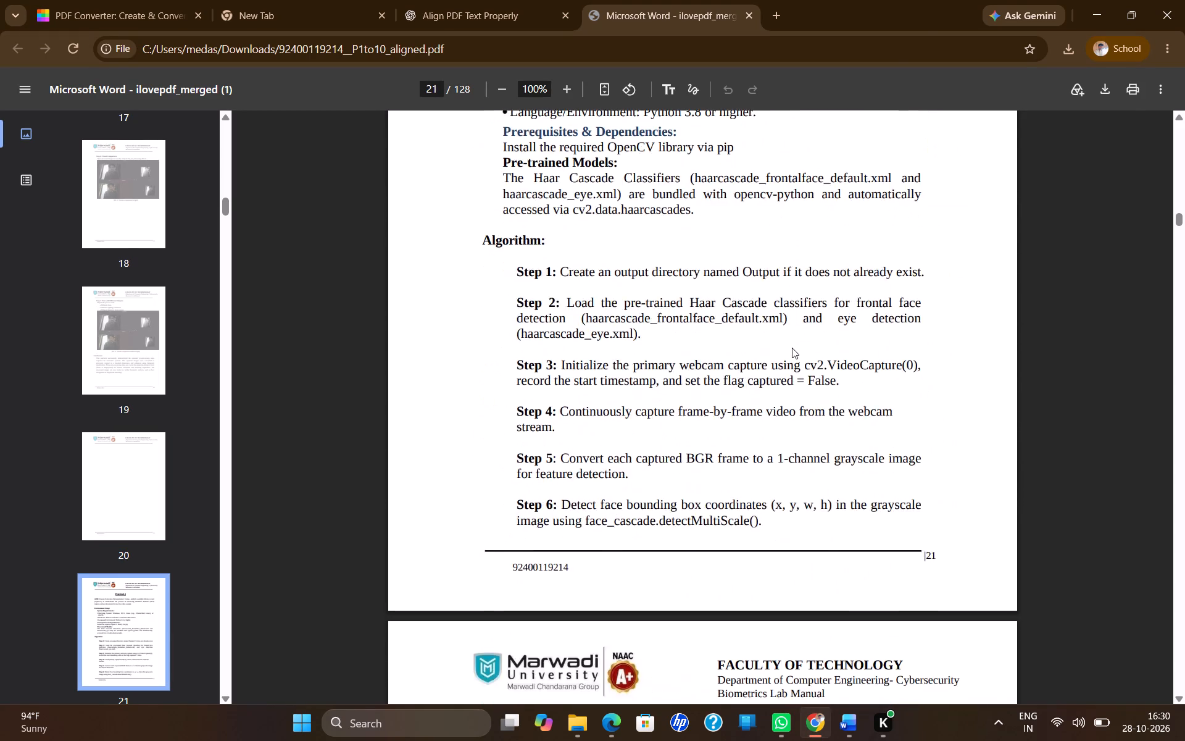
scroll(792, 348, "down", 7)
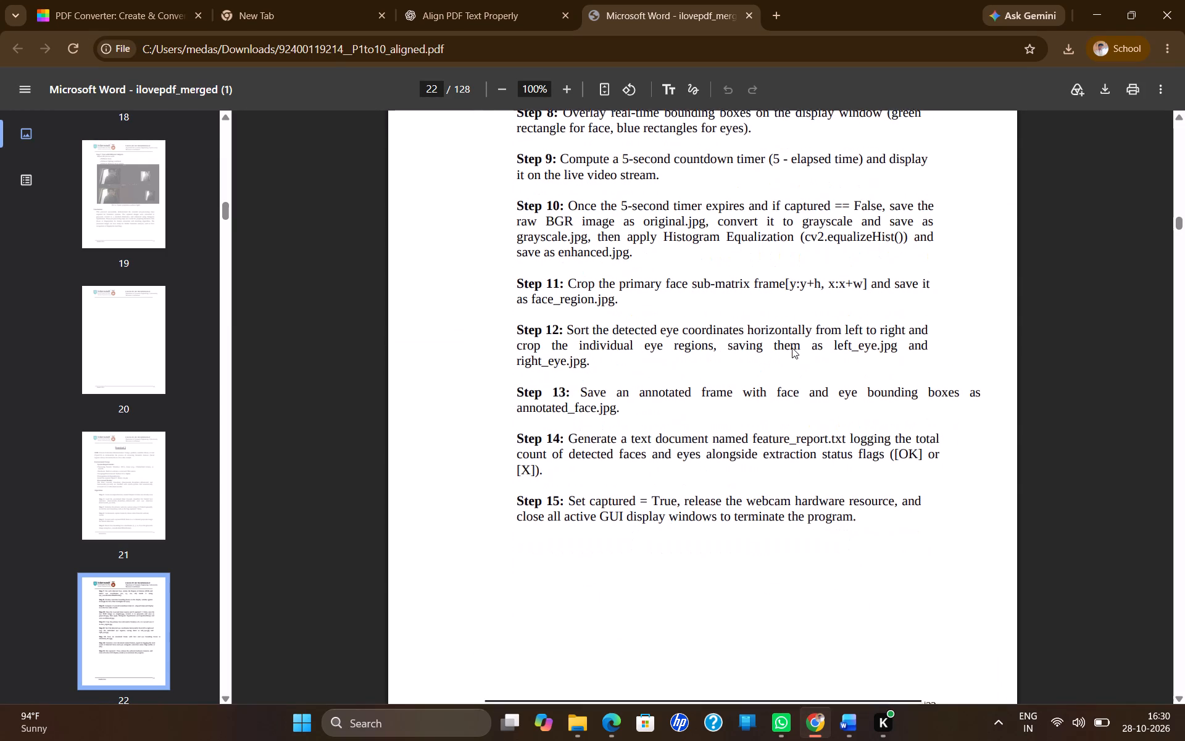
scroll(792, 348, "down", 3)
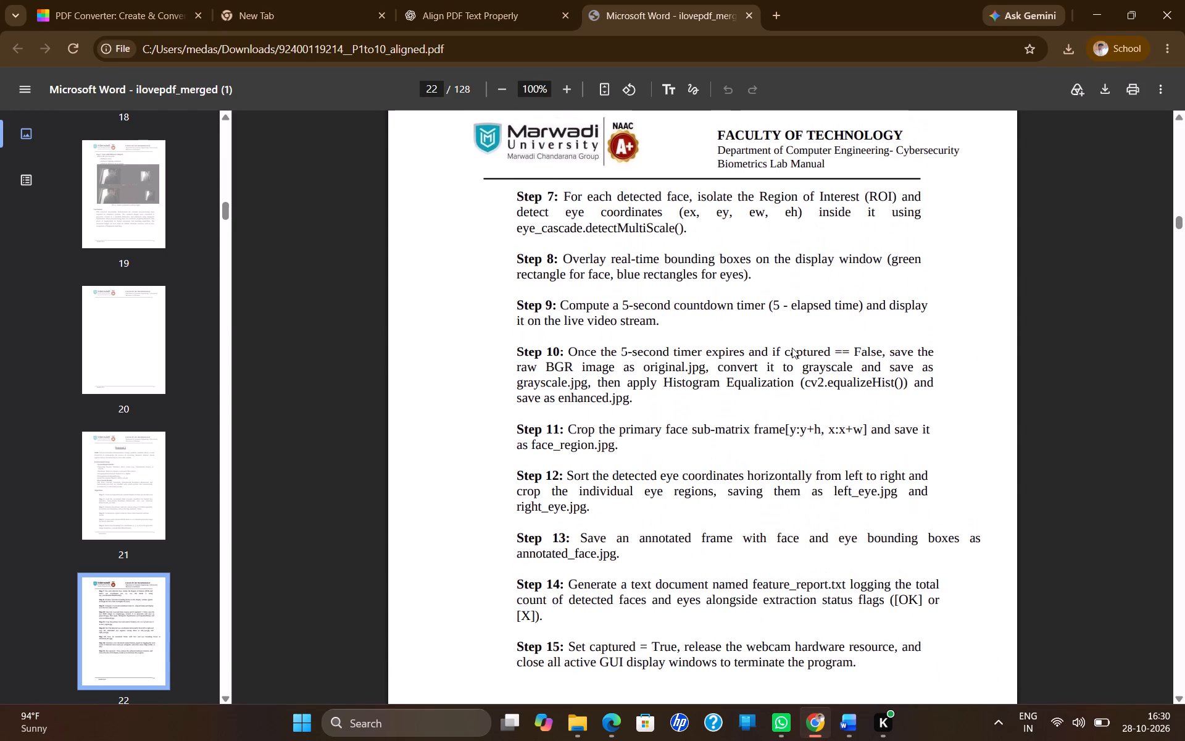
scroll(792, 348, "down", 2)
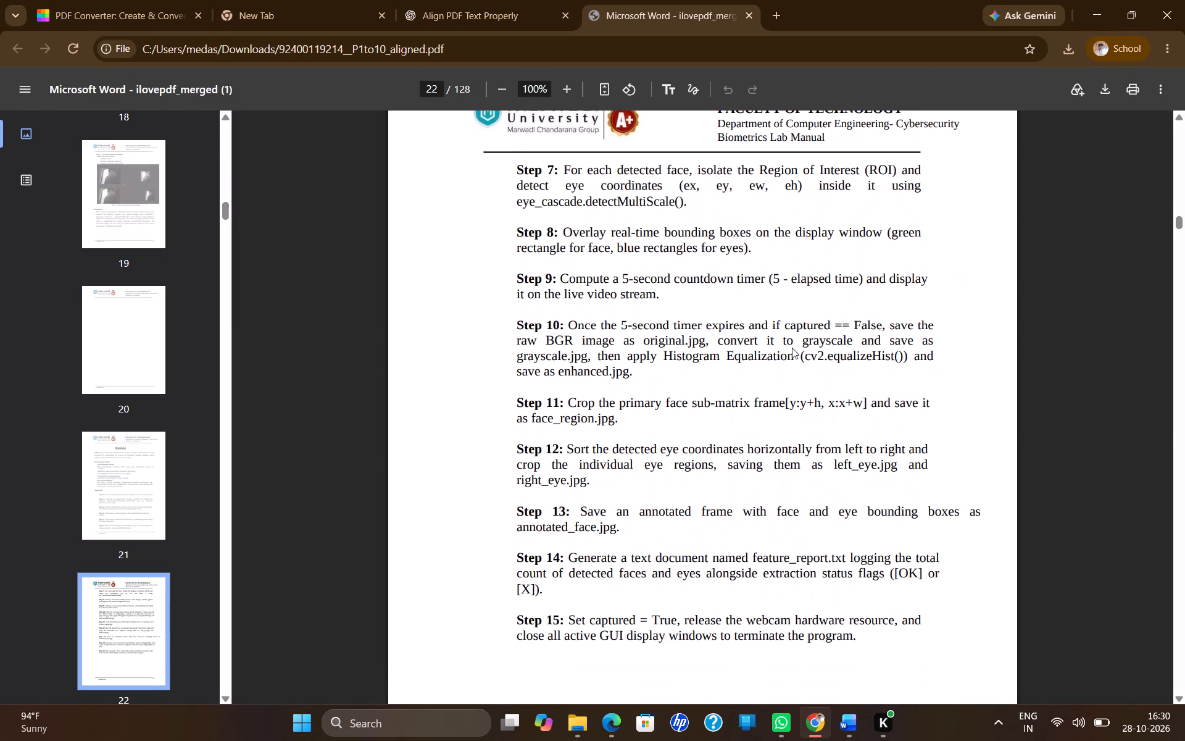
scroll(792, 348, "down", 1)
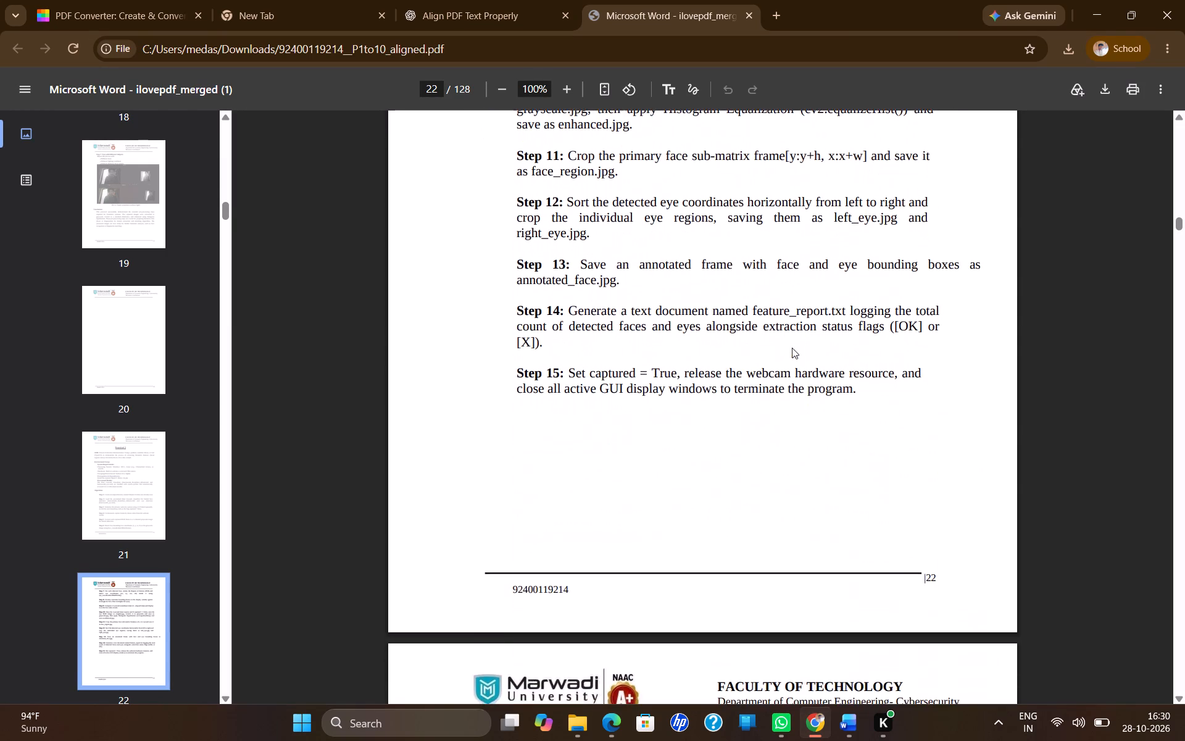
Check the alignment of Practical 3's flowcharts, including Image Preprocessing and Face & Eye Feature Extraction.
scroll(792, 348, "down", 9)
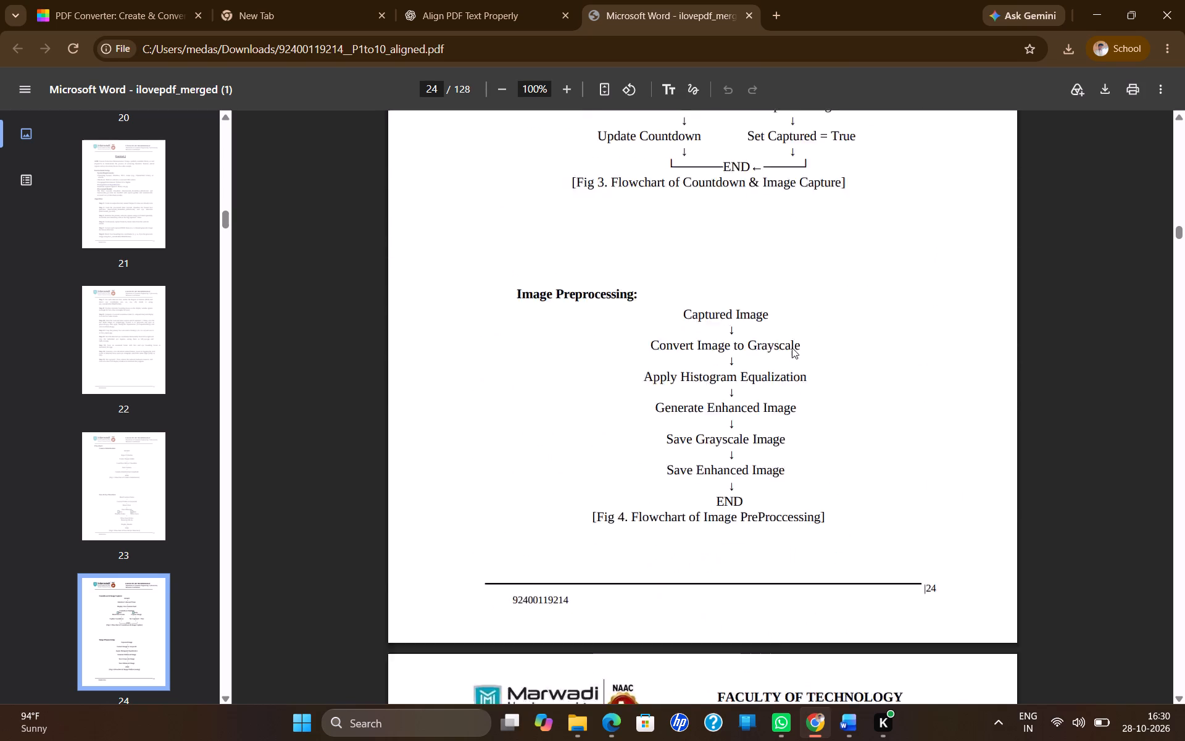
scroll(792, 348, "down", 5)
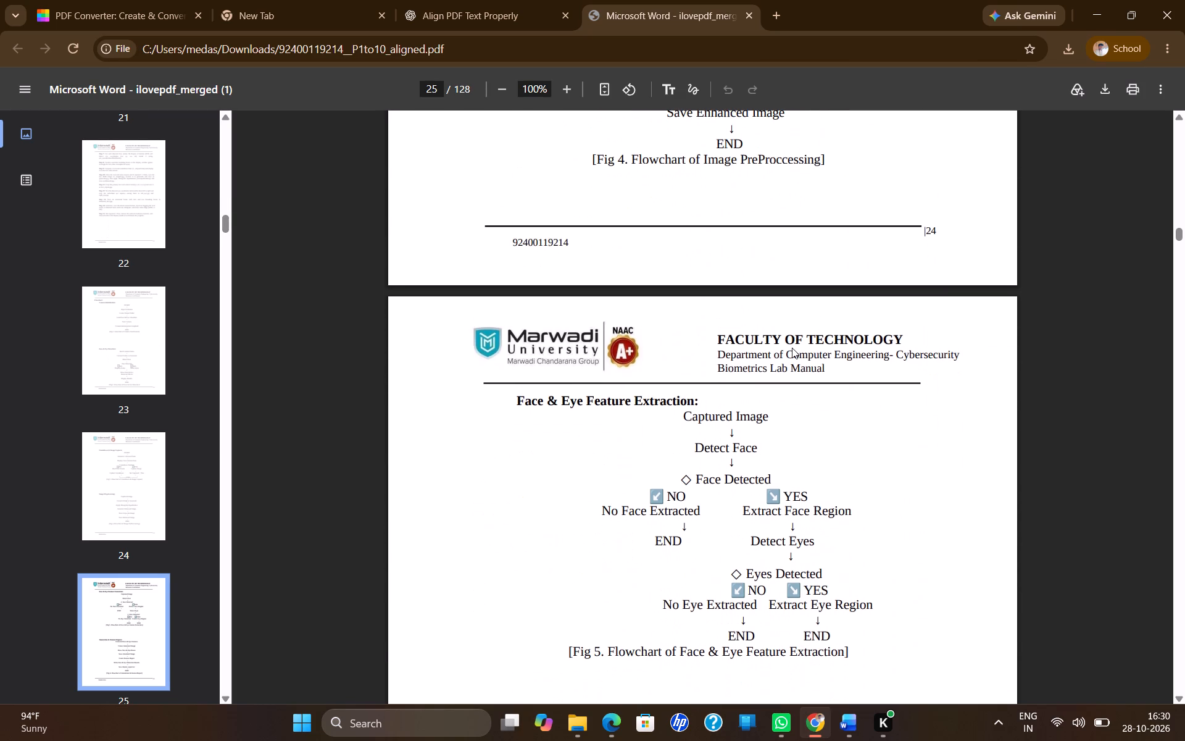
scroll(792, 348, "down", 6)
Examine Practical 3's Program Explanation and Code sections, checking paragraph justification, bullets and code indentation.
scroll(792, 348, "down", 1)
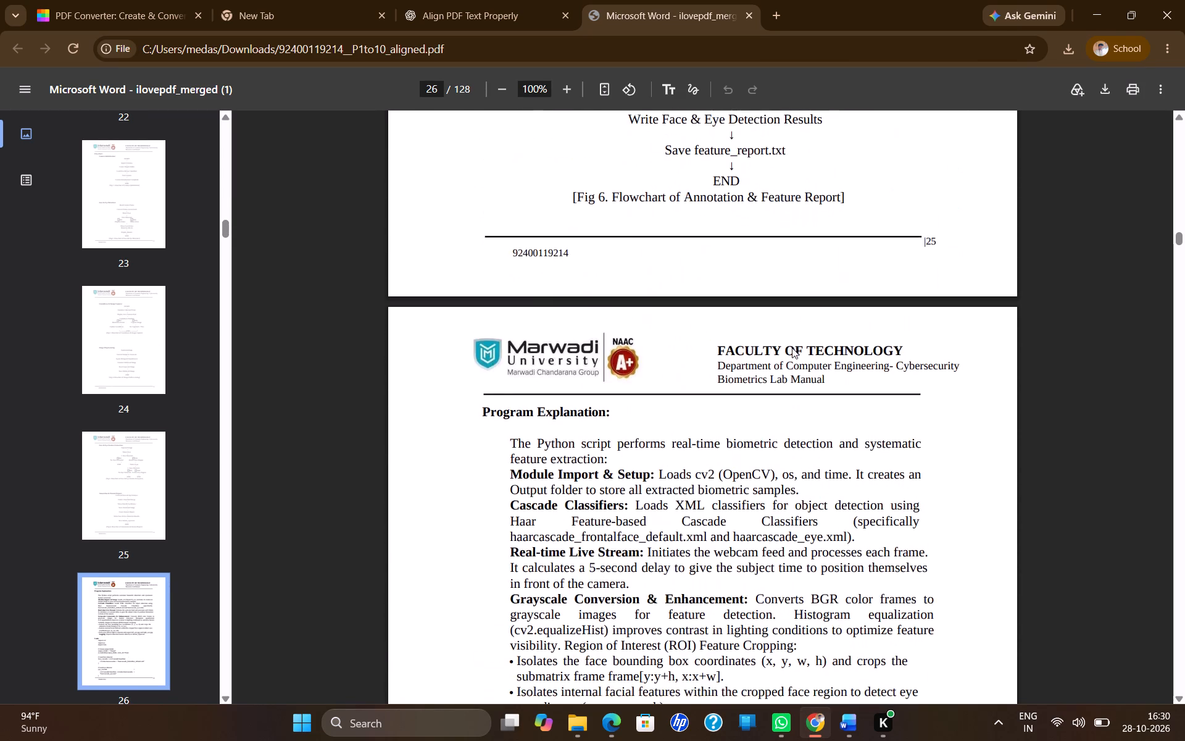
scroll(792, 348, "down", 1)
scroll(792, 348, "up", 2)
scroll(792, 348, "down", 1)
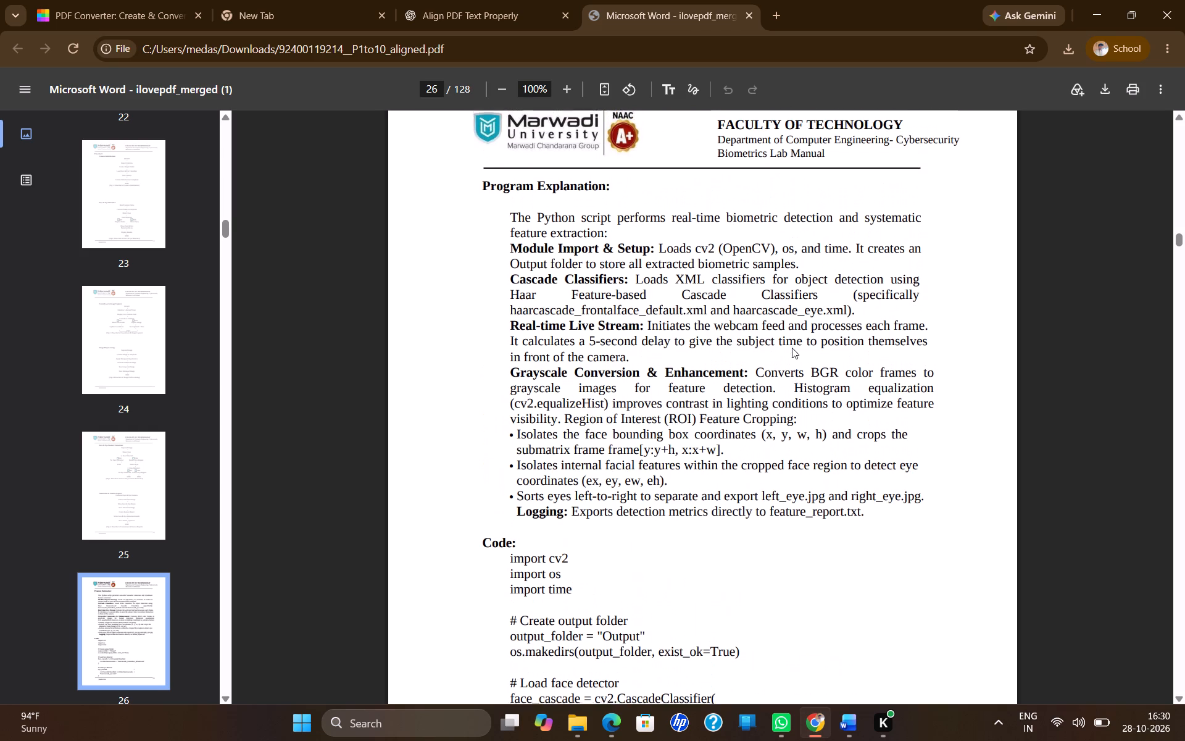
scroll(792, 348, "down", 2)
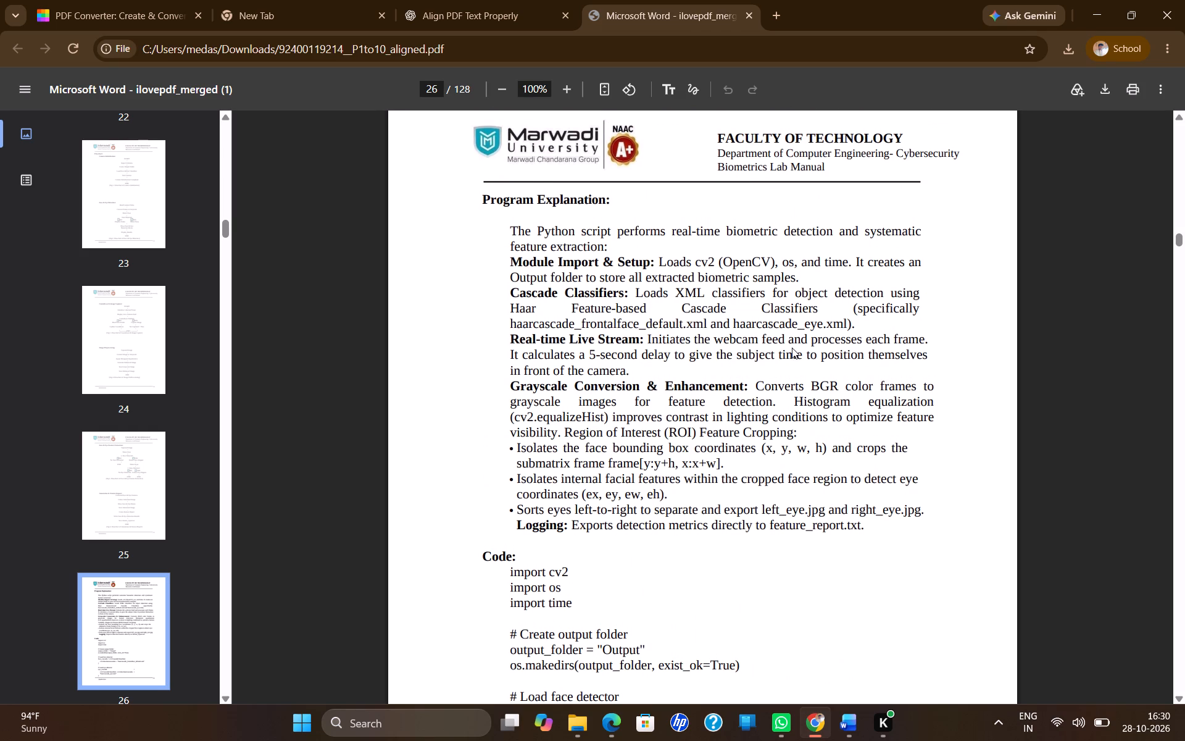
scroll(792, 348, "down", 1)
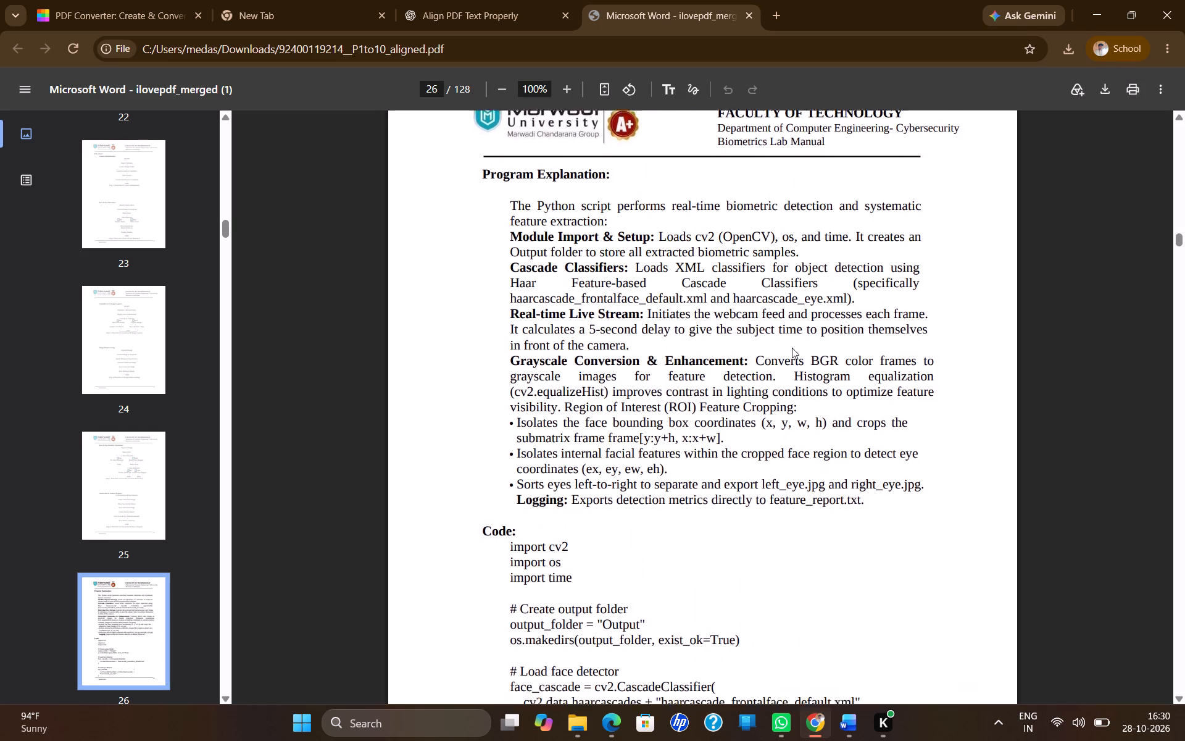
scroll(792, 348, "down", 9)
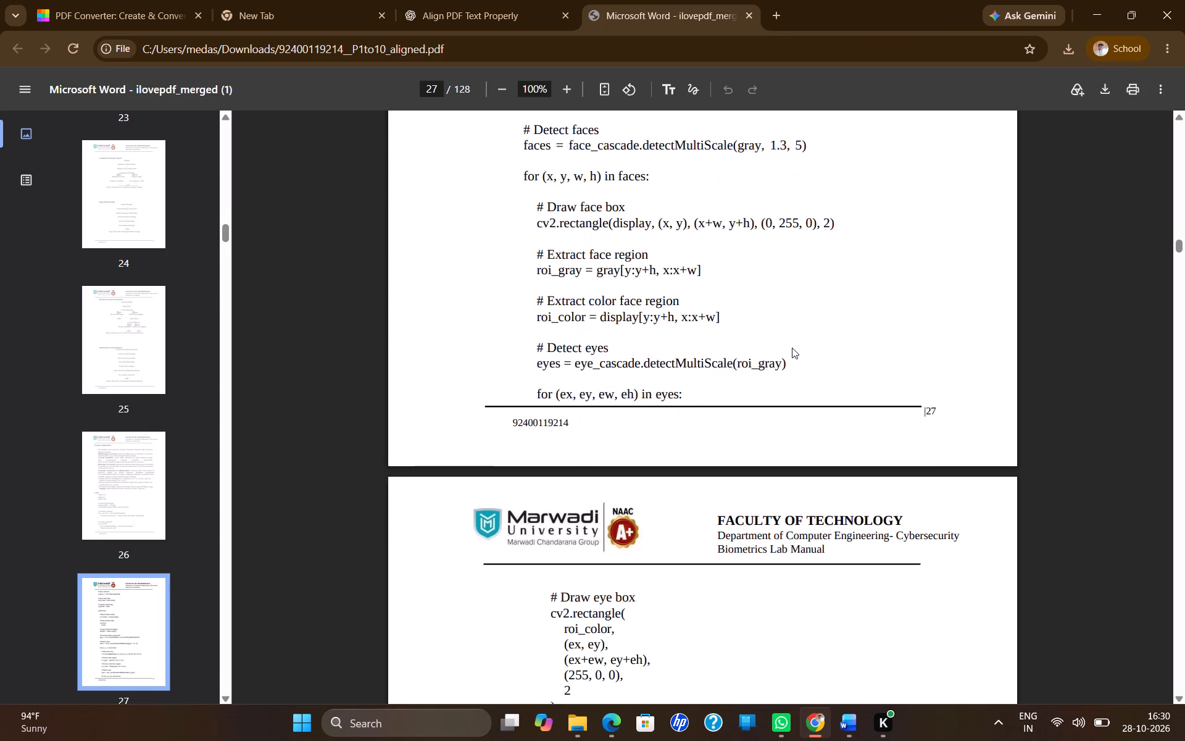
scroll(792, 348, "down", 11)
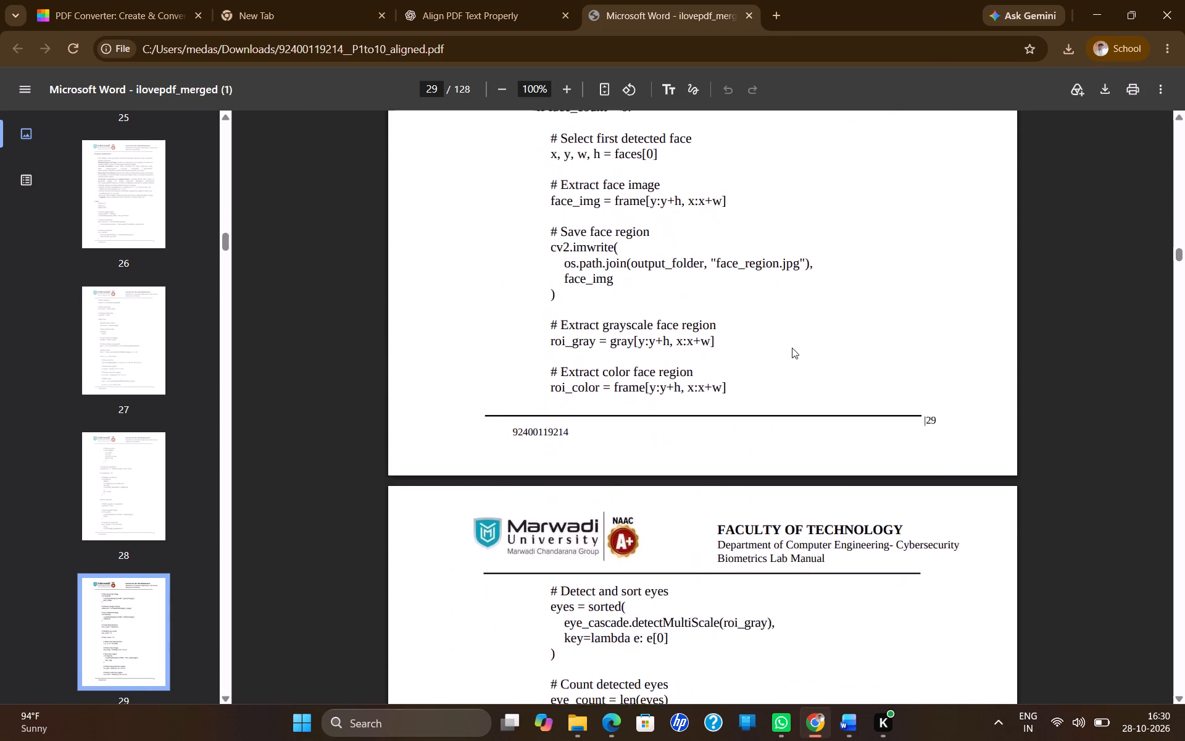
scroll(792, 348, "down", 2)
Check the layout of Practical 3's output images, captions, verification steps and conclusion.
scroll(792, 348, "down", 9)
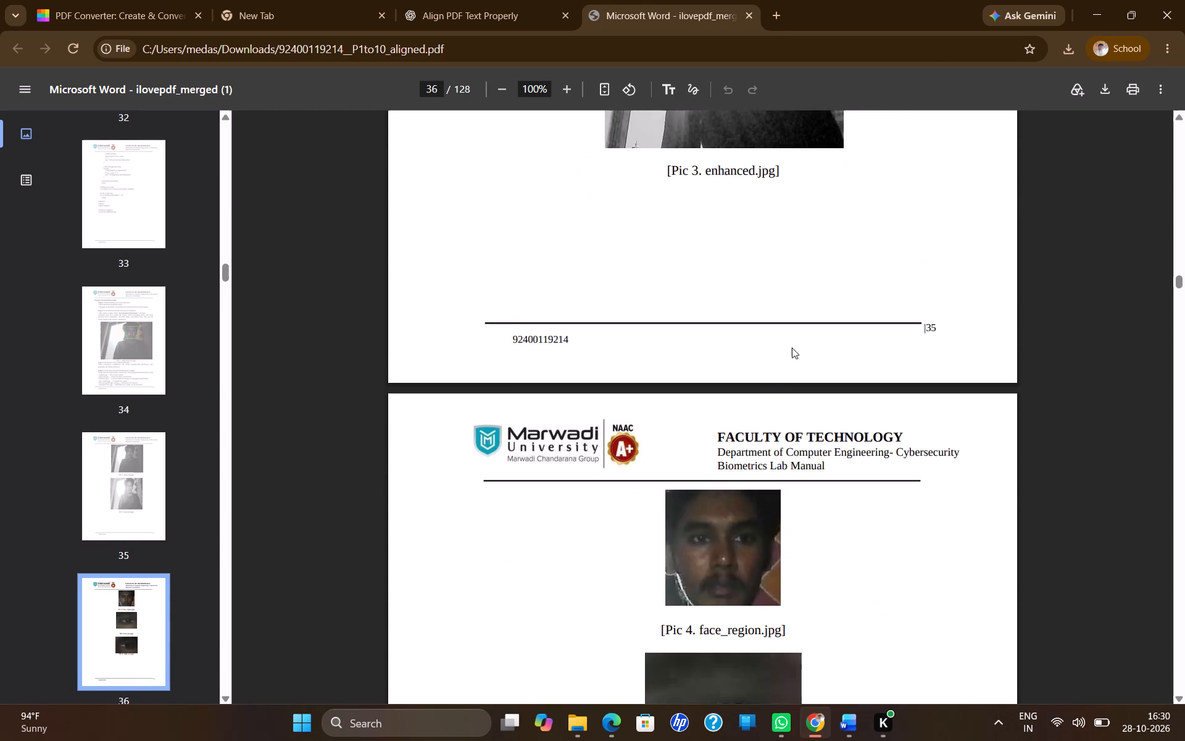
scroll(792, 348, "up", 6)
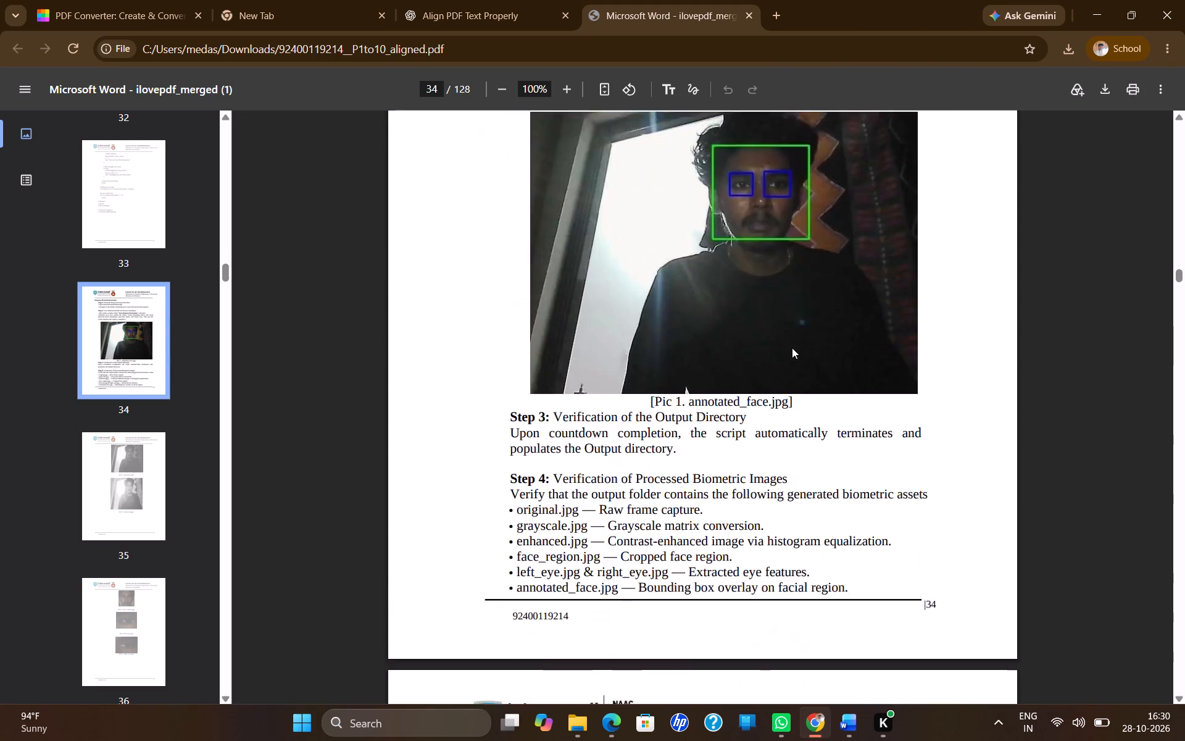
scroll(792, 348, "down", 7)
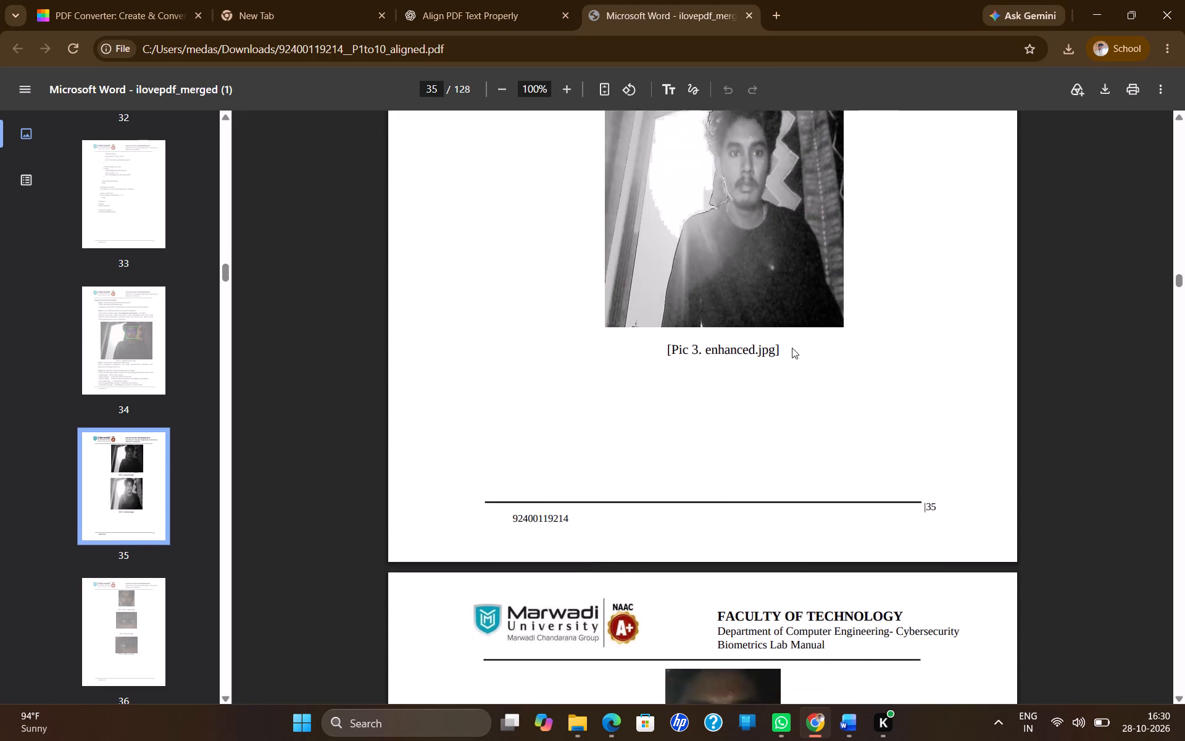
scroll(792, 348, "down", 11)
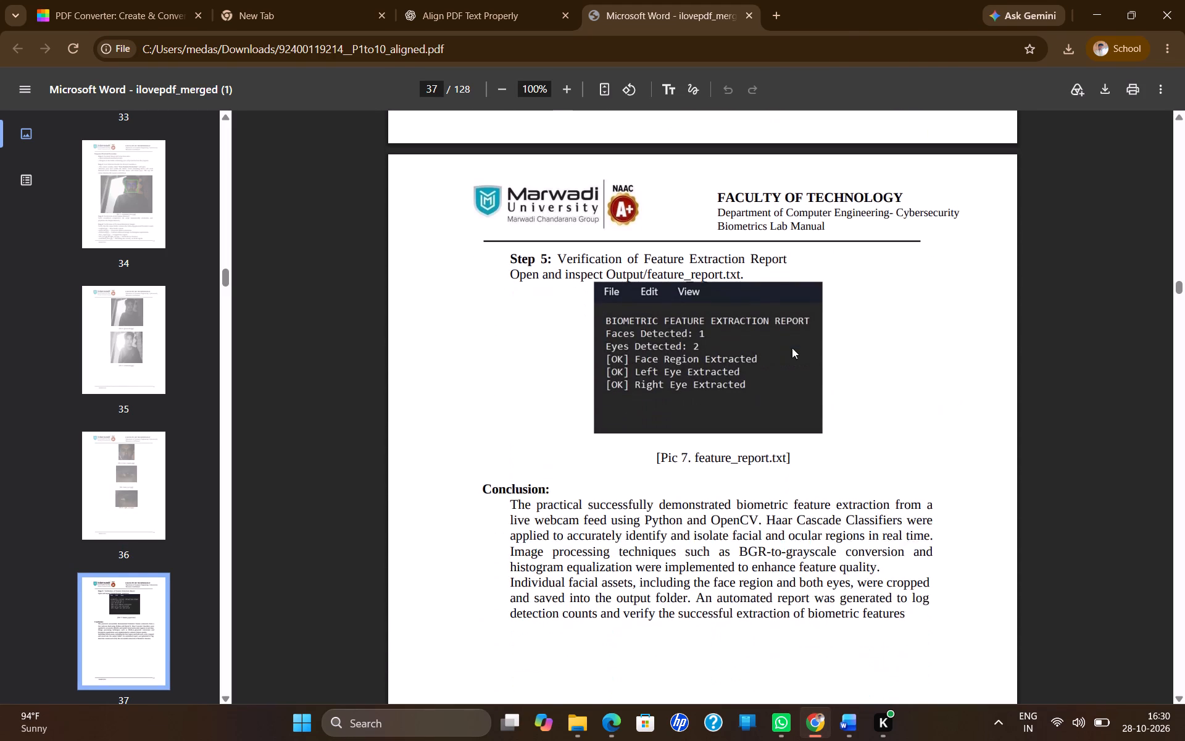
Examine the start of Practical 4 in the PDF, checking how the aim, environment setup and algorithm Steps 1 to 13 are aligned.
scroll(792, 348, "down", 8)
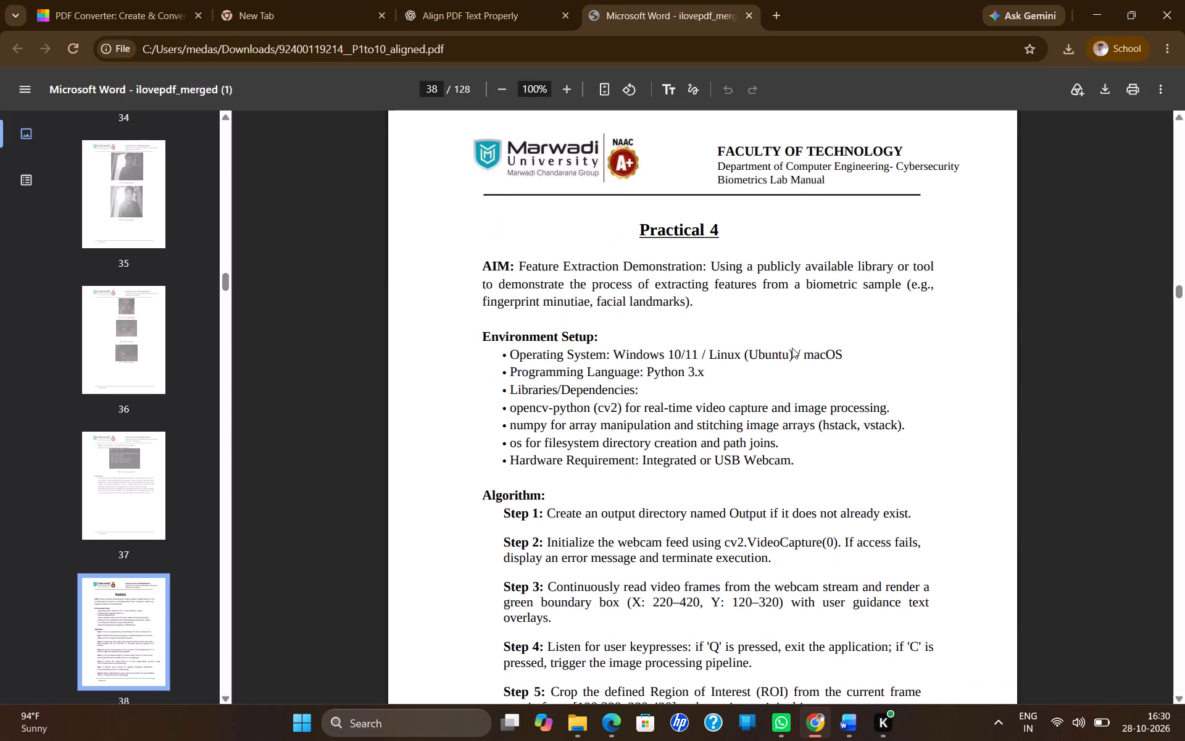
scroll(792, 348, "down", 8)
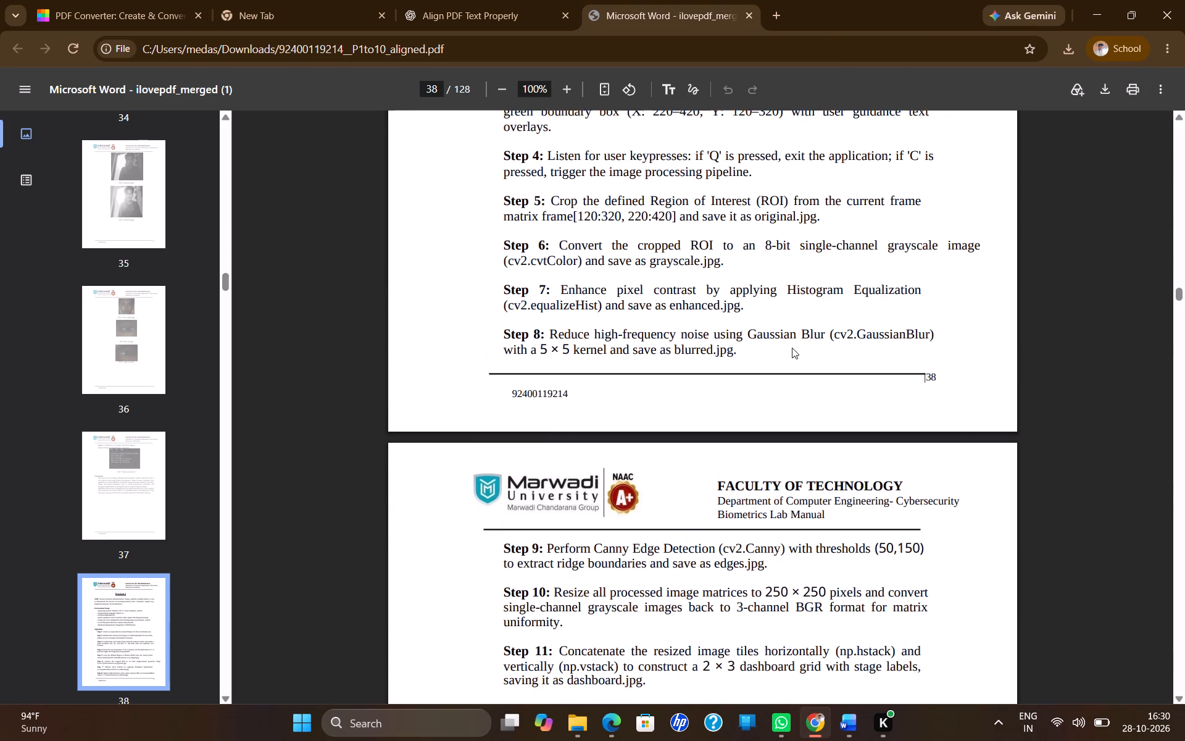
scroll(792, 348, "up", 1)
scroll(792, 348, "down", 1)
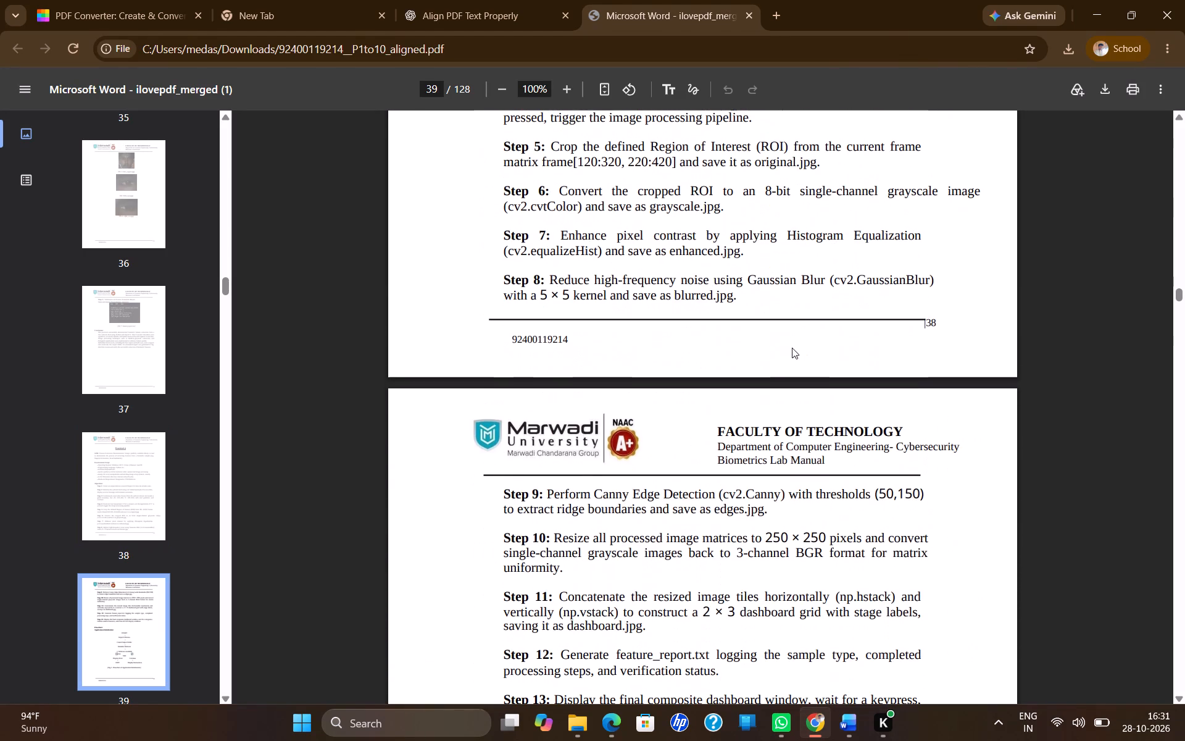
scroll(792, 348, "down", 5)
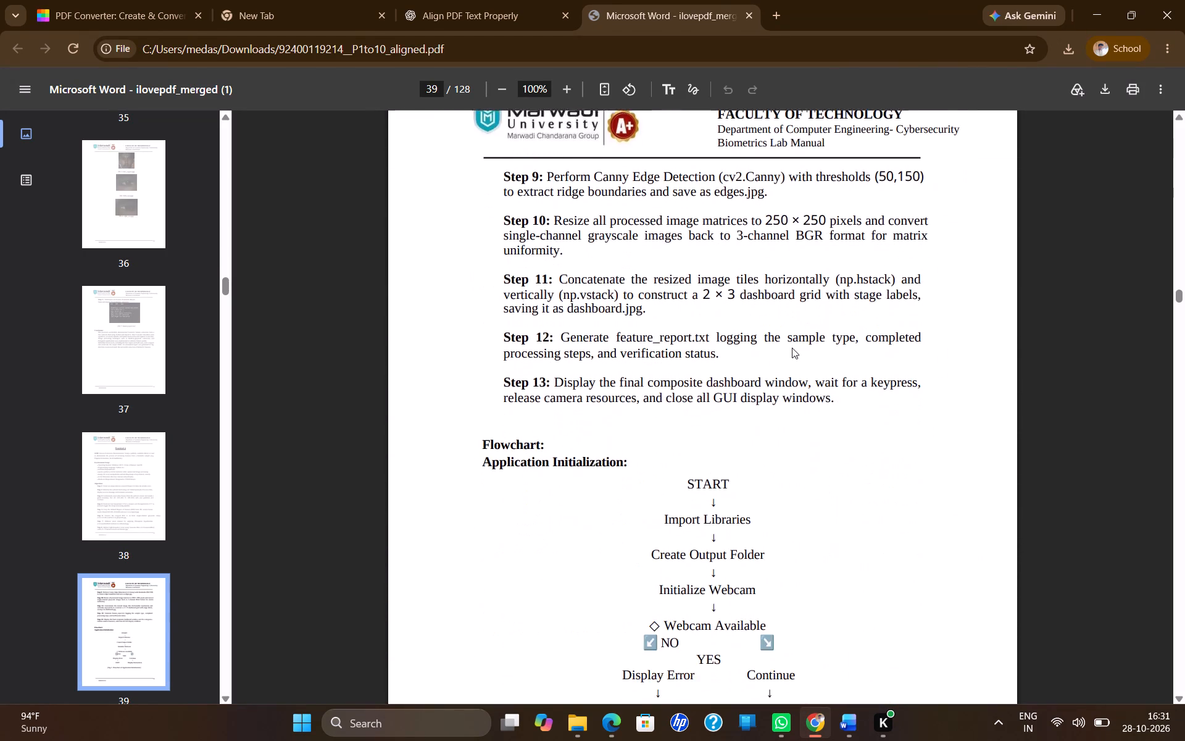
scroll(792, 348, "down", 10)
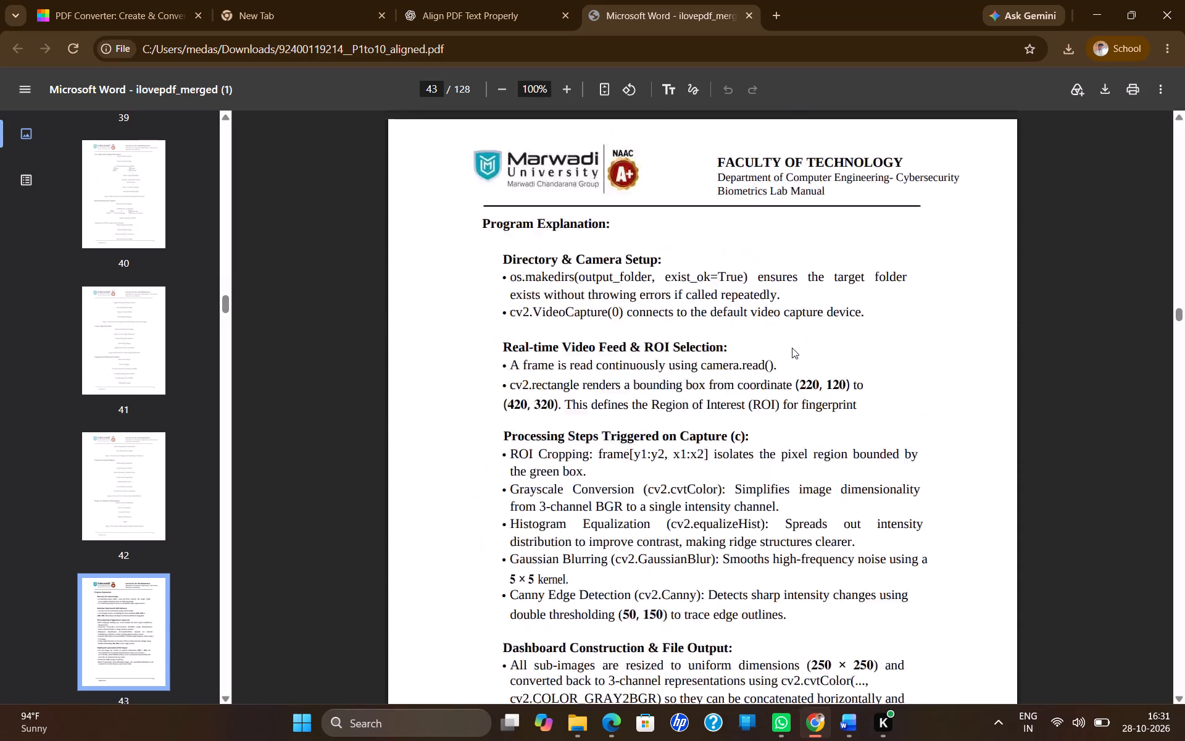
scroll(792, 348, "down", 7)
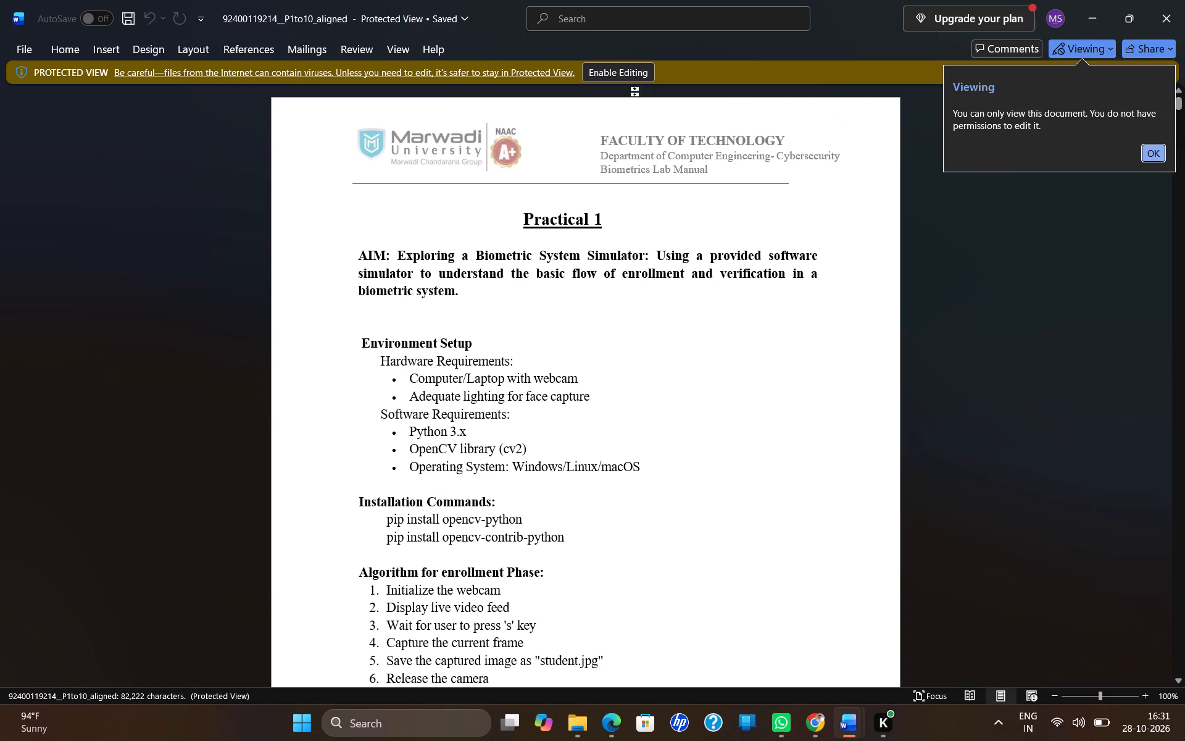
left_click(627, 80)
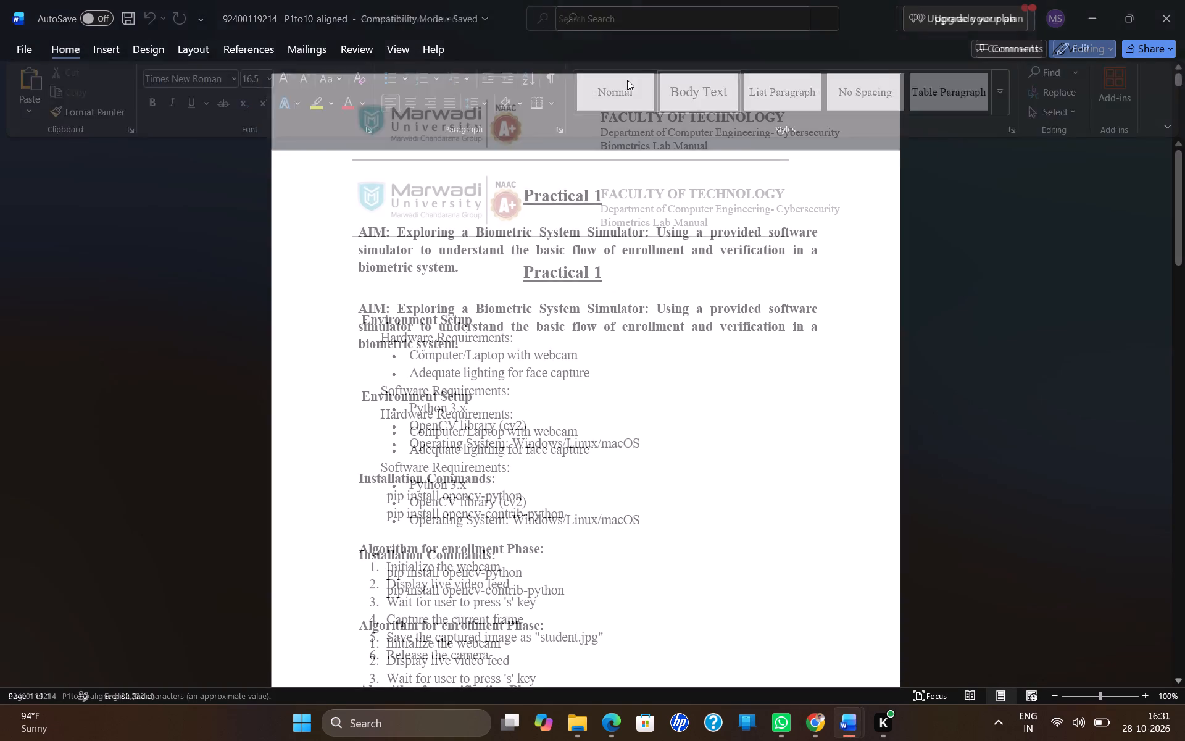
Examine Practical 1's algorithm lists and flowcharts in the Word document, checking their alignment and page layout.
scroll(733, 402, "down", 4)
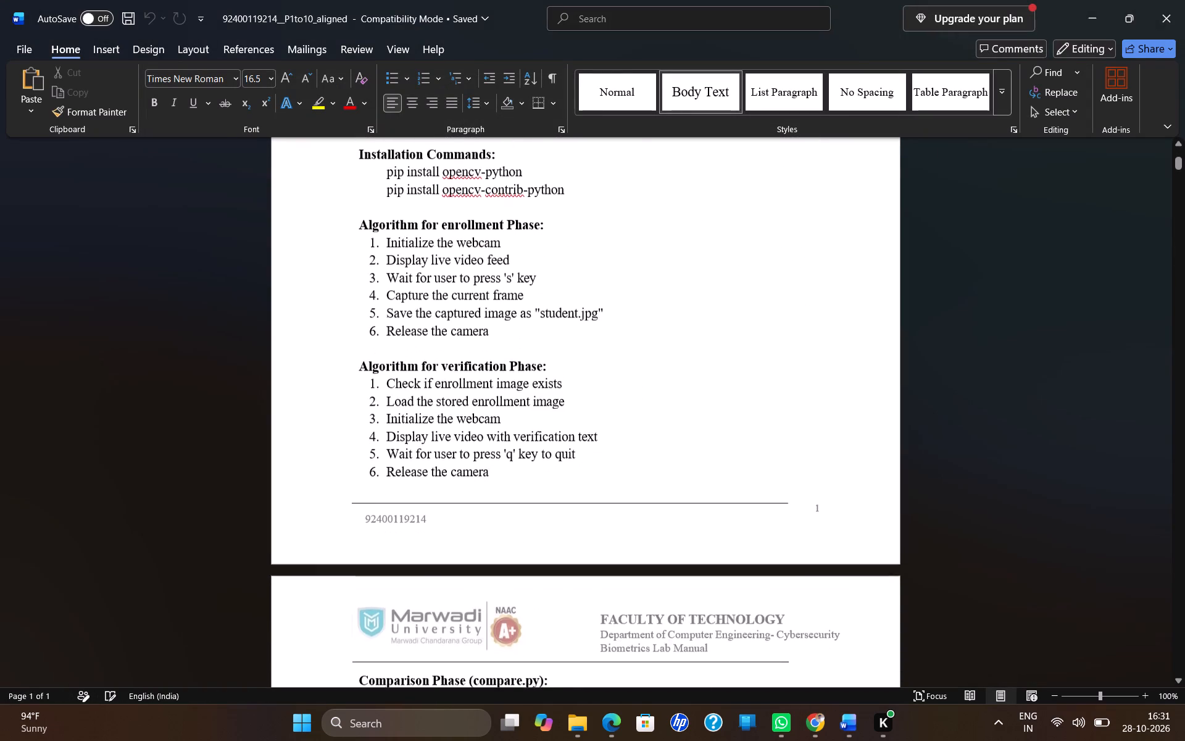
scroll(733, 402, "down", 5)
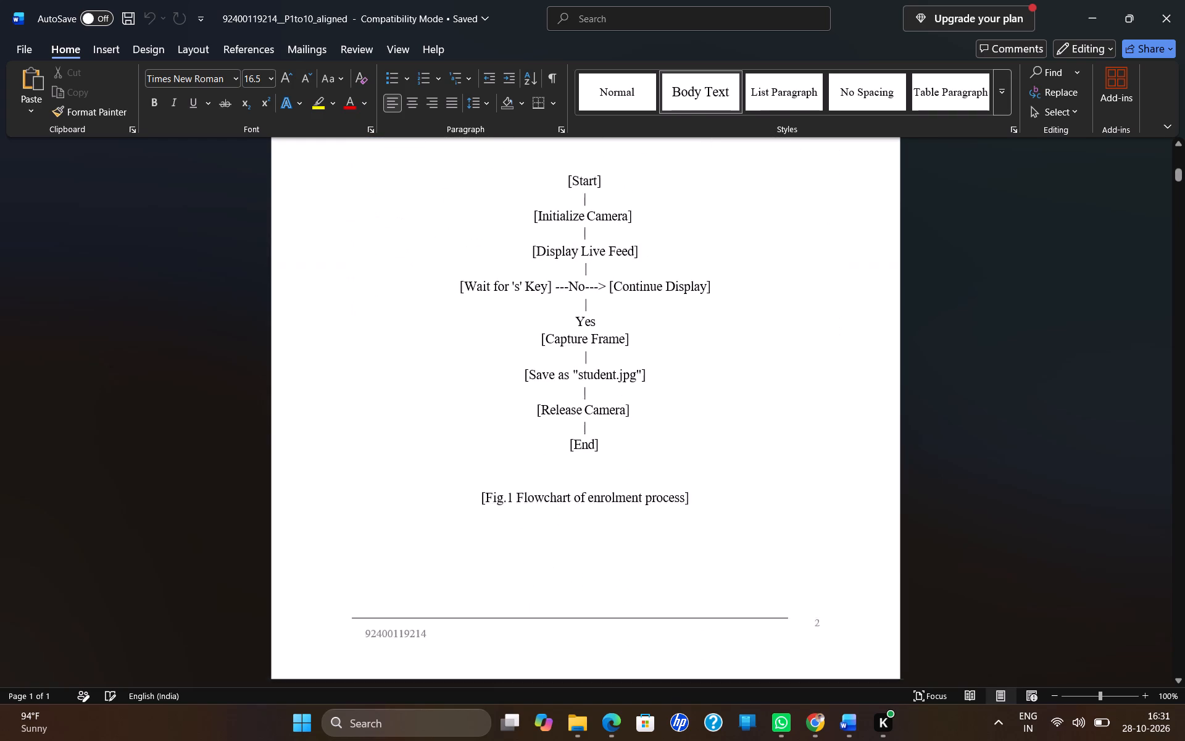
scroll(733, 402, "down", 6)
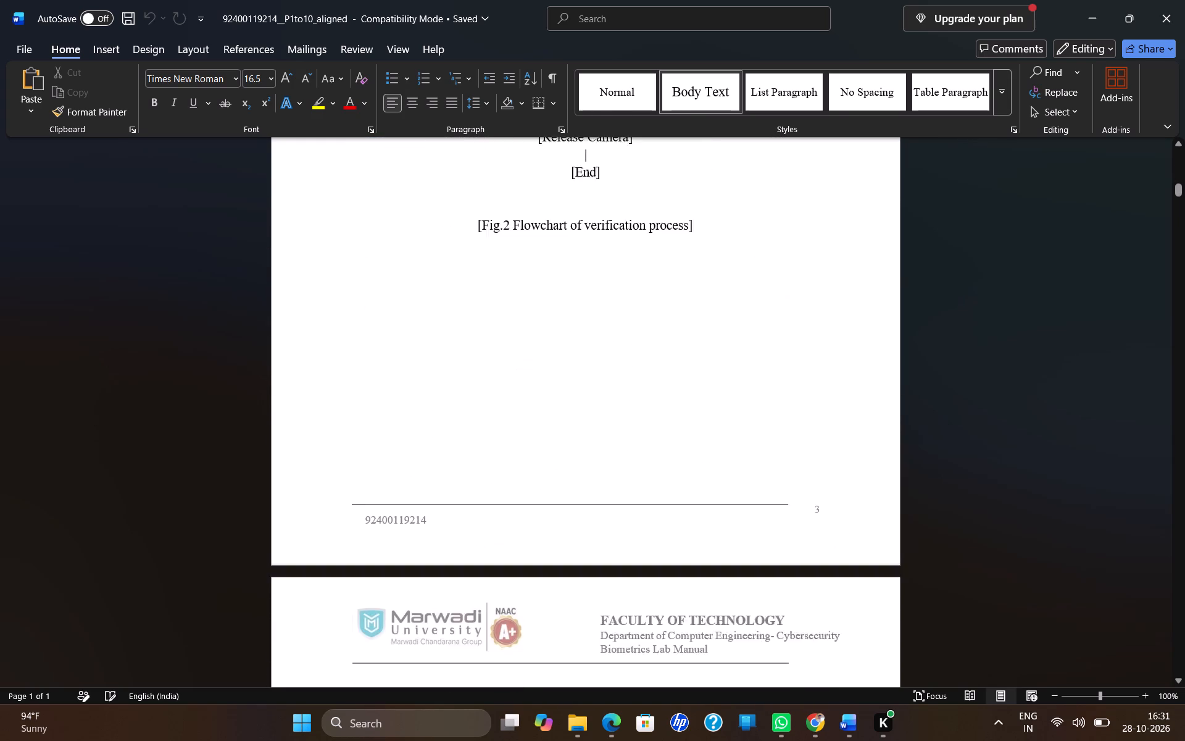
scroll(733, 402, "down", 3)
Check Practical 1's enrollment and verification programs, looking at code comment alignment and justification of the explanation paragraphs.
scroll(733, 402, "down", 3)
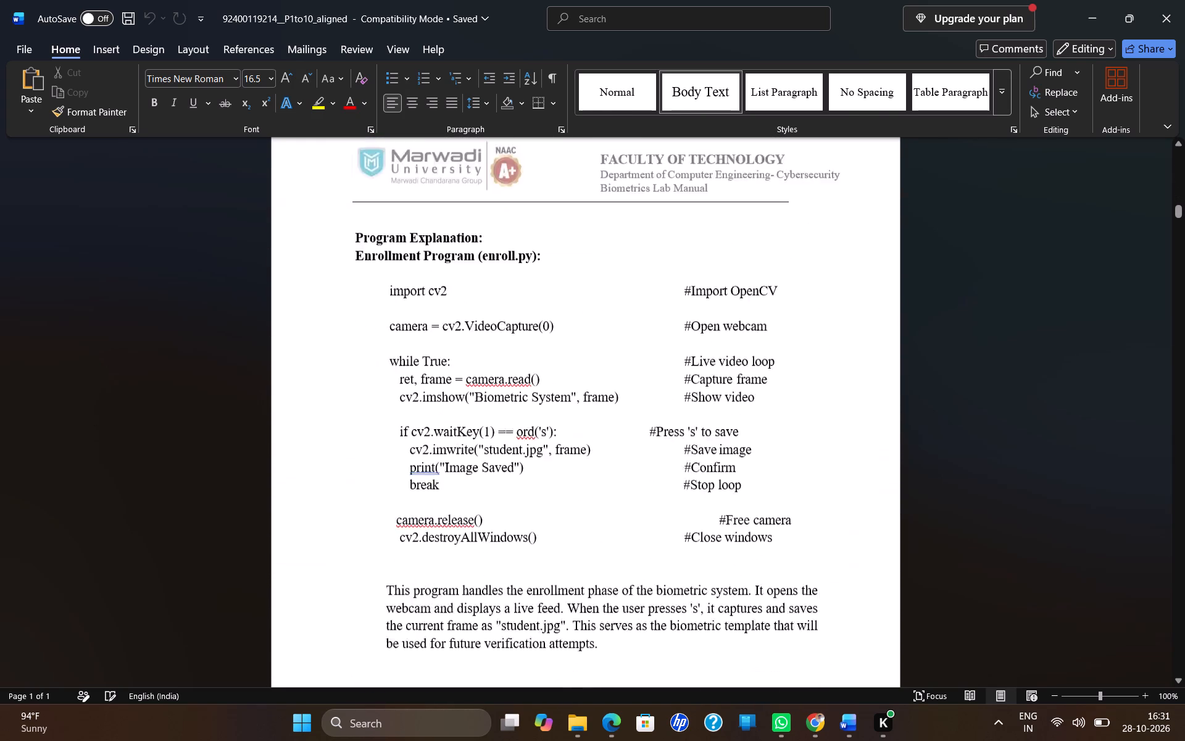
scroll(733, 402, "down", 4)
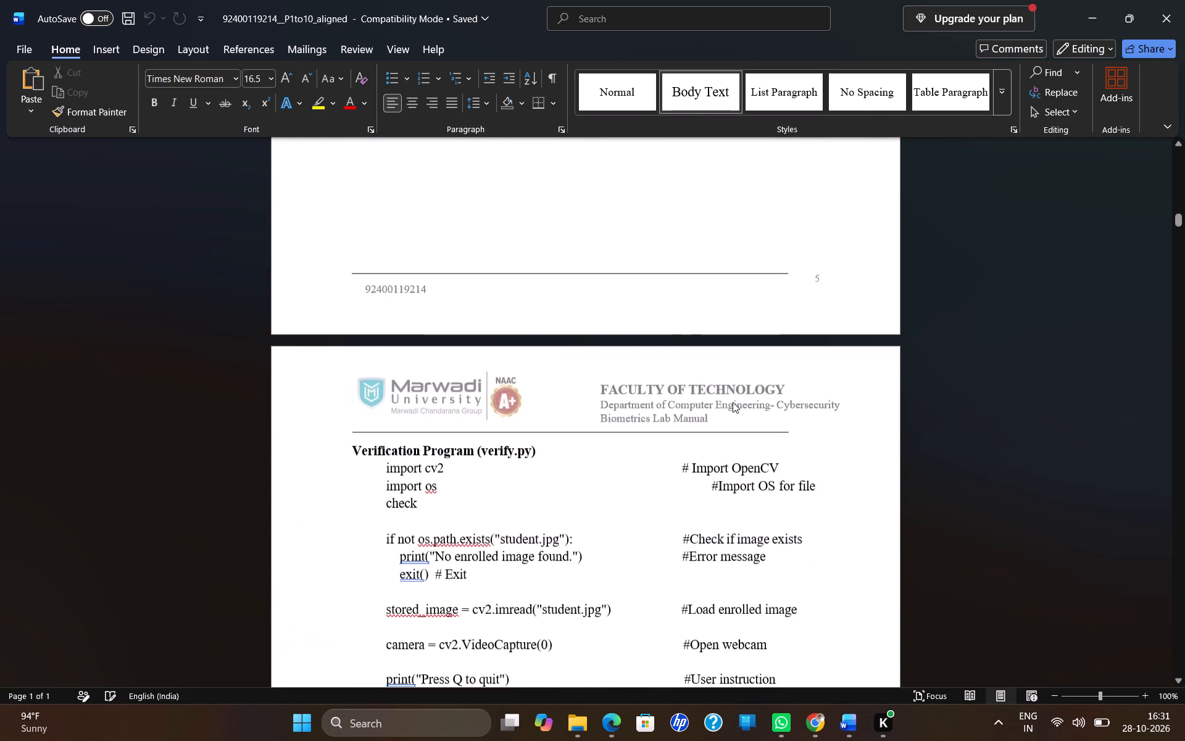
scroll(733, 402, "down", 5)
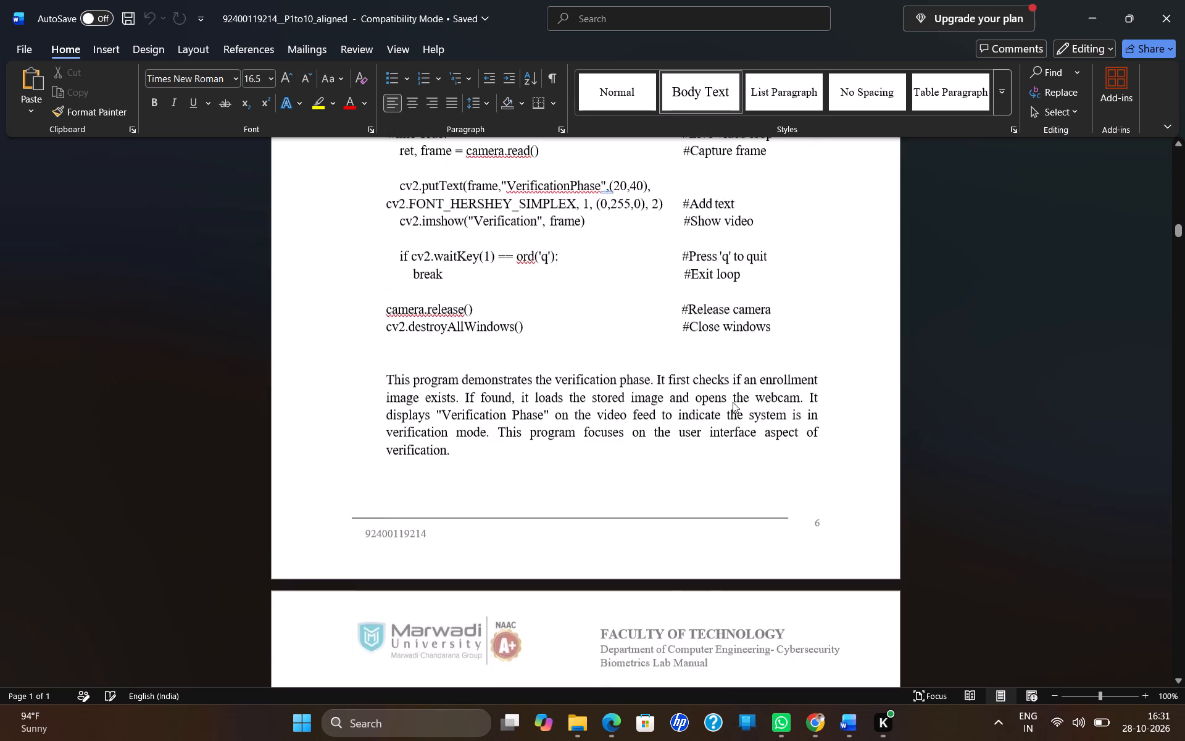
Check the layout of Practical 1's implementation screenshots, captions, observations and conclusion.
scroll(733, 402, "down", 7)
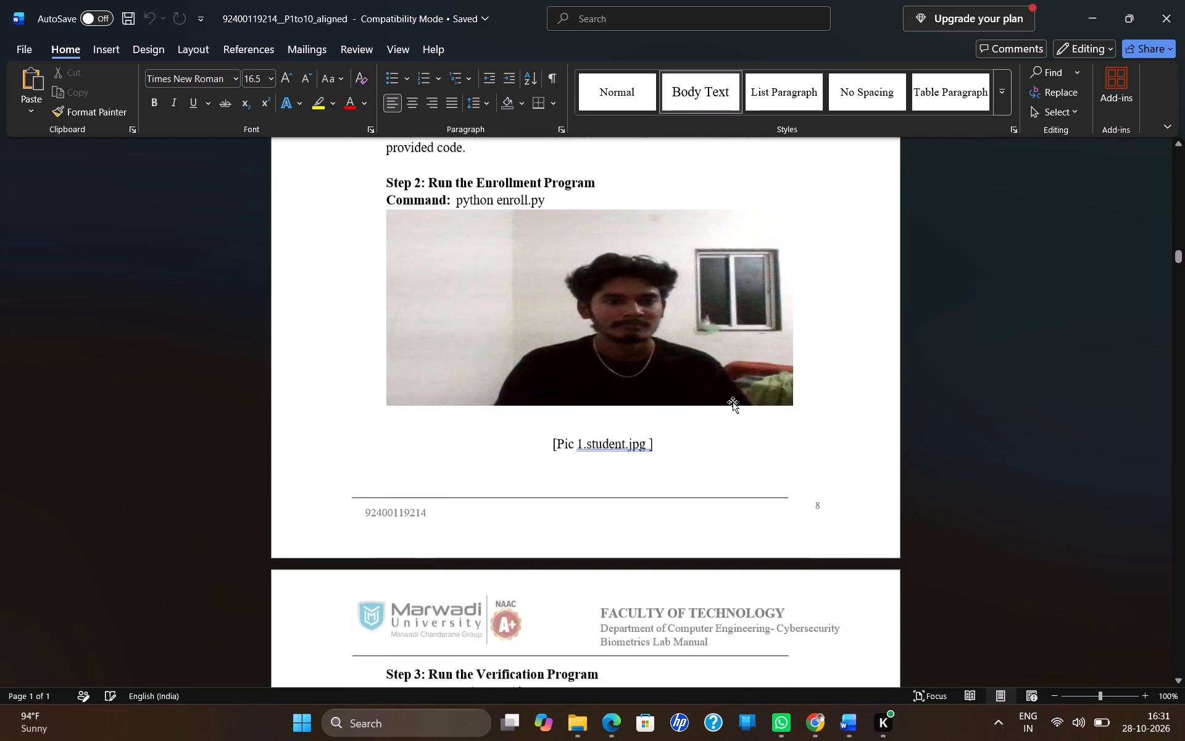
scroll(733, 402, "down", 6)
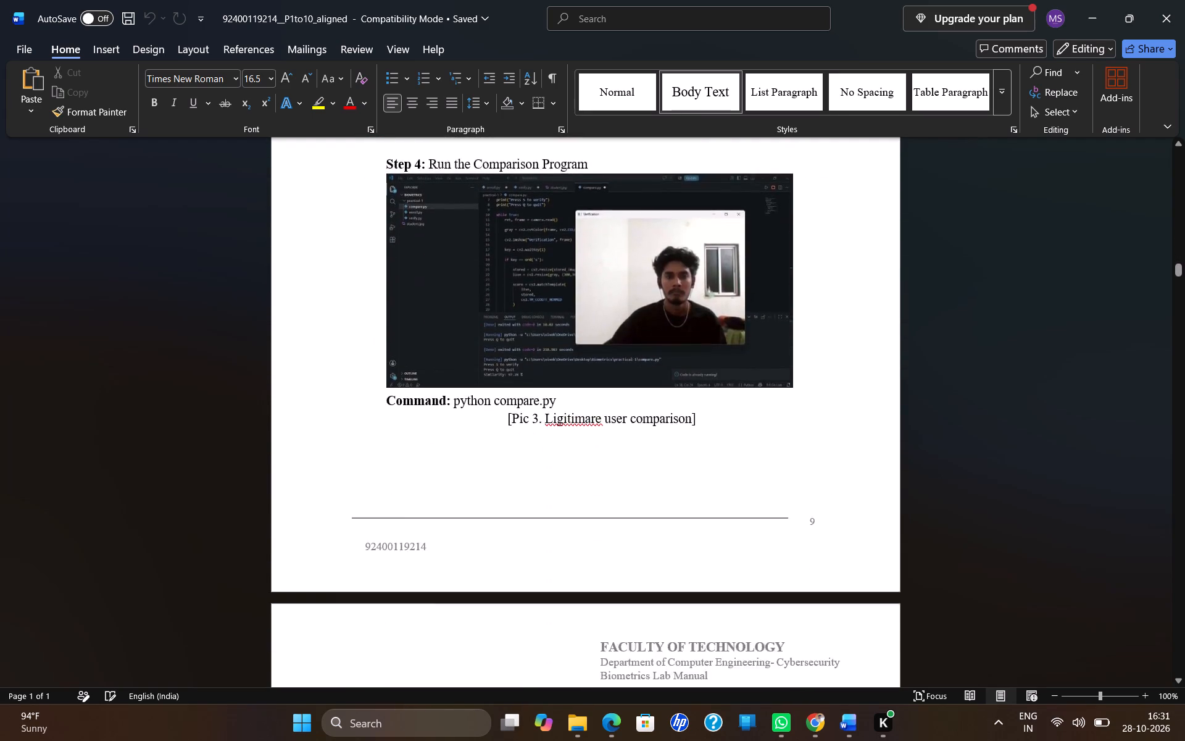
scroll(733, 402, "down", 4)
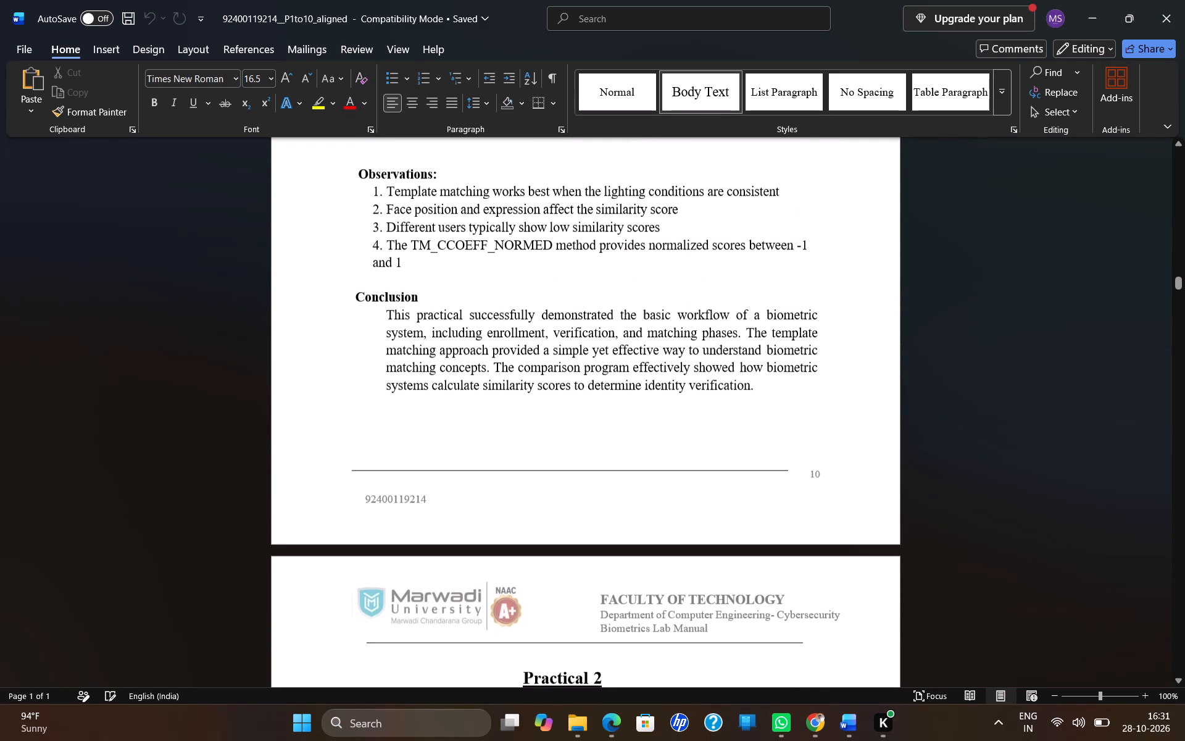
Examine Practical 2's aim, setup, algorithm, code and program explanation, checking justification and uneven word spacing in code lines.
scroll(733, 402, "down", 3)
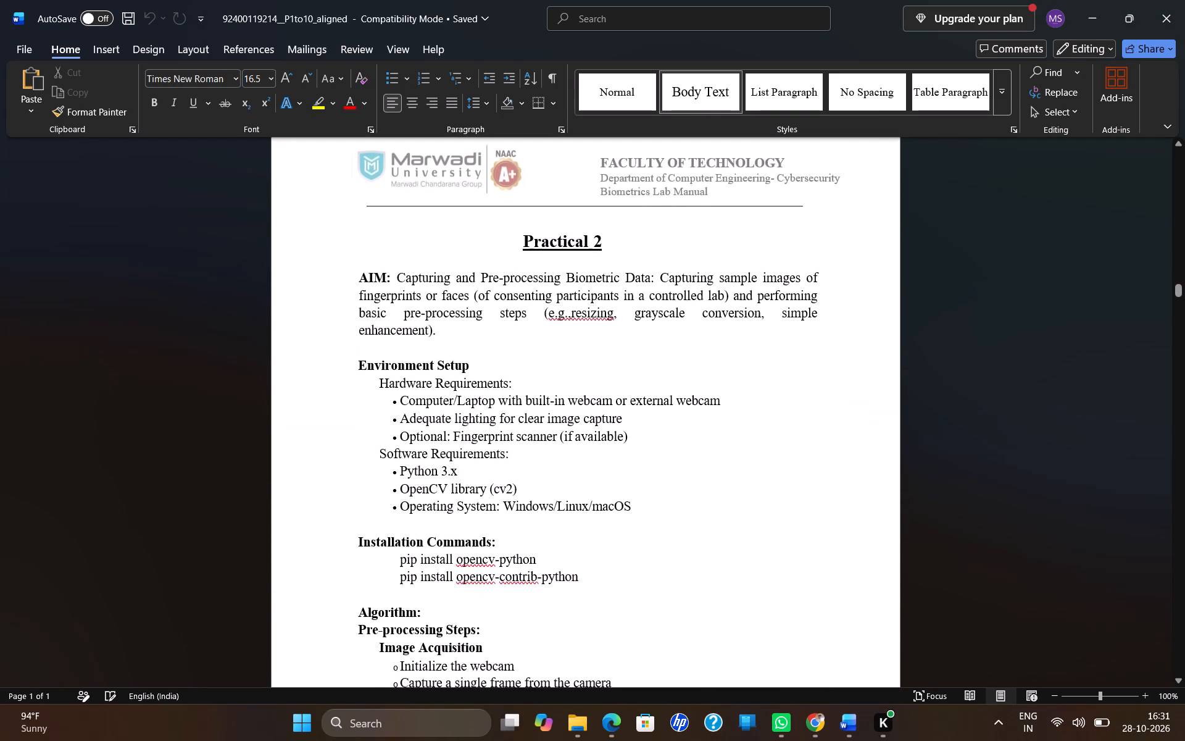
scroll(733, 402, "down", 9)
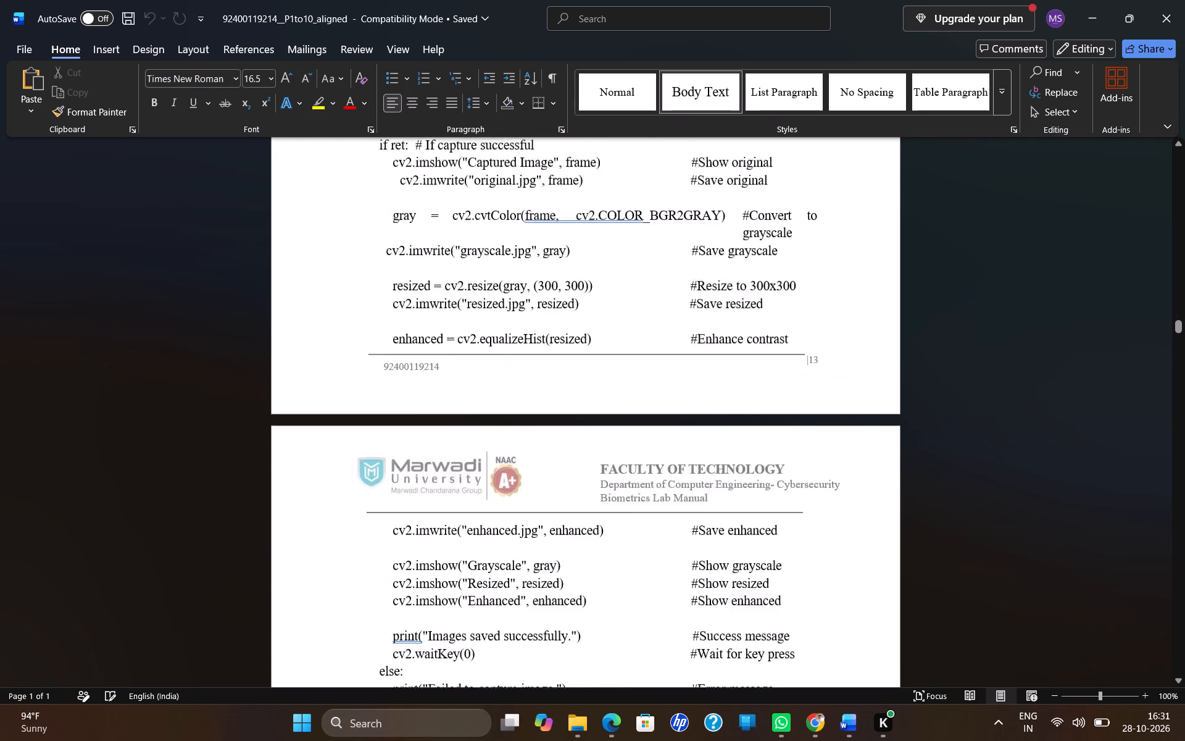
scroll(733, 402, "down", 1)
scroll(733, 402, "up", 2)
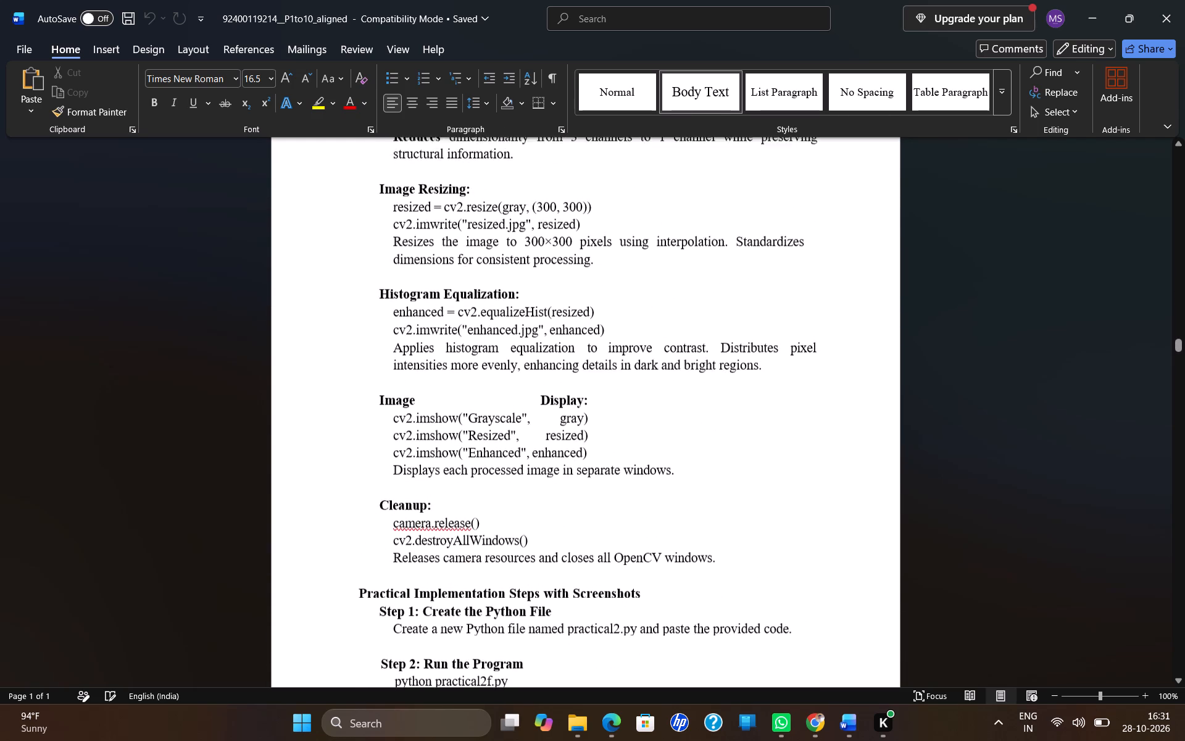
scroll(733, 402, "up", 1)
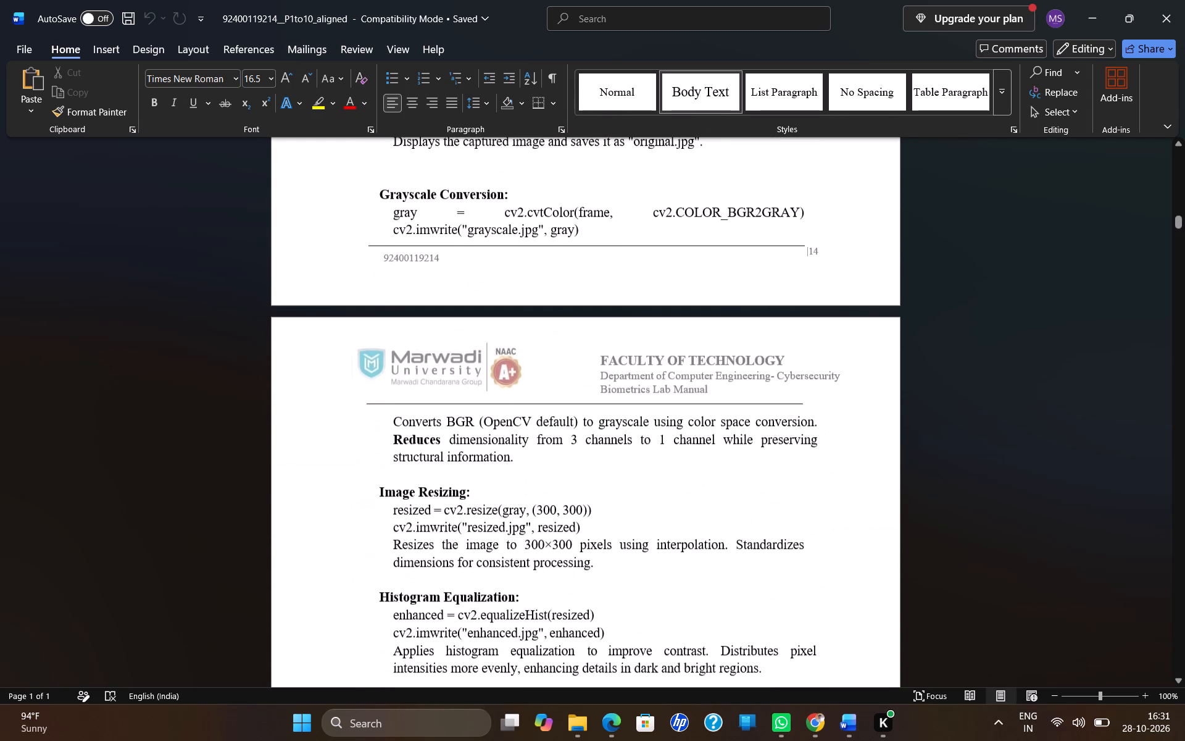
scroll(733, 402, "down", 4)
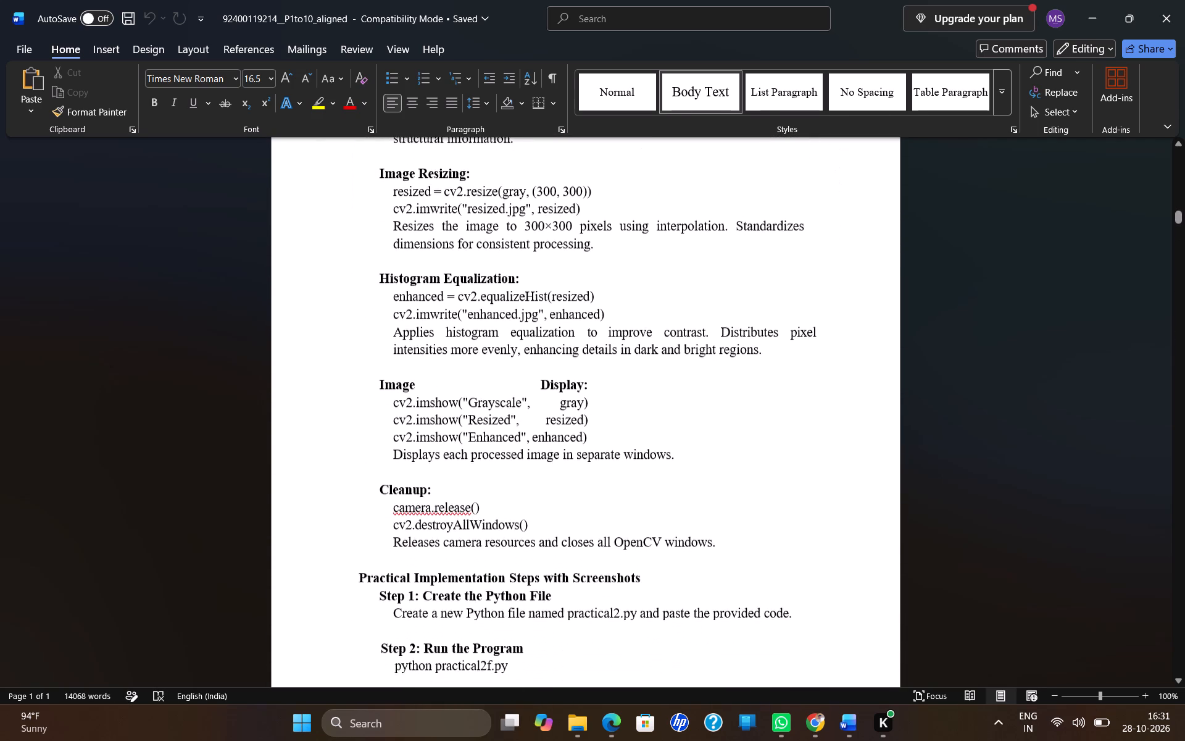
Check the layout of Practical 2's implementation steps, output images, captions, visual comparisons and conclusion.
scroll(733, 402, "down", 4)
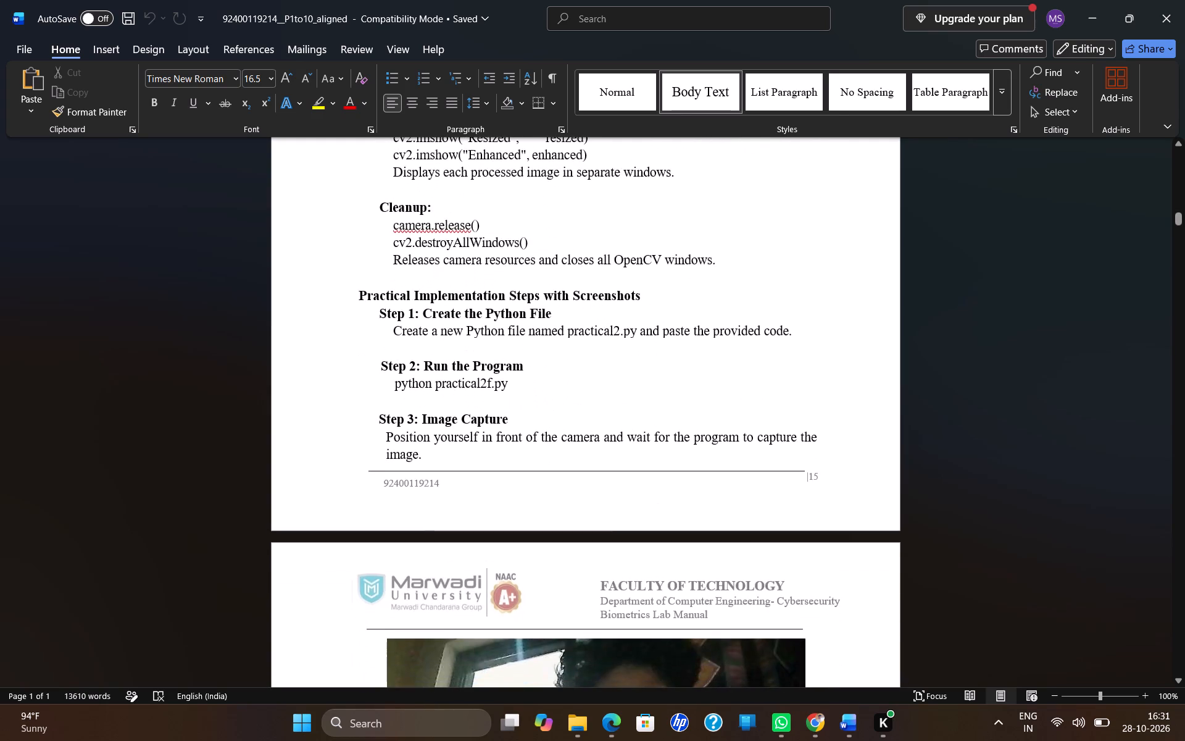
scroll(733, 402, "down", 6)
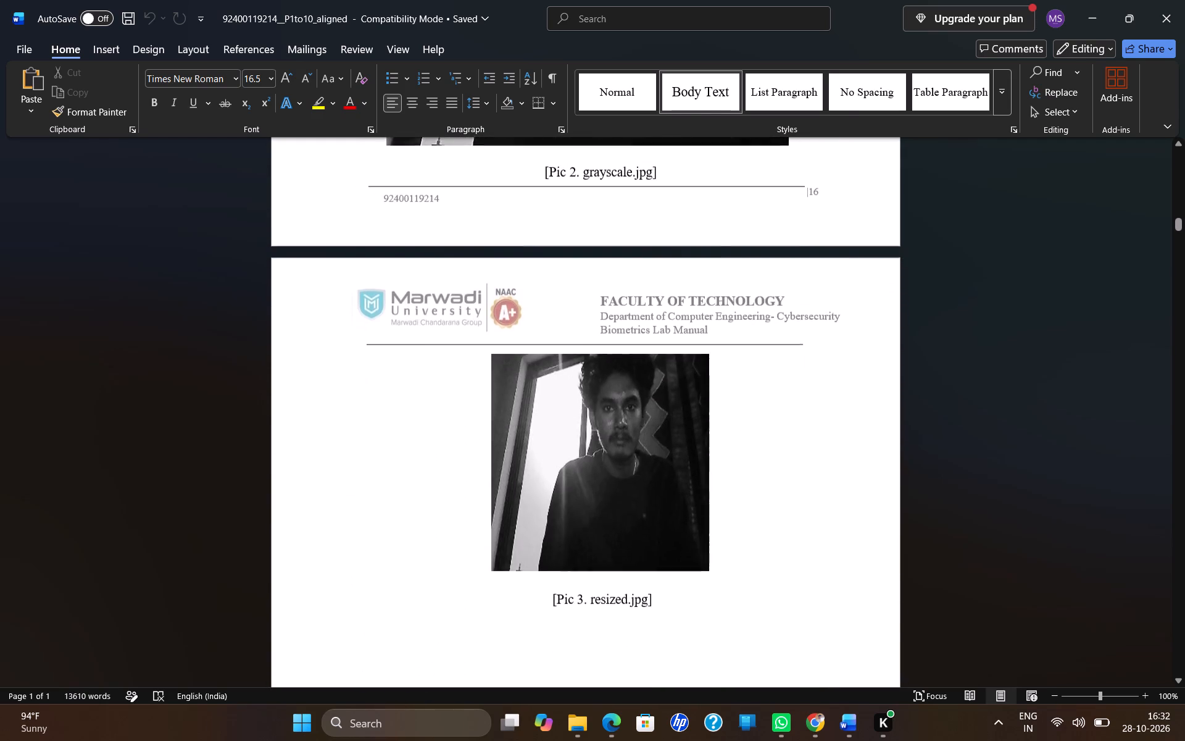
scroll(733, 402, "down", 6)
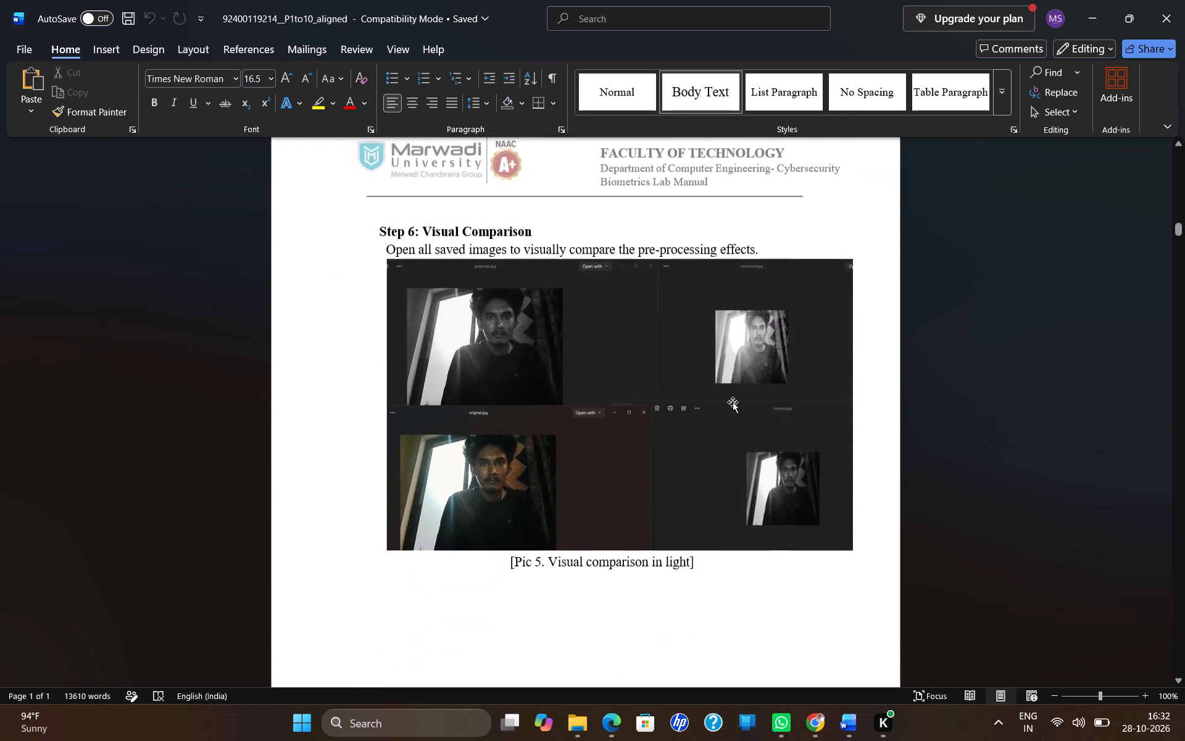
scroll(733, 402, "down", 6)
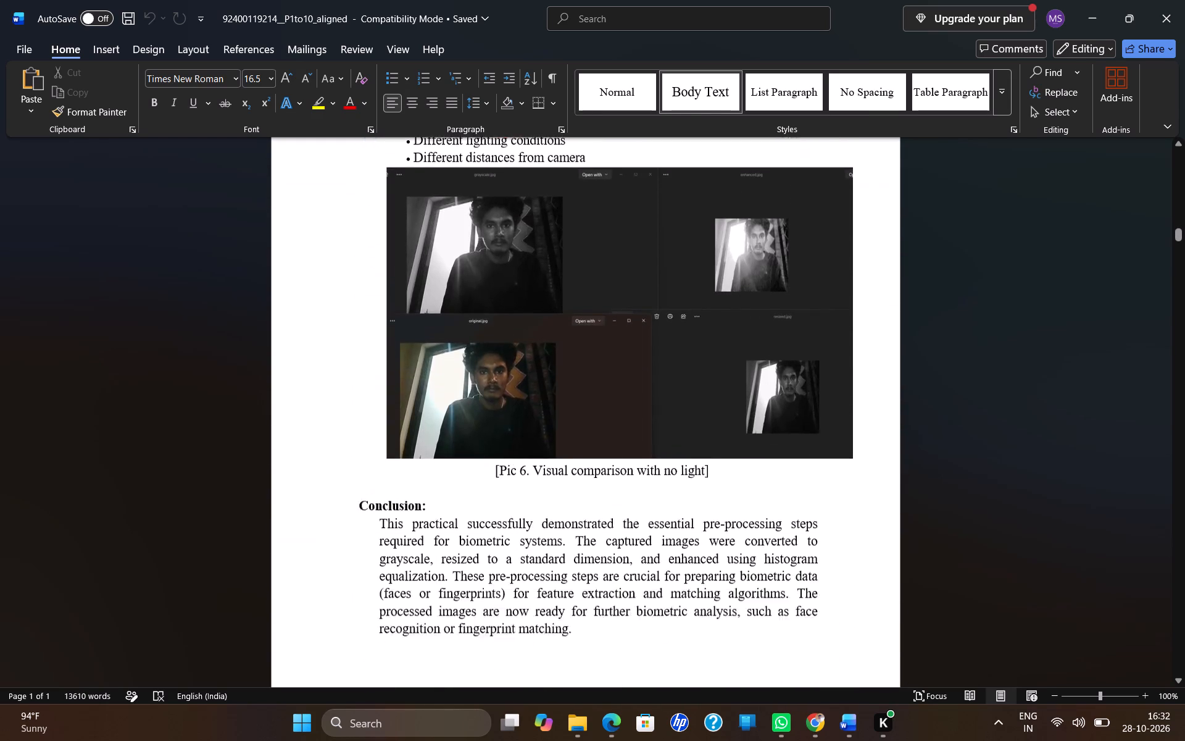
Examine the layout and justification of Practical 3's environment setup, pre-trained models text and algorithm Steps 1 to 6.
scroll(733, 402, "down", 7)
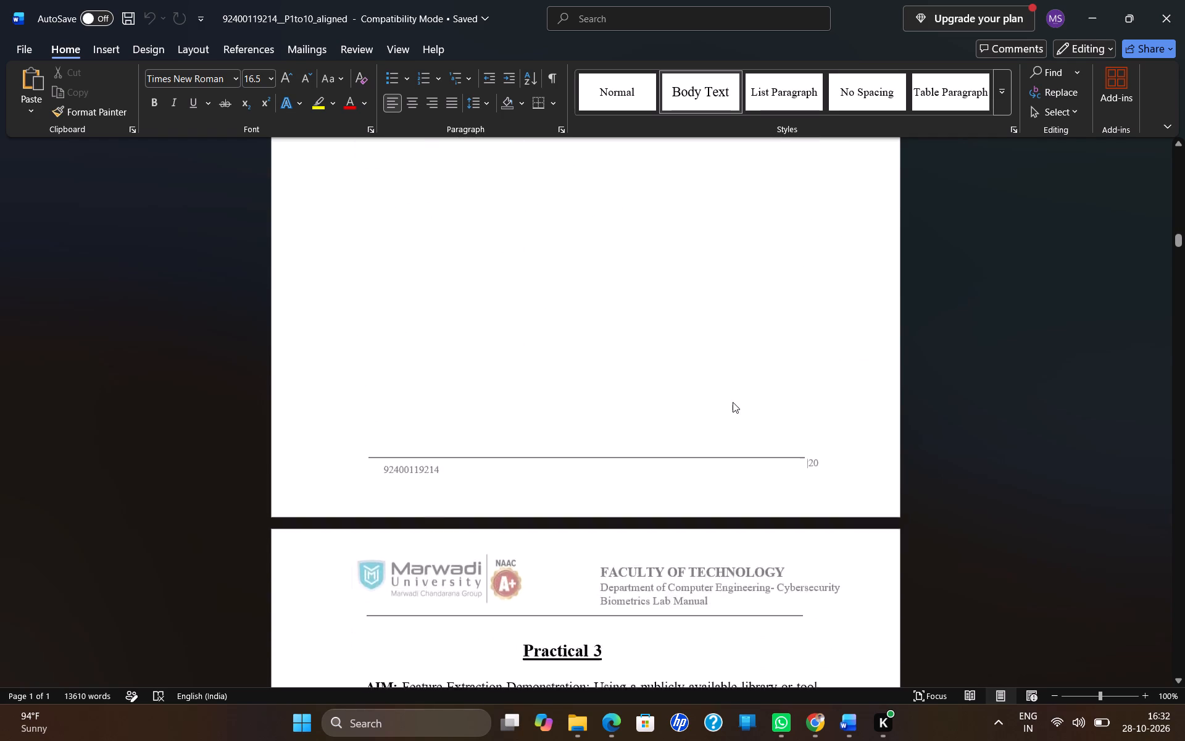
scroll(733, 402, "down", 4)
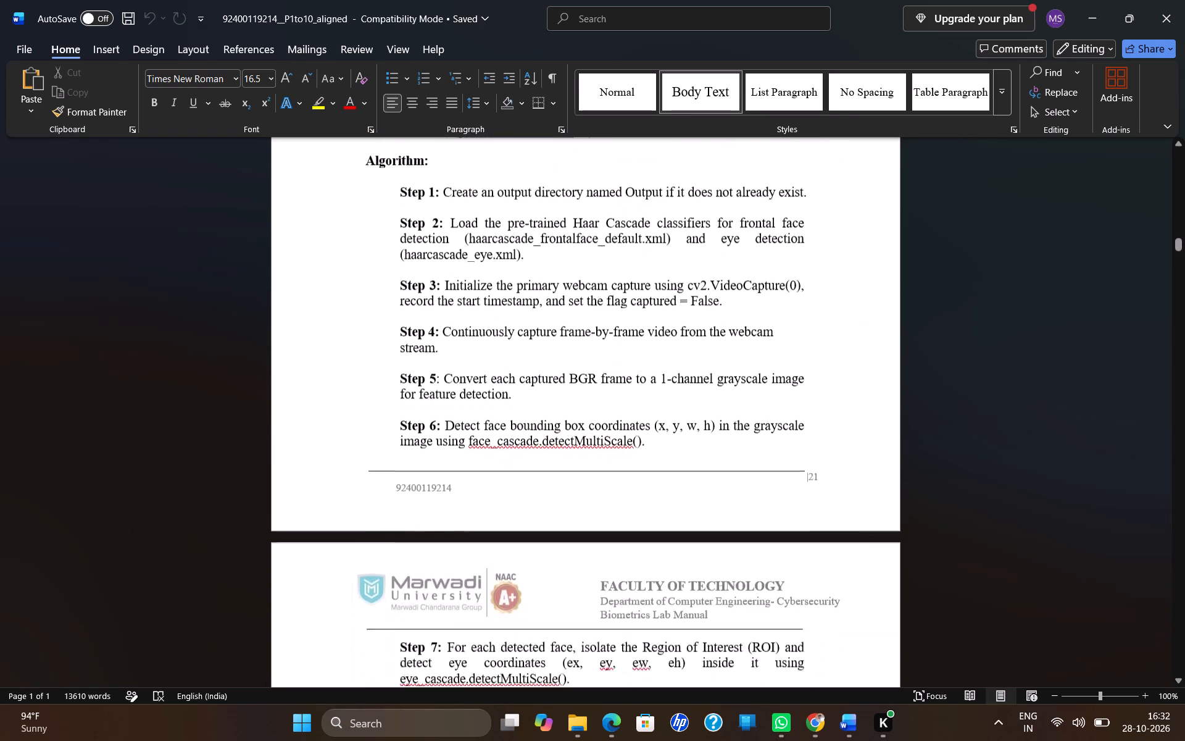
scroll(733, 402, "down", 1)
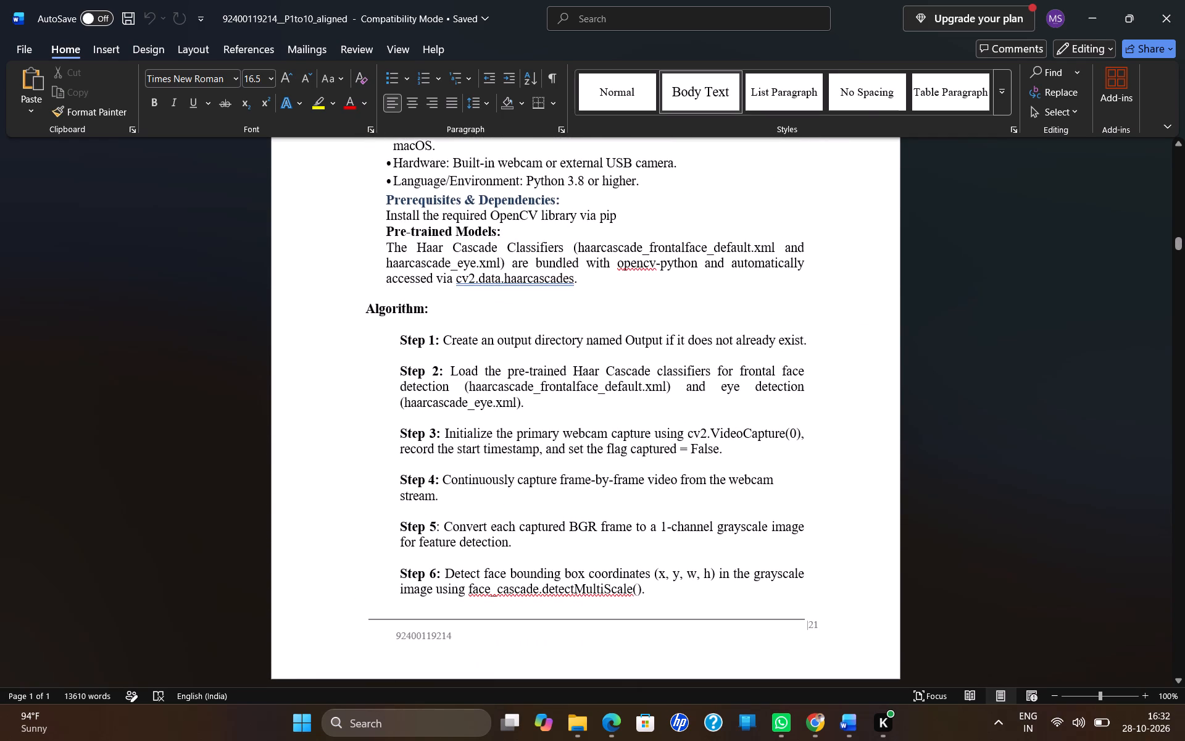
scroll(733, 402, "down", 4)
Replace the gap before "stream" in Practical 3's algorithm Step 4 with three spaces.
left_click(399, 499)
key("BackSpace")
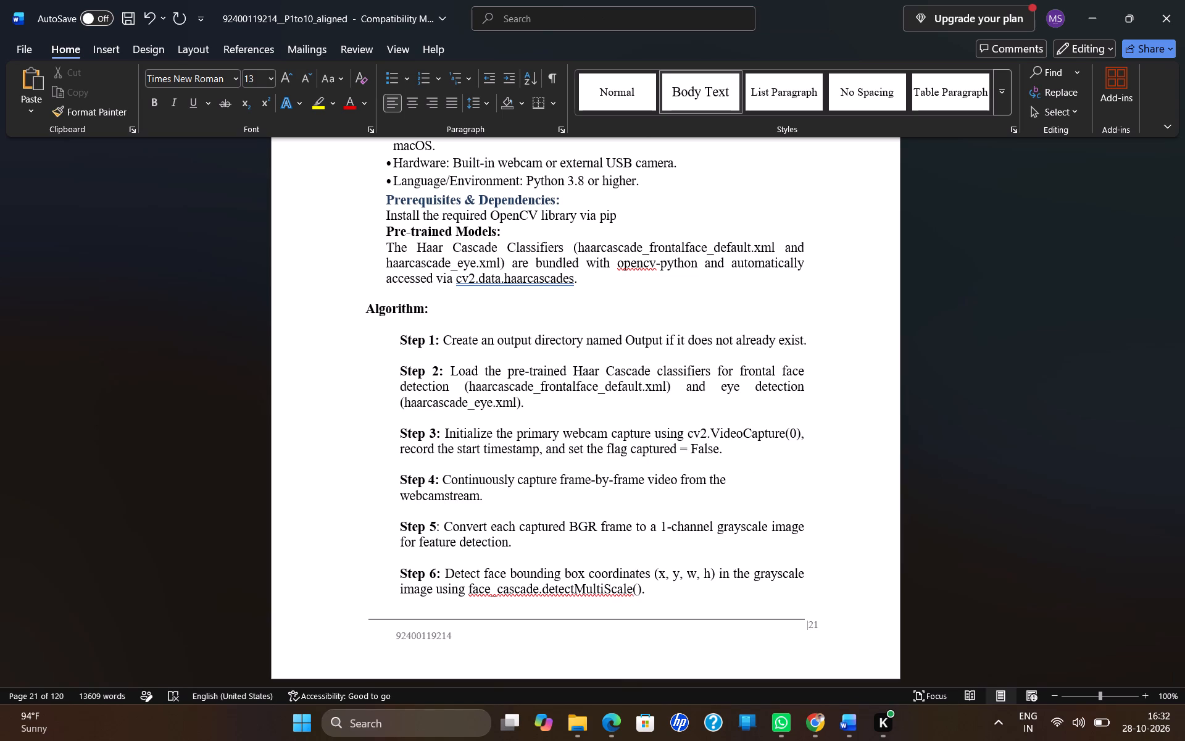
key("space")
key("space")
key("space")
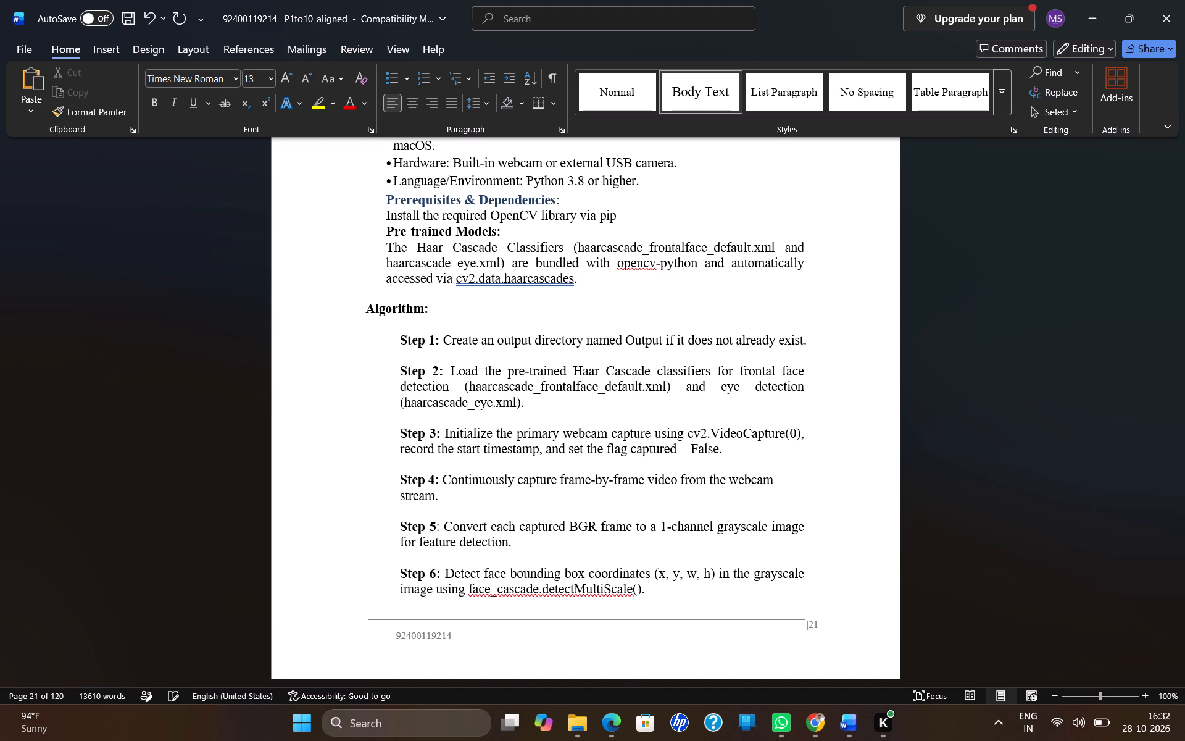
key("Right")
key("Right")
key("Right")
key("Right")
key("Right")
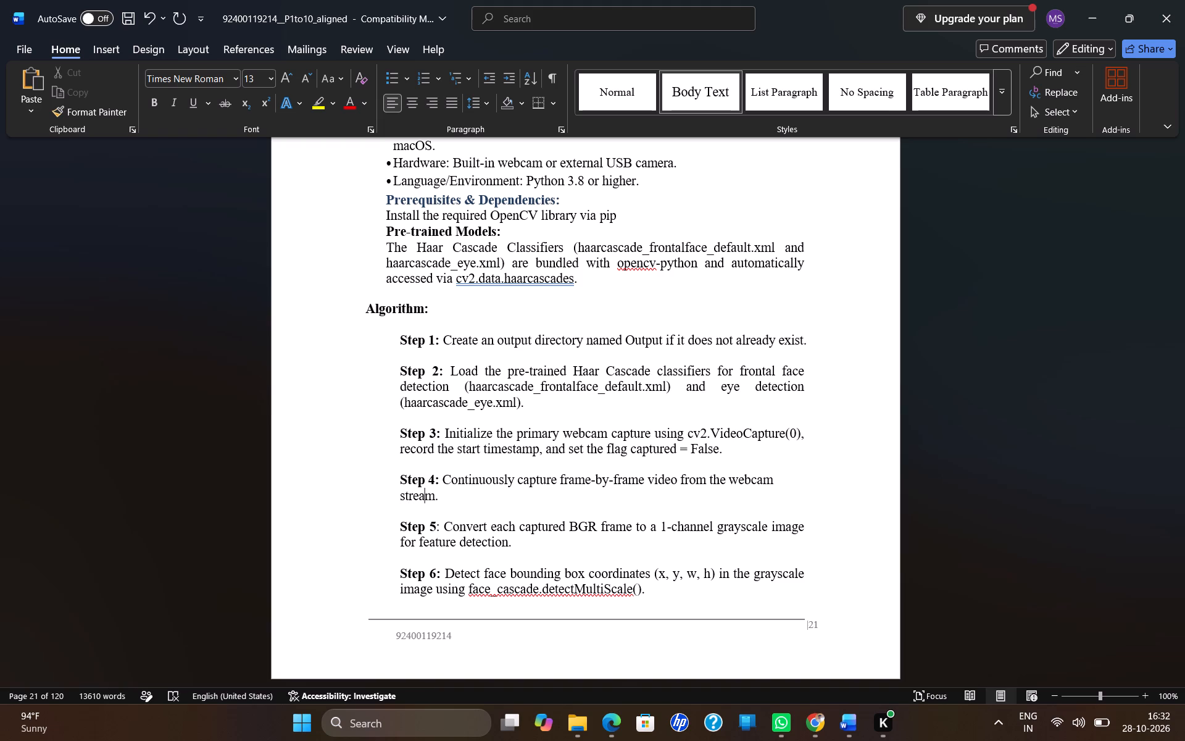
key("Right")
key("Down")
key("Down")
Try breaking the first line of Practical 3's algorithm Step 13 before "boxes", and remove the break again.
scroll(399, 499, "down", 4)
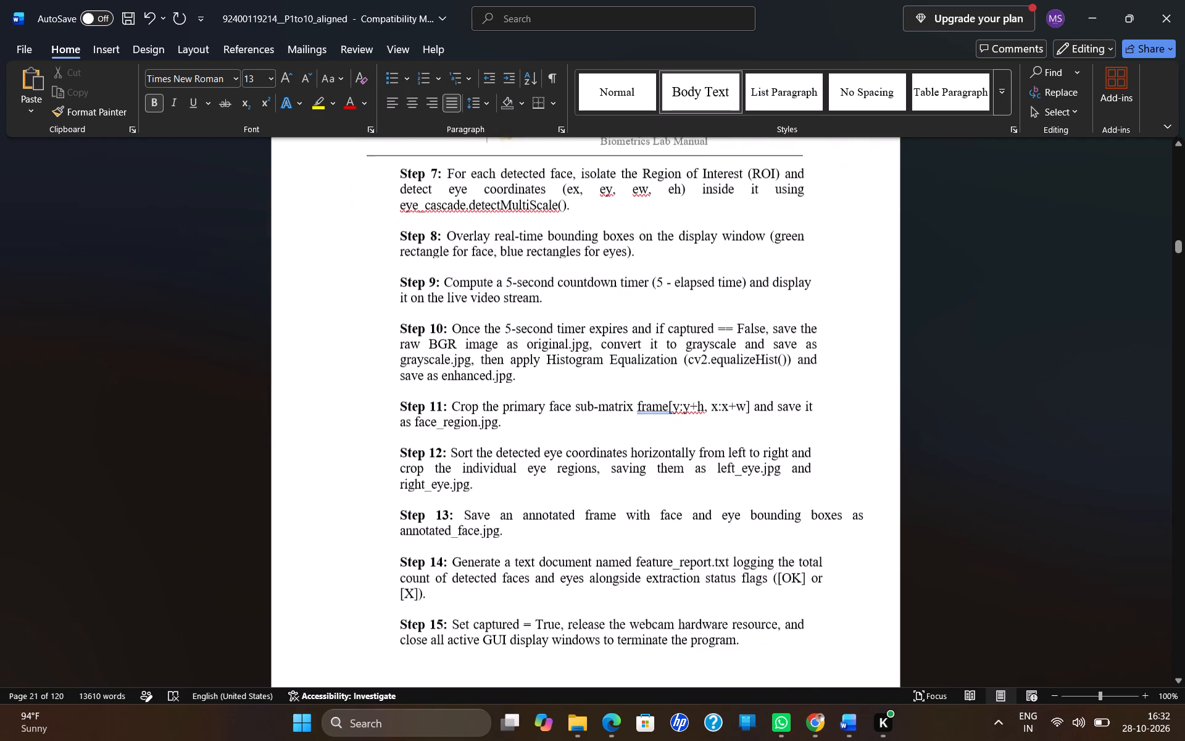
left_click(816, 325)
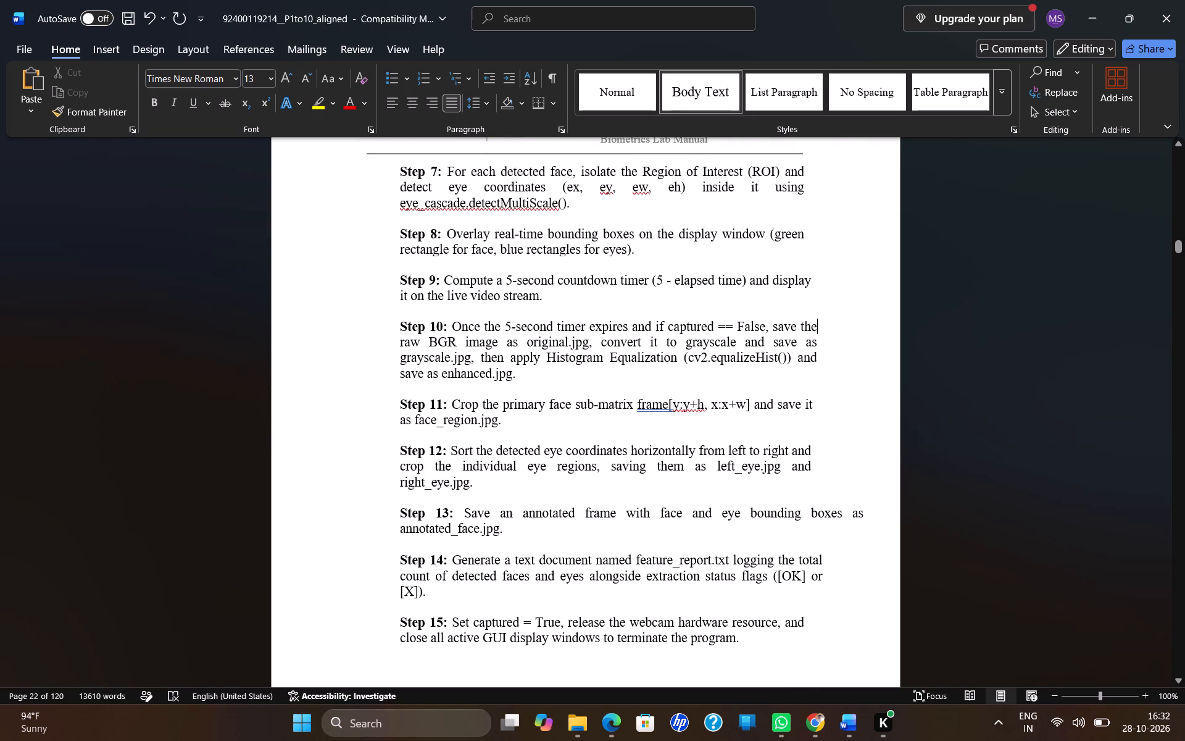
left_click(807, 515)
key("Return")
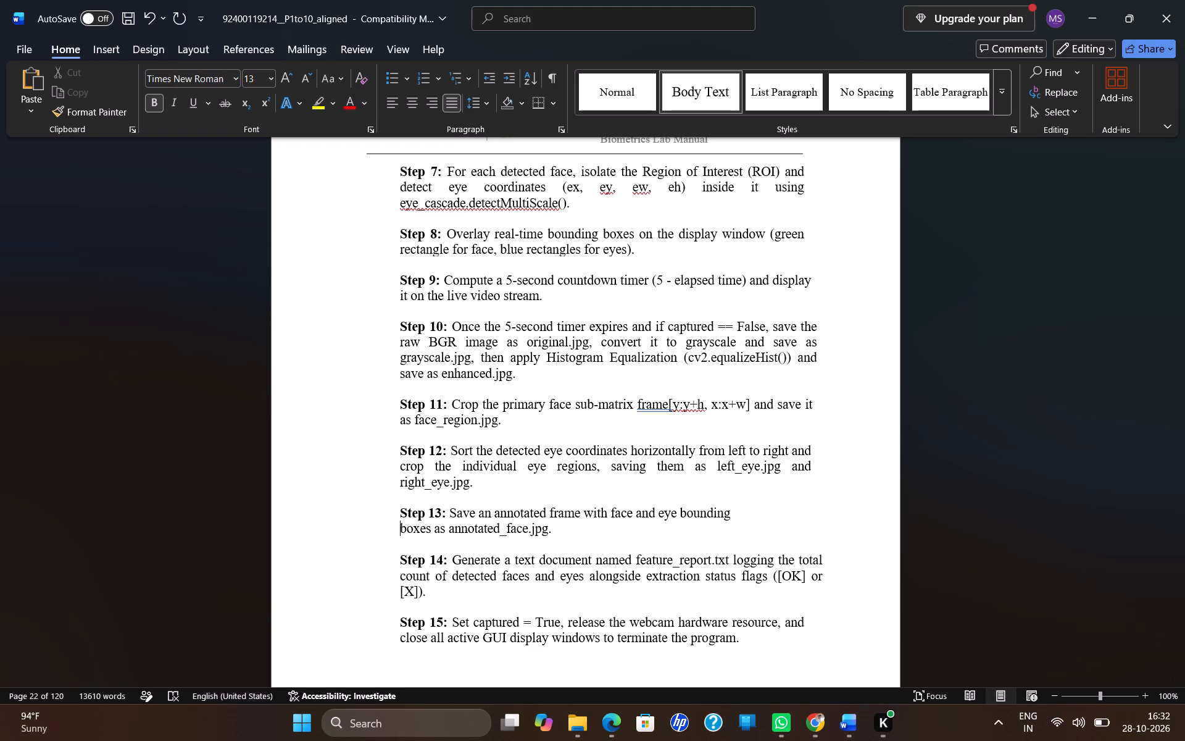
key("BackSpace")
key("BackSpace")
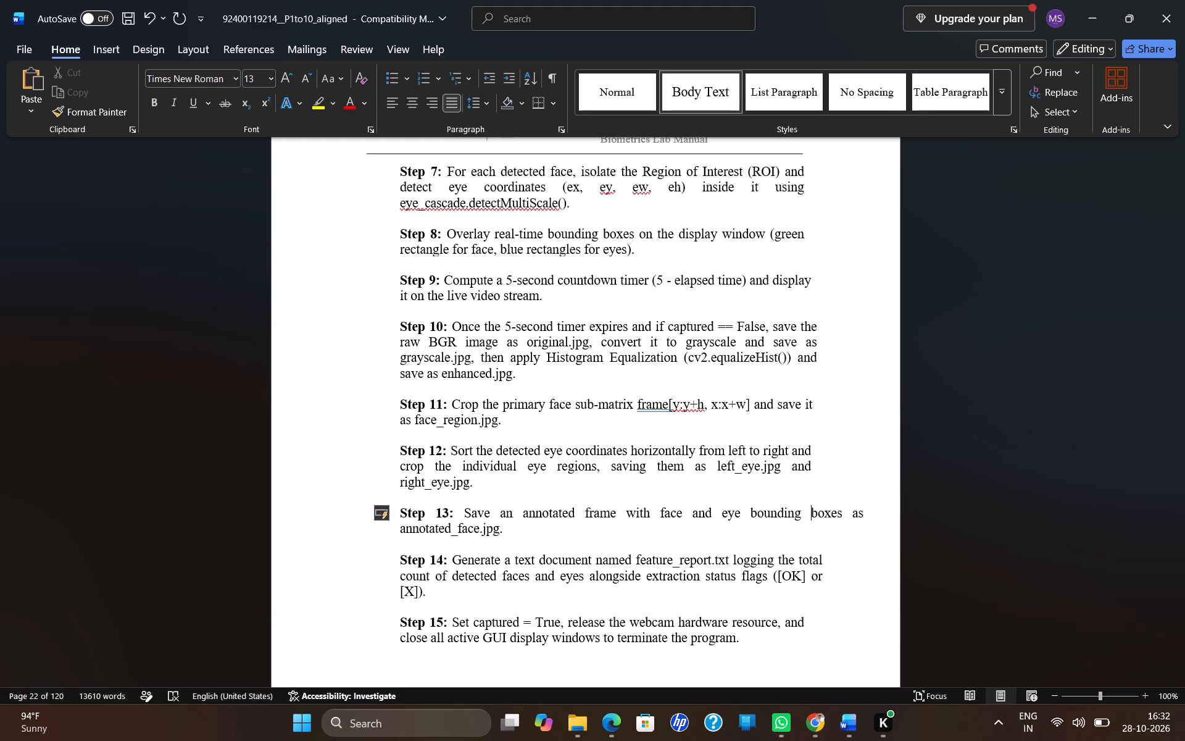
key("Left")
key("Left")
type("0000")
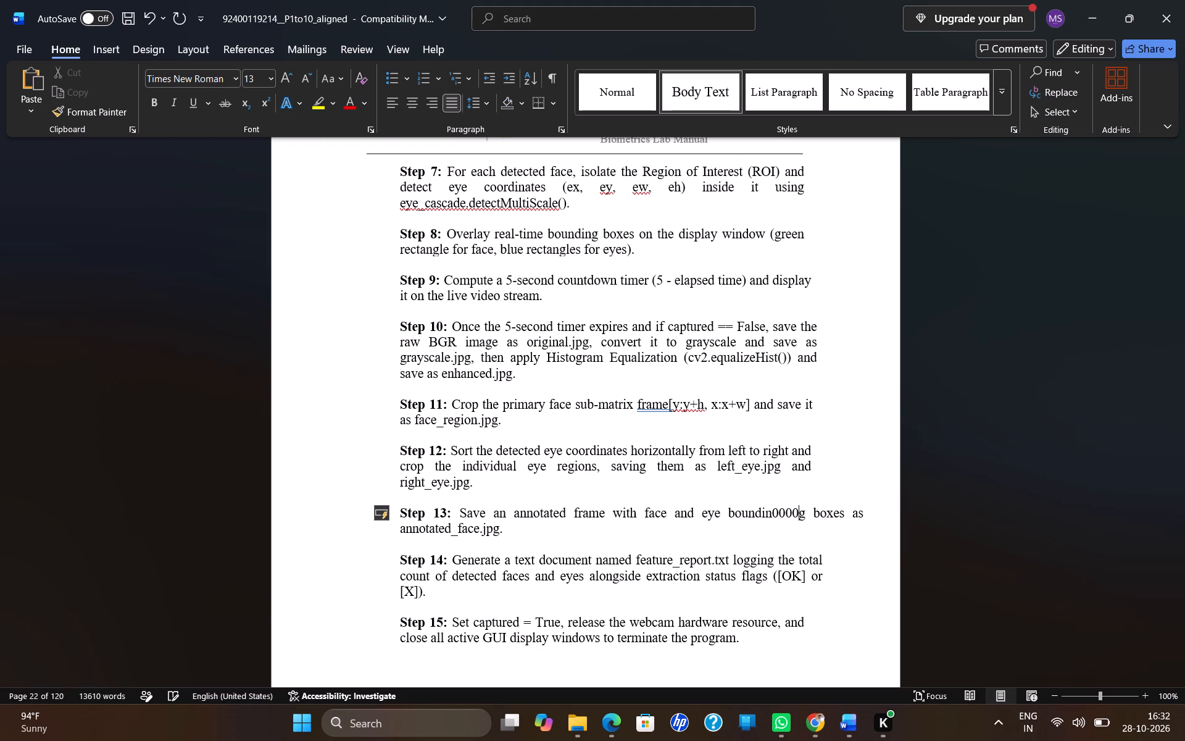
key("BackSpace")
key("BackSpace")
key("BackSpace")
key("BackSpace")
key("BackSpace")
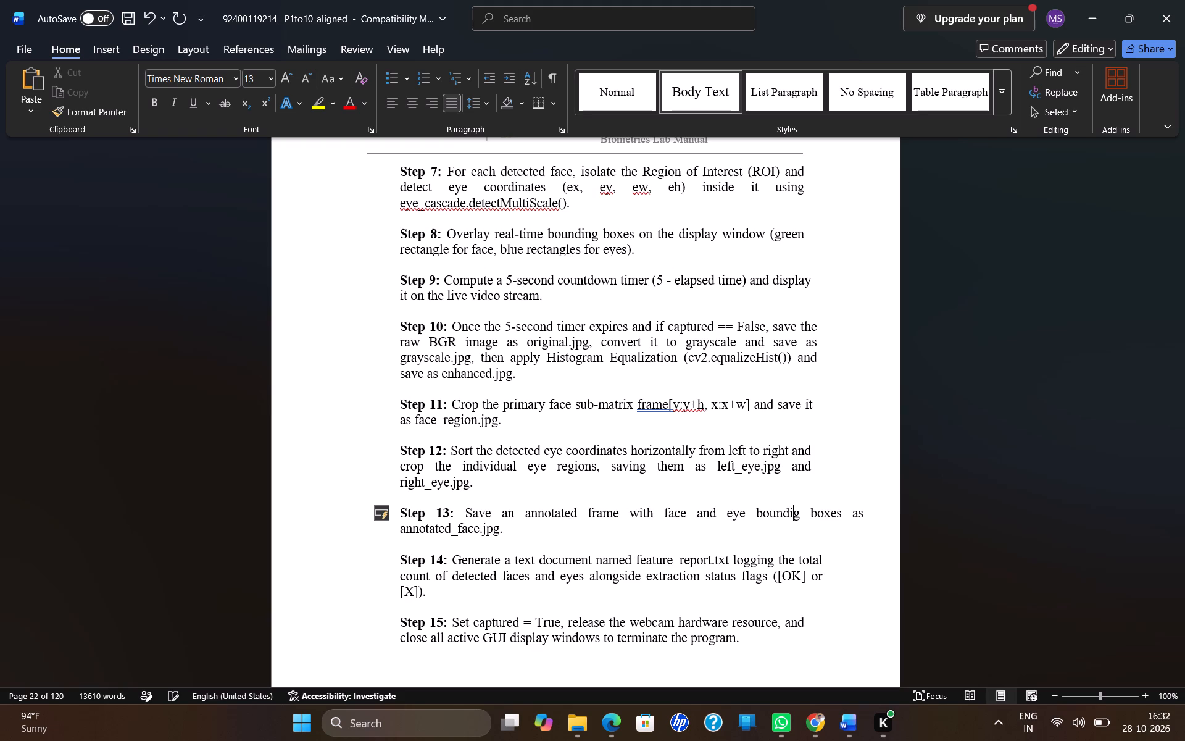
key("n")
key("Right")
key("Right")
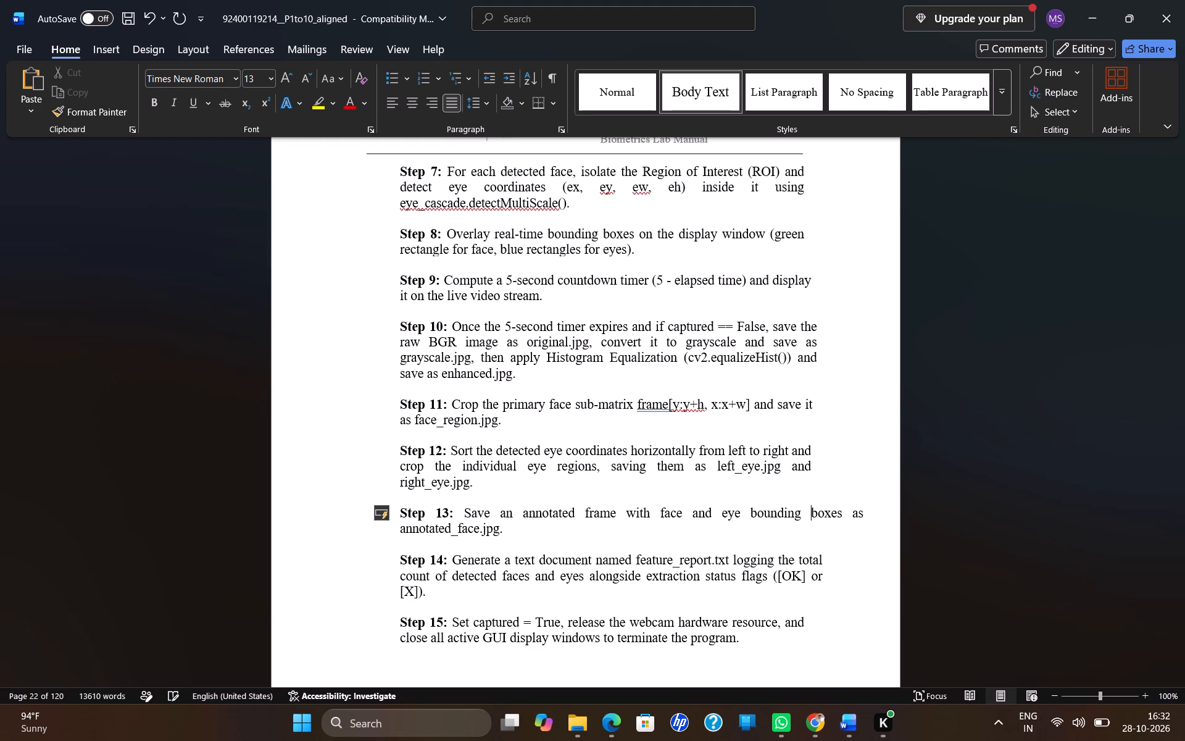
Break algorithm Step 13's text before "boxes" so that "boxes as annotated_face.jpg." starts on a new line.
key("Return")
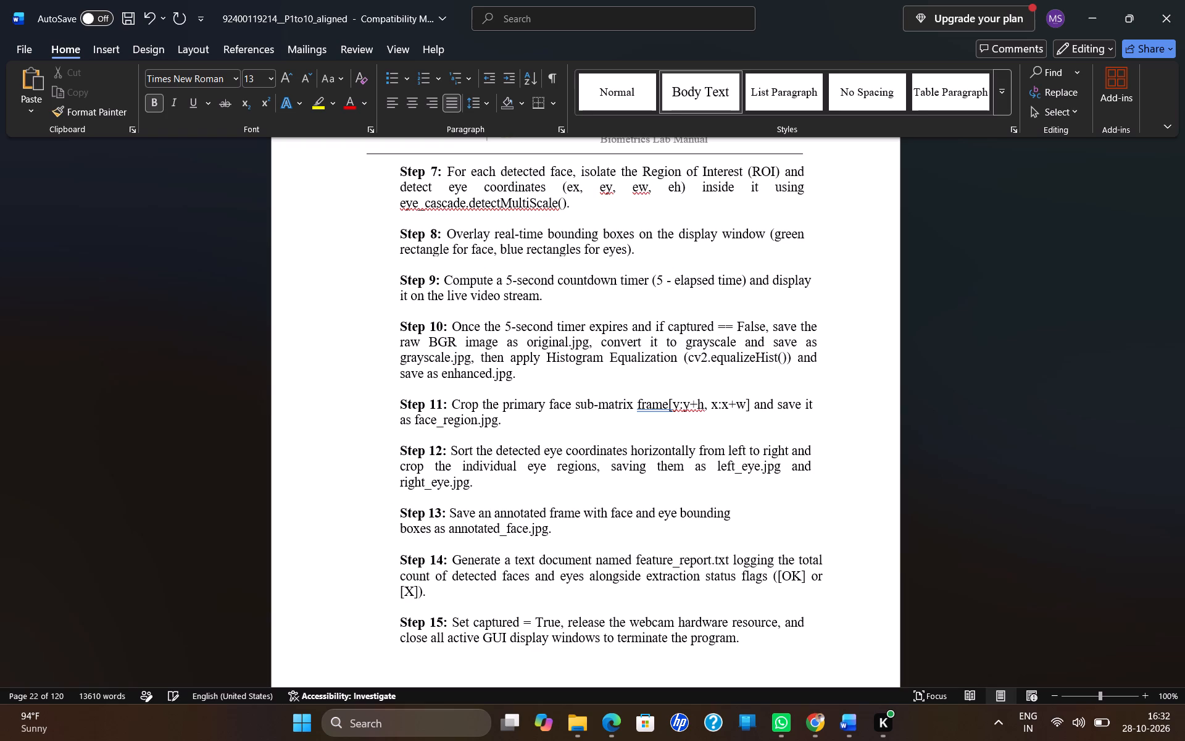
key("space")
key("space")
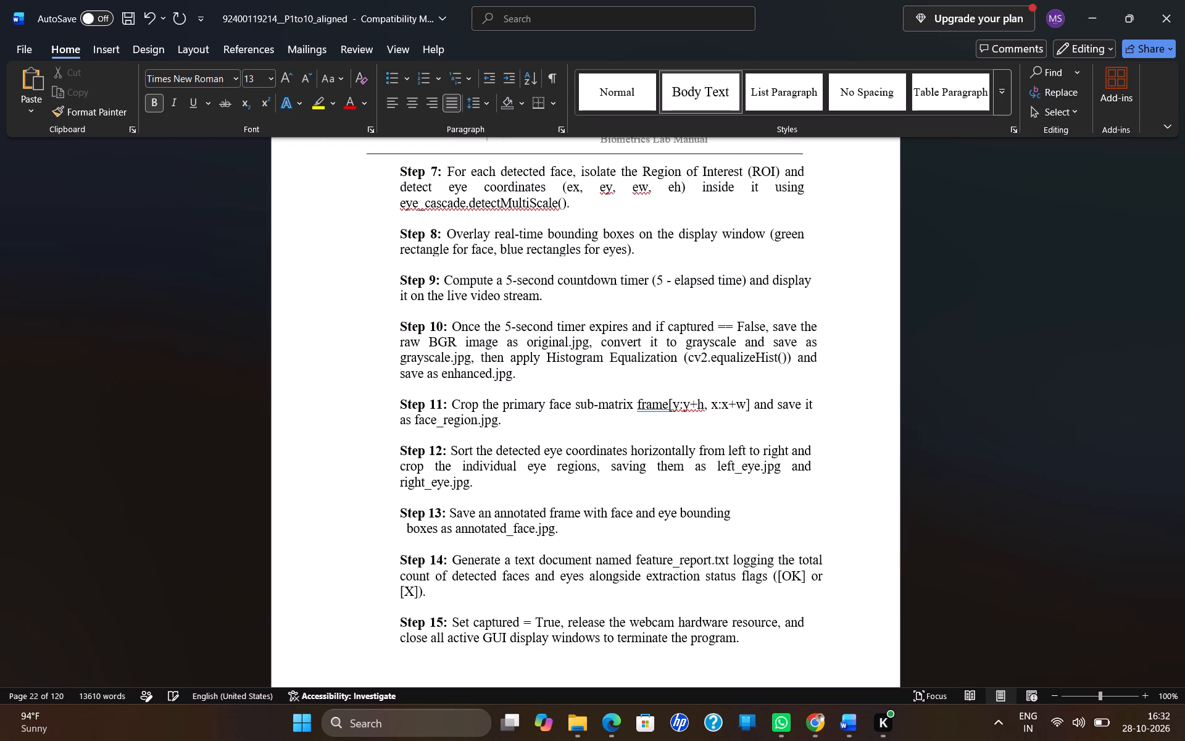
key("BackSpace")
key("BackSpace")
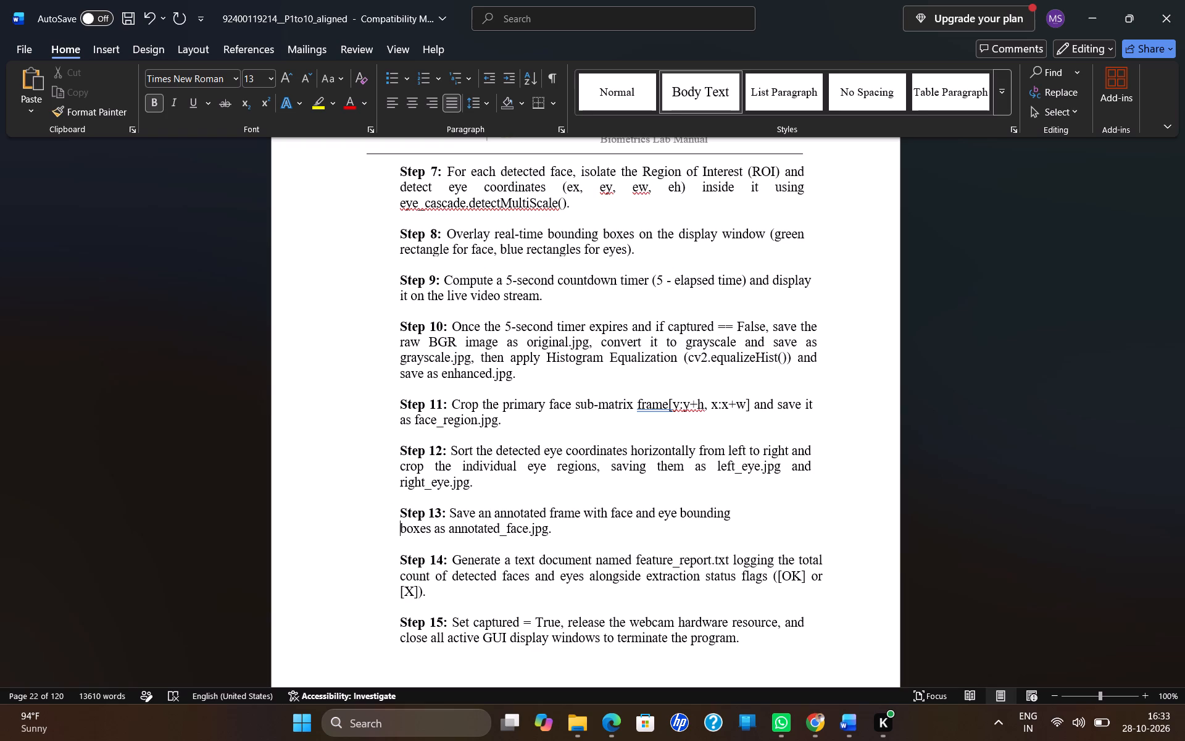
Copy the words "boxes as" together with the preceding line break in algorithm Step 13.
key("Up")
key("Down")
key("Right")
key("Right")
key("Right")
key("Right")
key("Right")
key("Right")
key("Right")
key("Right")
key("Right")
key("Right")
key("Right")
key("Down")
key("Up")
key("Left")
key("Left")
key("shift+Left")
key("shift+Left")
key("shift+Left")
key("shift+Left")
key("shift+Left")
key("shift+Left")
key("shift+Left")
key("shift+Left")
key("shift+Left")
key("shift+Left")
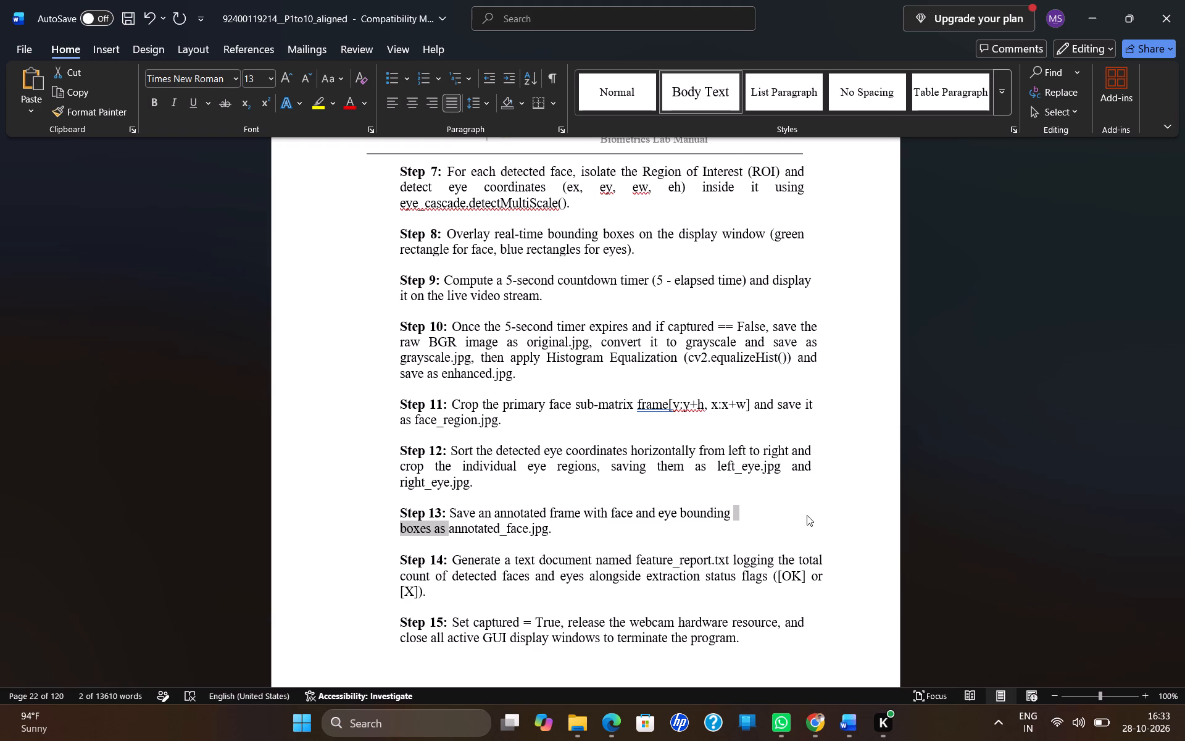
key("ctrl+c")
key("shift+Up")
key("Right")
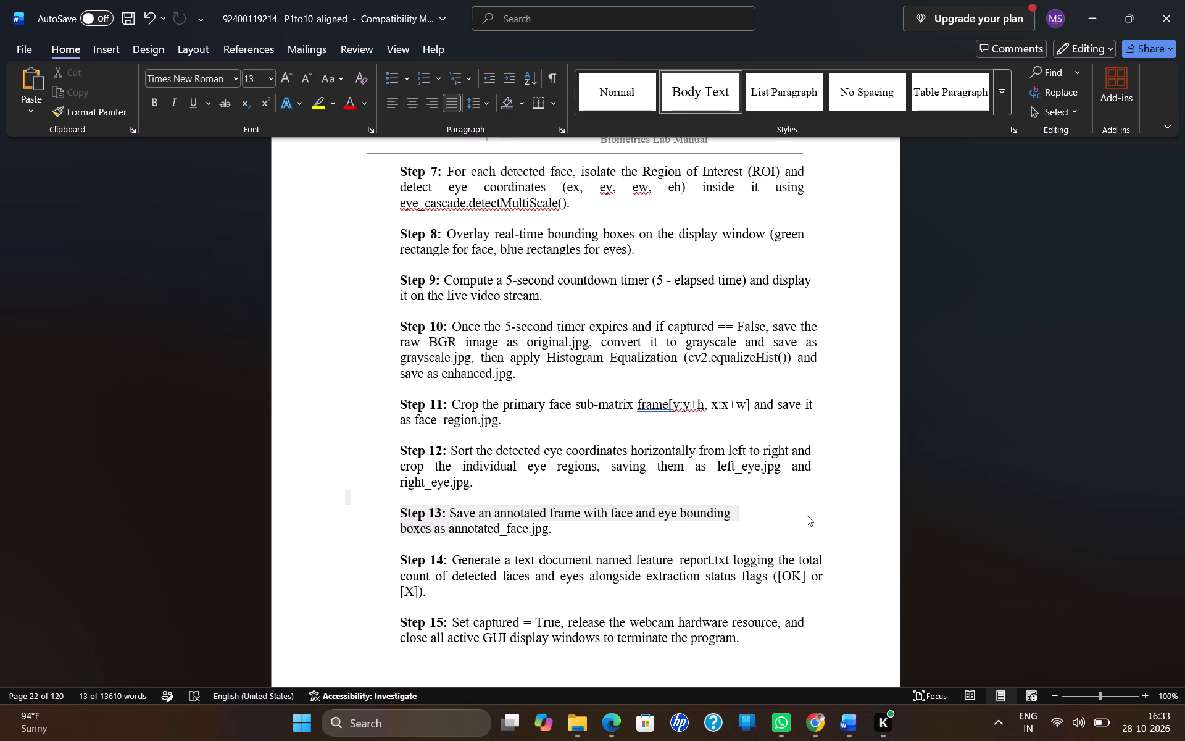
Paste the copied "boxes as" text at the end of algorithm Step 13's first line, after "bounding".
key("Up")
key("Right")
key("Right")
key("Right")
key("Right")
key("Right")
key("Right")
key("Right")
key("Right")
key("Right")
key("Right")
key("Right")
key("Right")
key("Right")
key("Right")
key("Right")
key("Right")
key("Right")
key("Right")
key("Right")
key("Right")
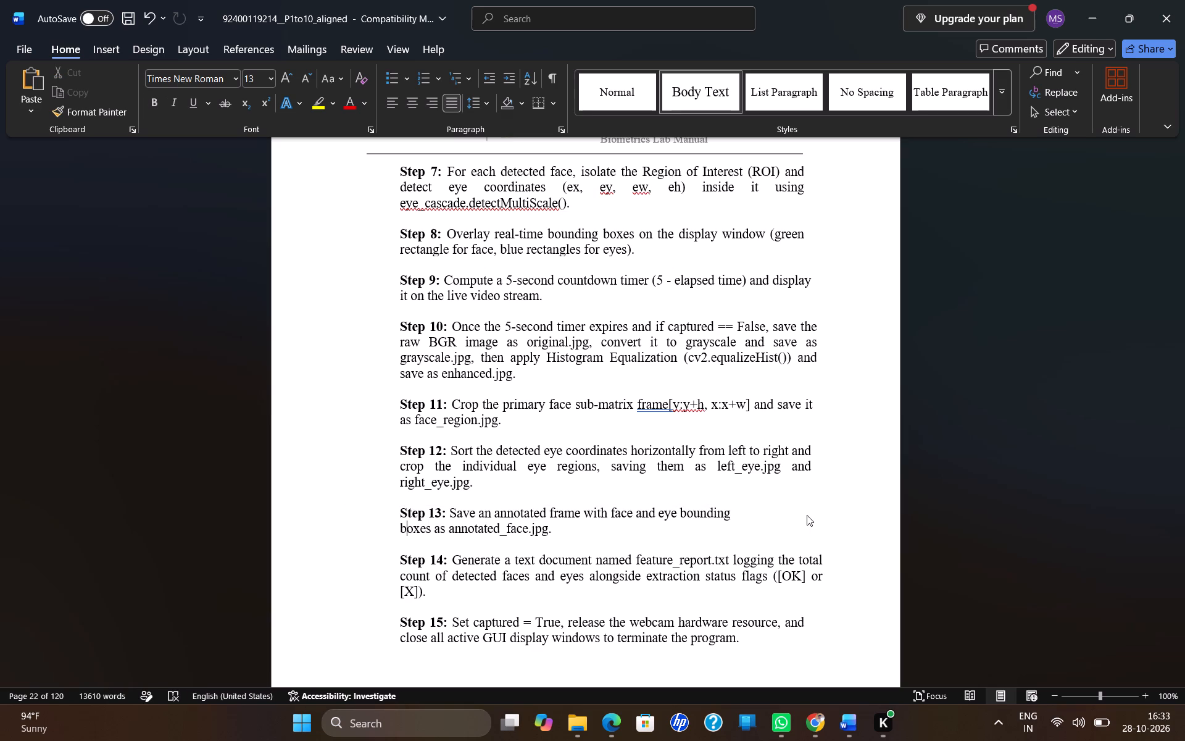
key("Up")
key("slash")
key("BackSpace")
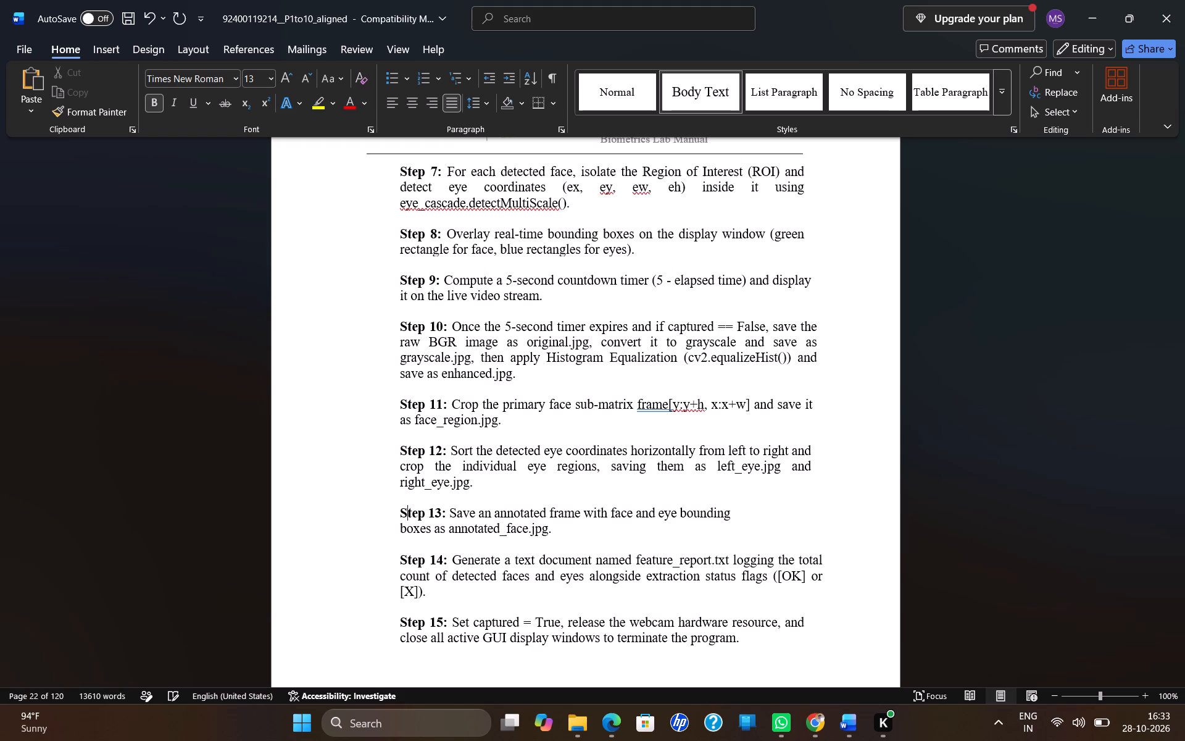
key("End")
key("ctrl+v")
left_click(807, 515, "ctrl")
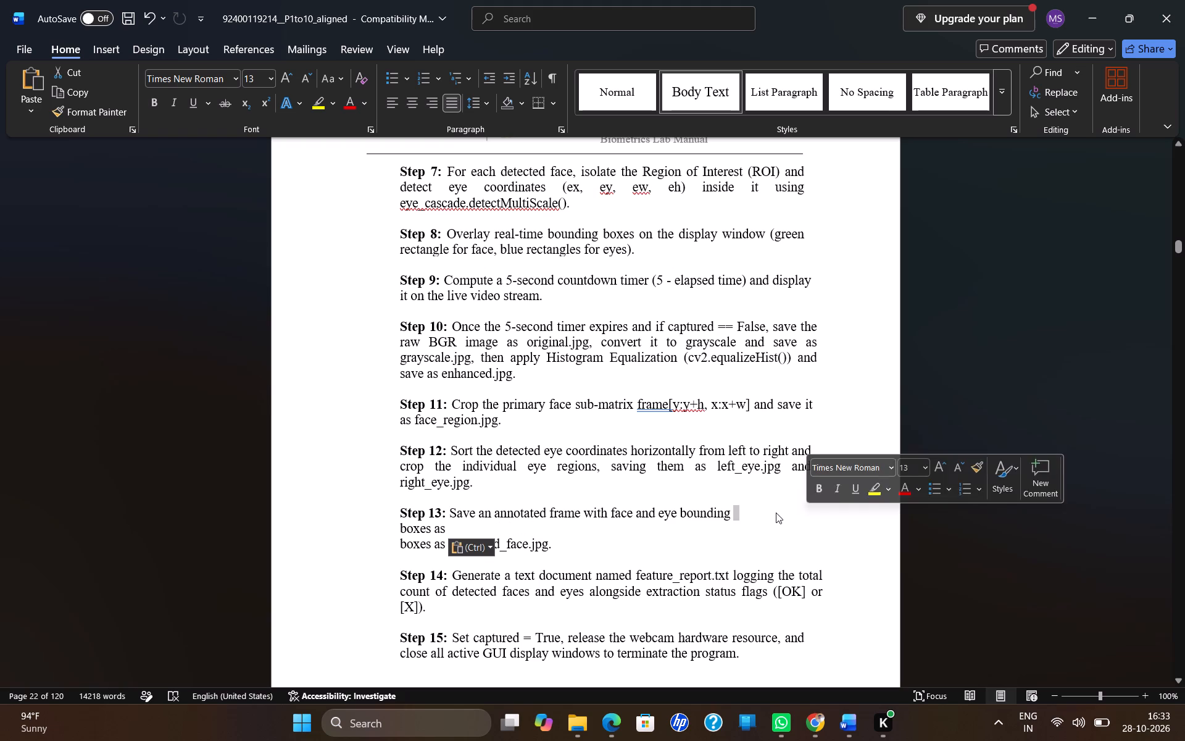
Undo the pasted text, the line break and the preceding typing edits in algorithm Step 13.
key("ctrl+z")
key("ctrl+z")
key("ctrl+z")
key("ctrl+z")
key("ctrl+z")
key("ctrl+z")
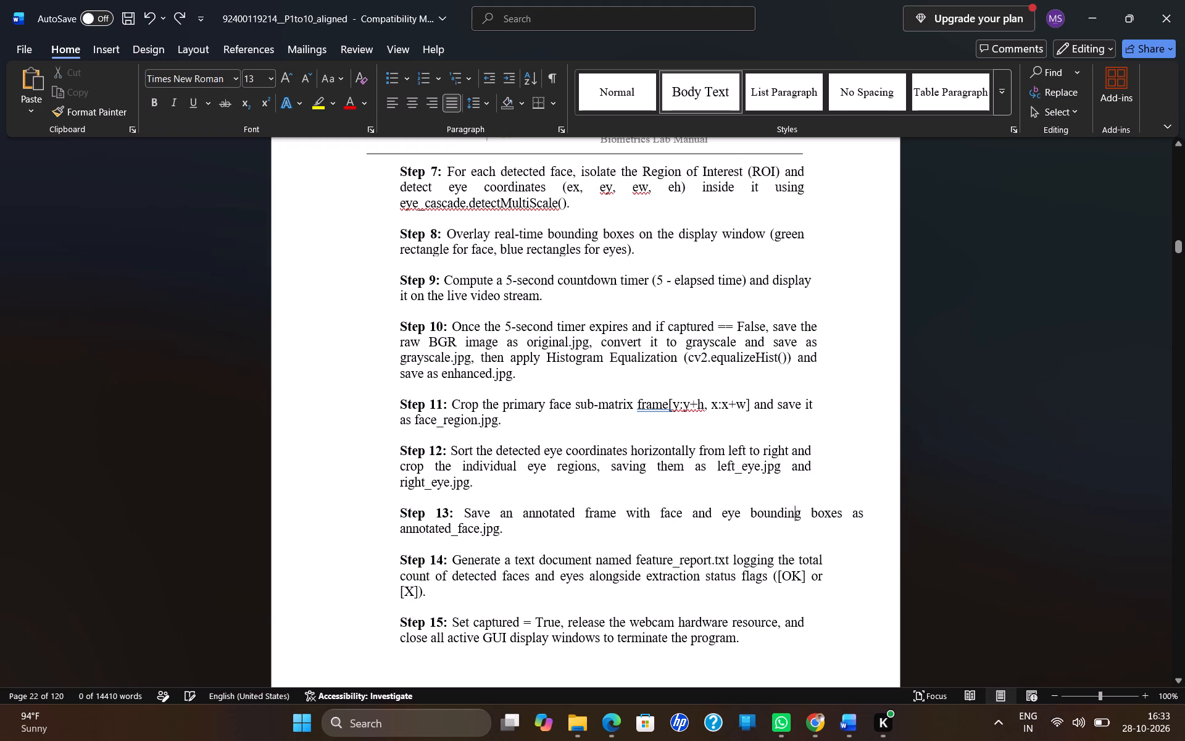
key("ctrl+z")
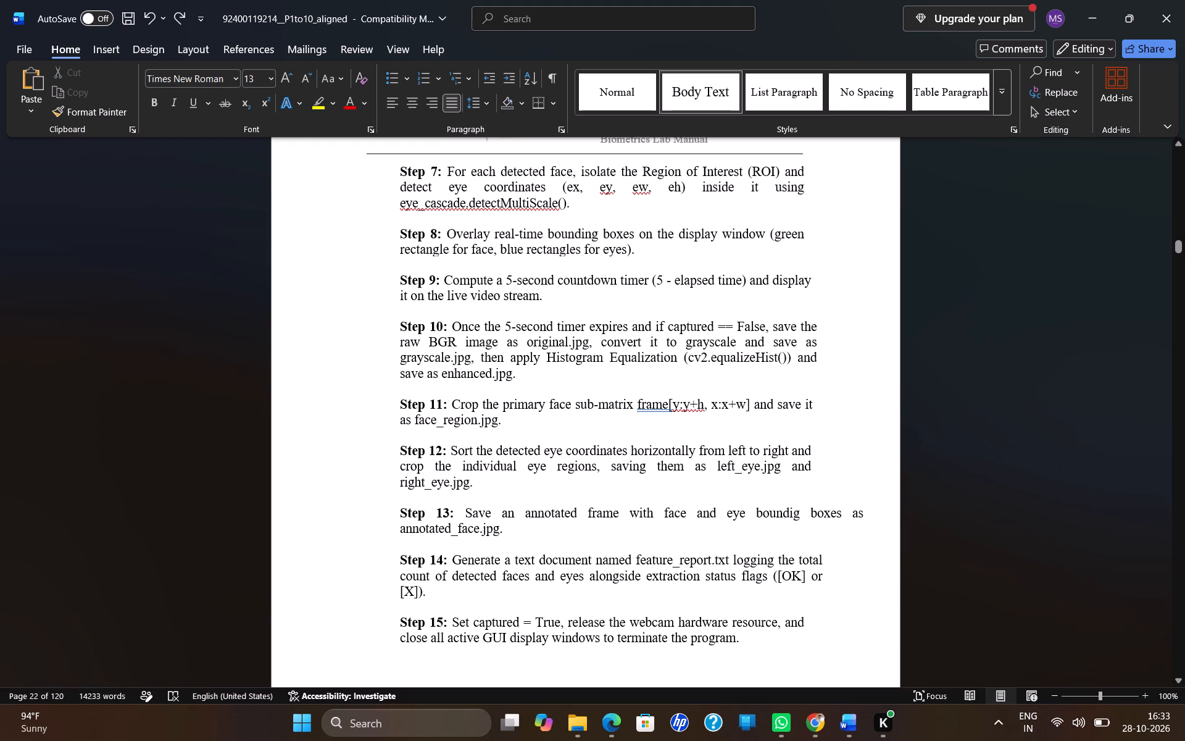
Correct "boundig" to "bounding" in algorithm Step 13 of Practical 3.
key("Right")
key("Right")
key("Right")
key("Right")
key("Right")
key("Right")
key("Left")
key("Left")
key("Left")
key("Left")
key("Left")
key("Left")
key("n")
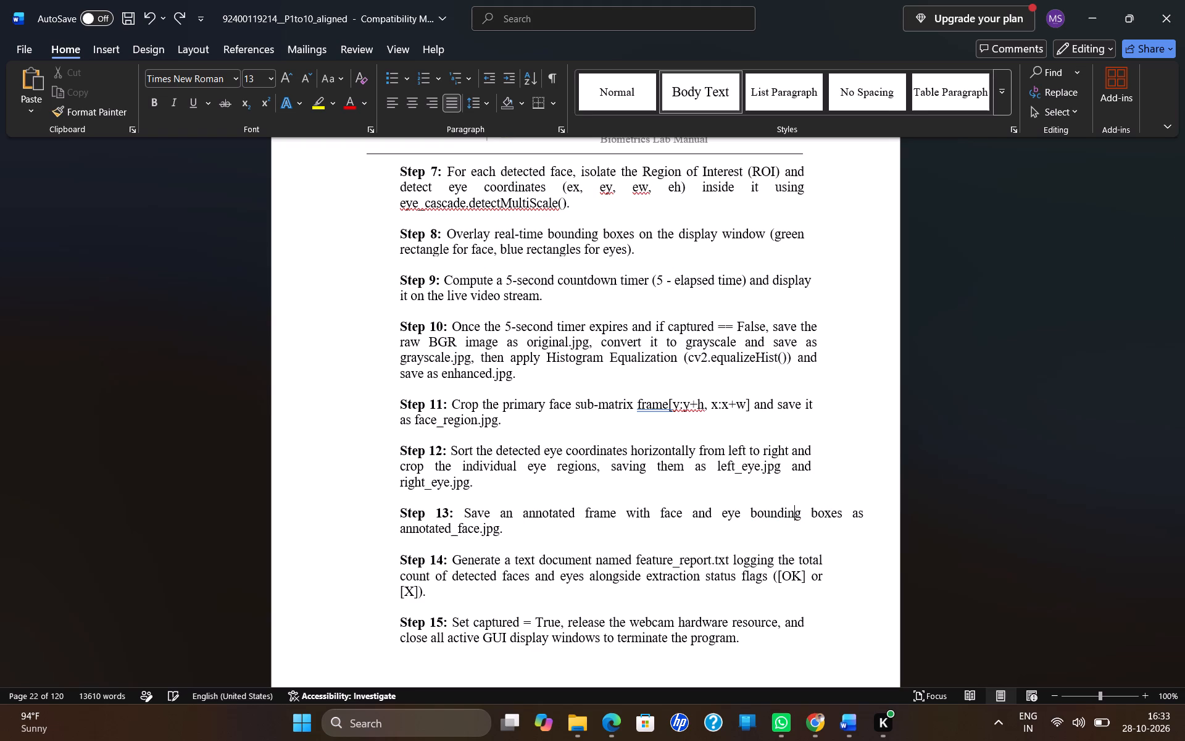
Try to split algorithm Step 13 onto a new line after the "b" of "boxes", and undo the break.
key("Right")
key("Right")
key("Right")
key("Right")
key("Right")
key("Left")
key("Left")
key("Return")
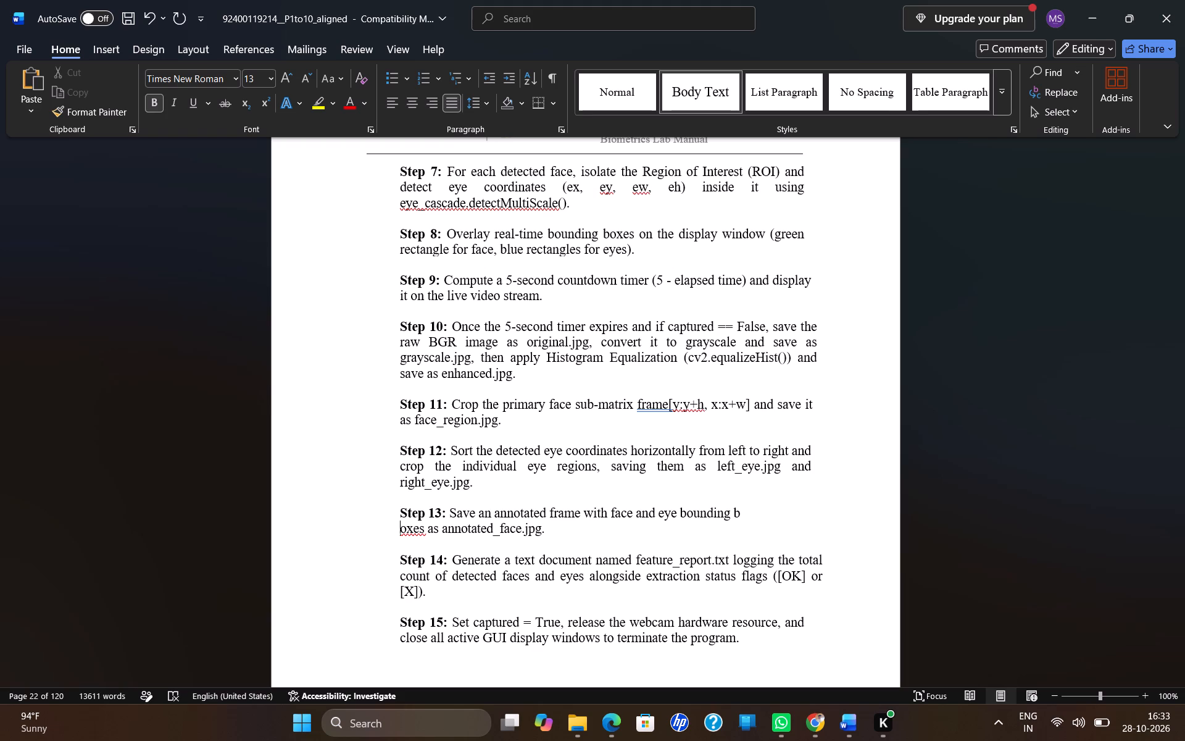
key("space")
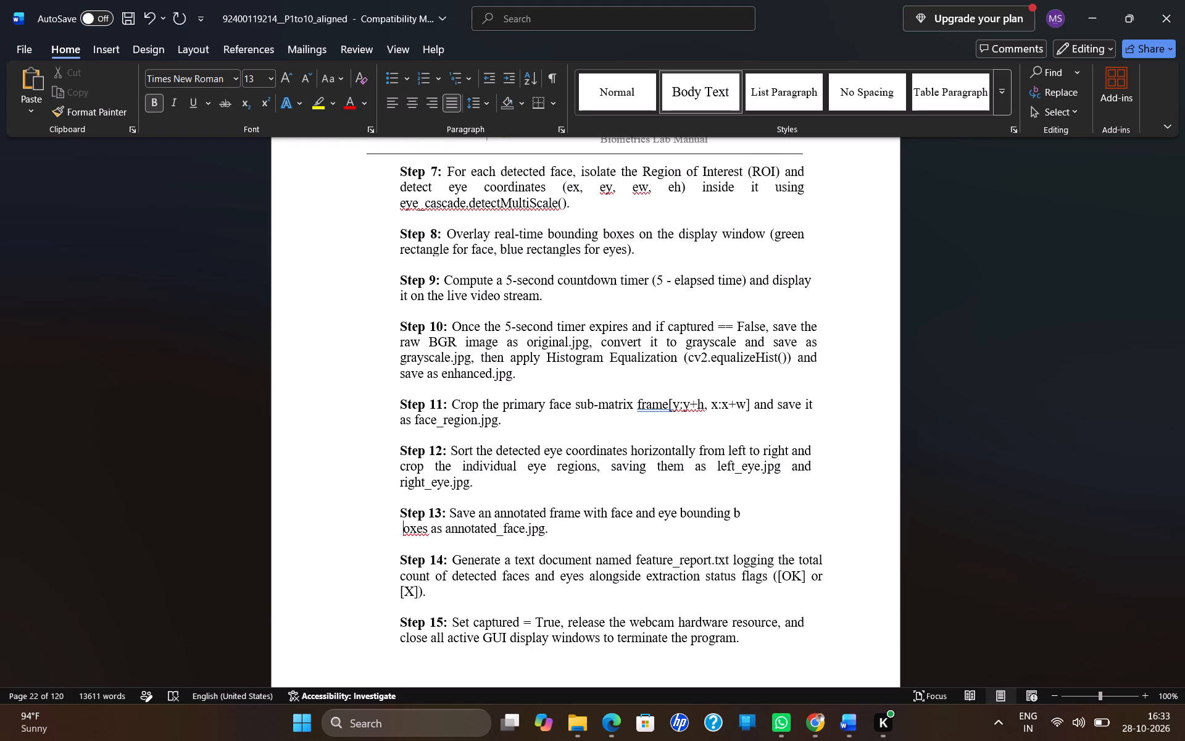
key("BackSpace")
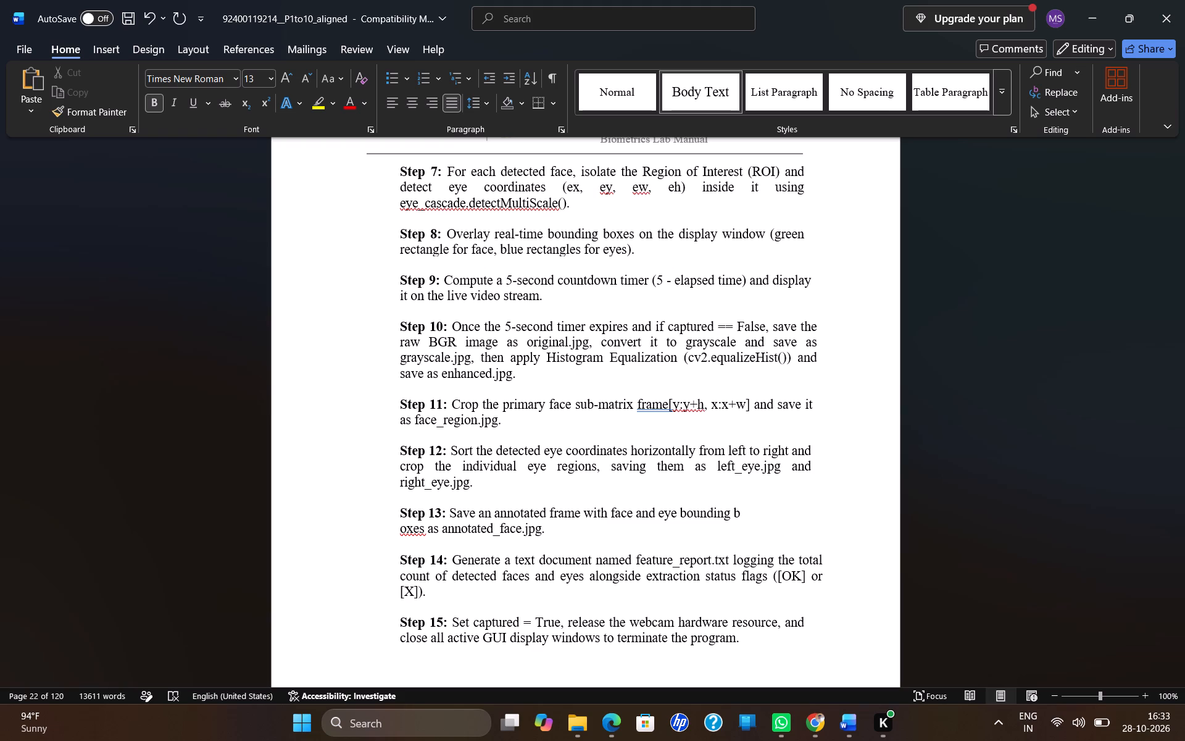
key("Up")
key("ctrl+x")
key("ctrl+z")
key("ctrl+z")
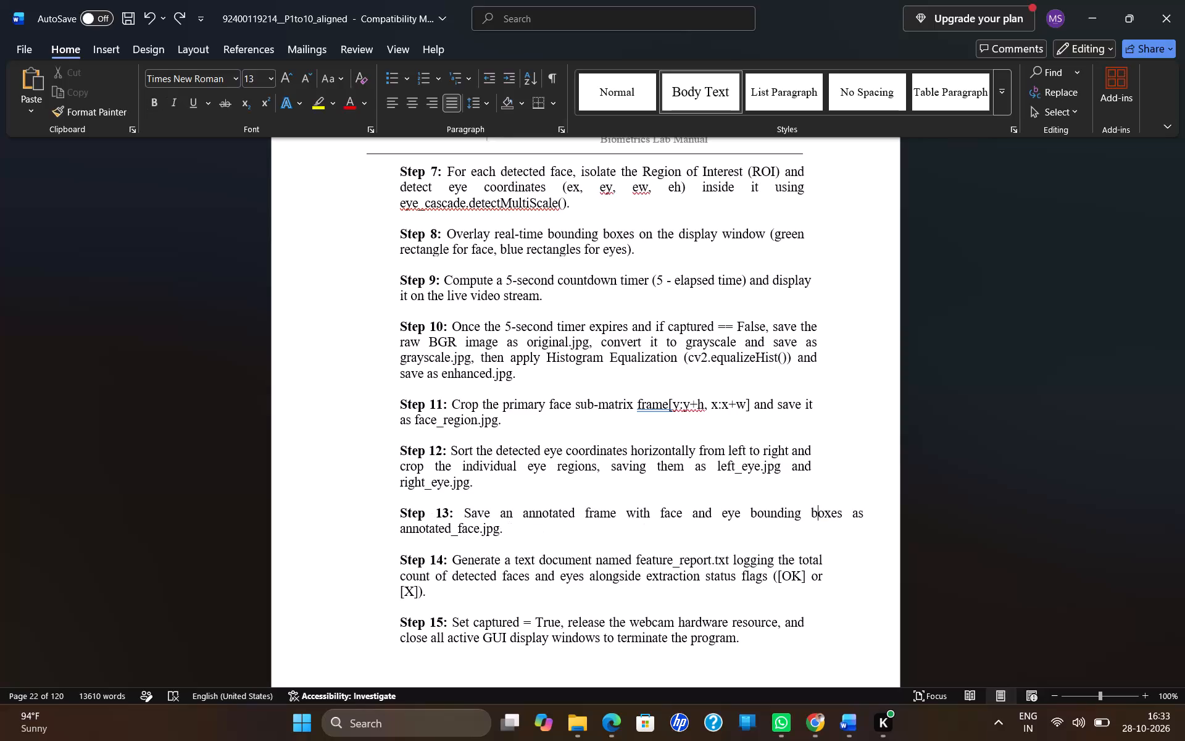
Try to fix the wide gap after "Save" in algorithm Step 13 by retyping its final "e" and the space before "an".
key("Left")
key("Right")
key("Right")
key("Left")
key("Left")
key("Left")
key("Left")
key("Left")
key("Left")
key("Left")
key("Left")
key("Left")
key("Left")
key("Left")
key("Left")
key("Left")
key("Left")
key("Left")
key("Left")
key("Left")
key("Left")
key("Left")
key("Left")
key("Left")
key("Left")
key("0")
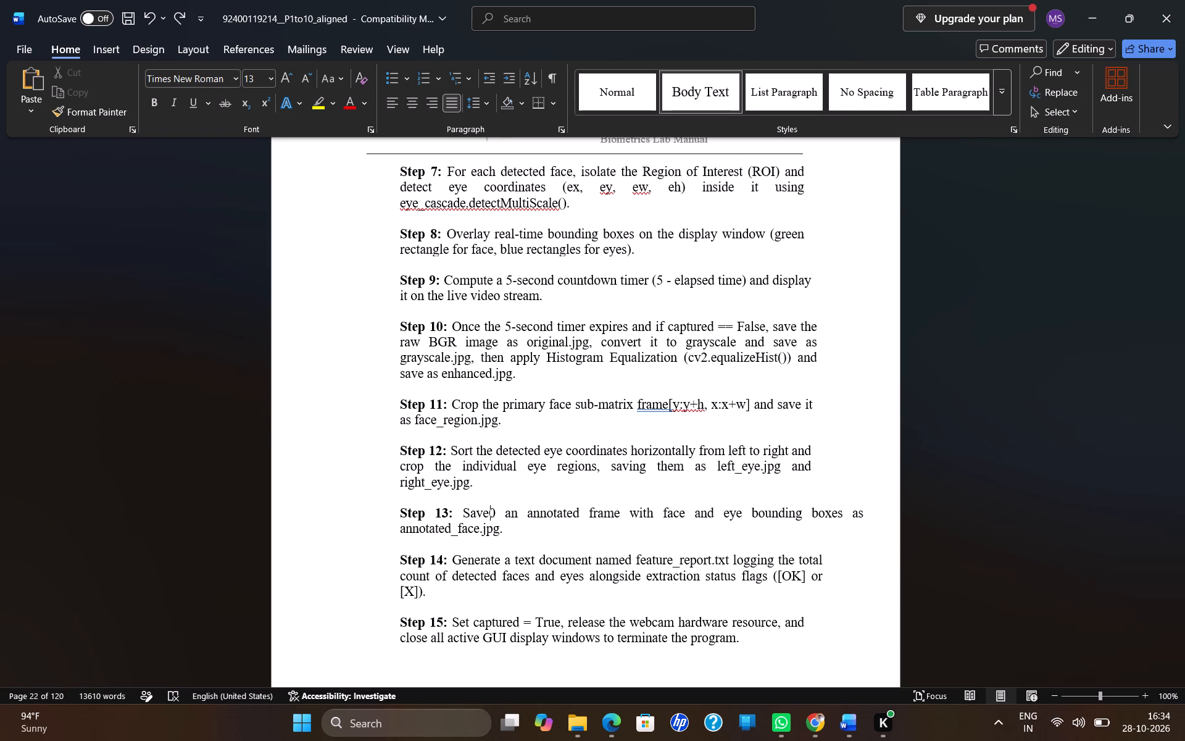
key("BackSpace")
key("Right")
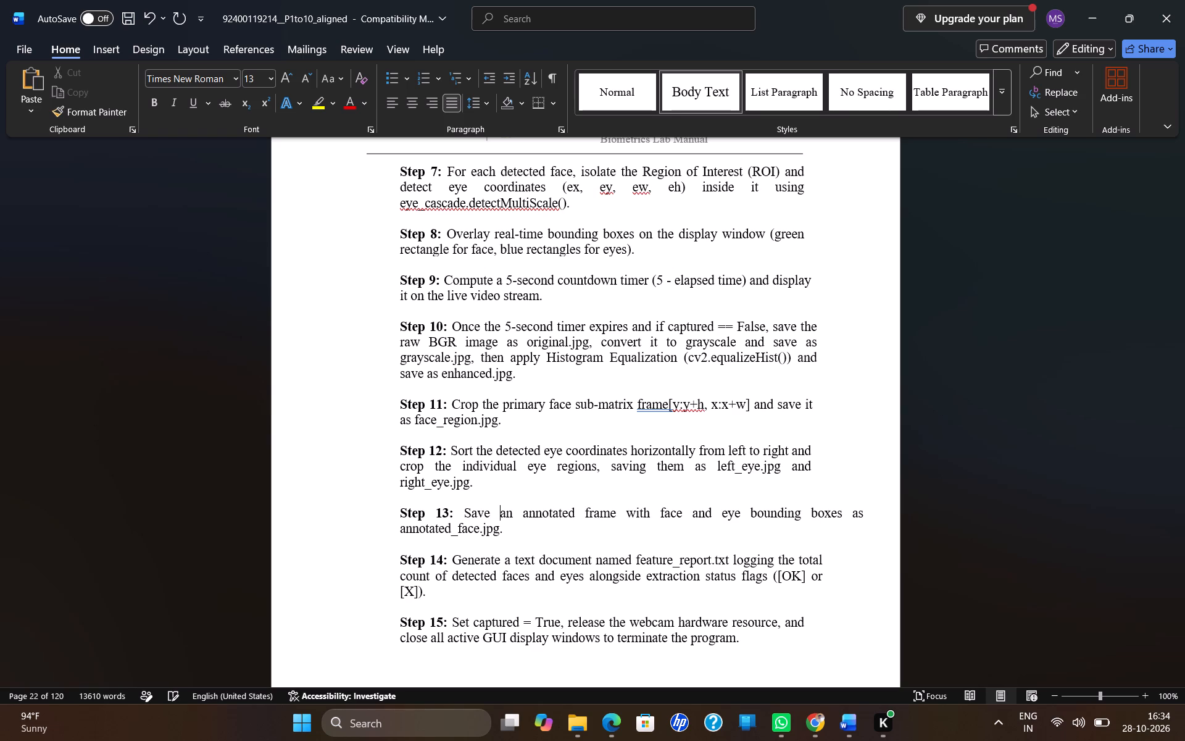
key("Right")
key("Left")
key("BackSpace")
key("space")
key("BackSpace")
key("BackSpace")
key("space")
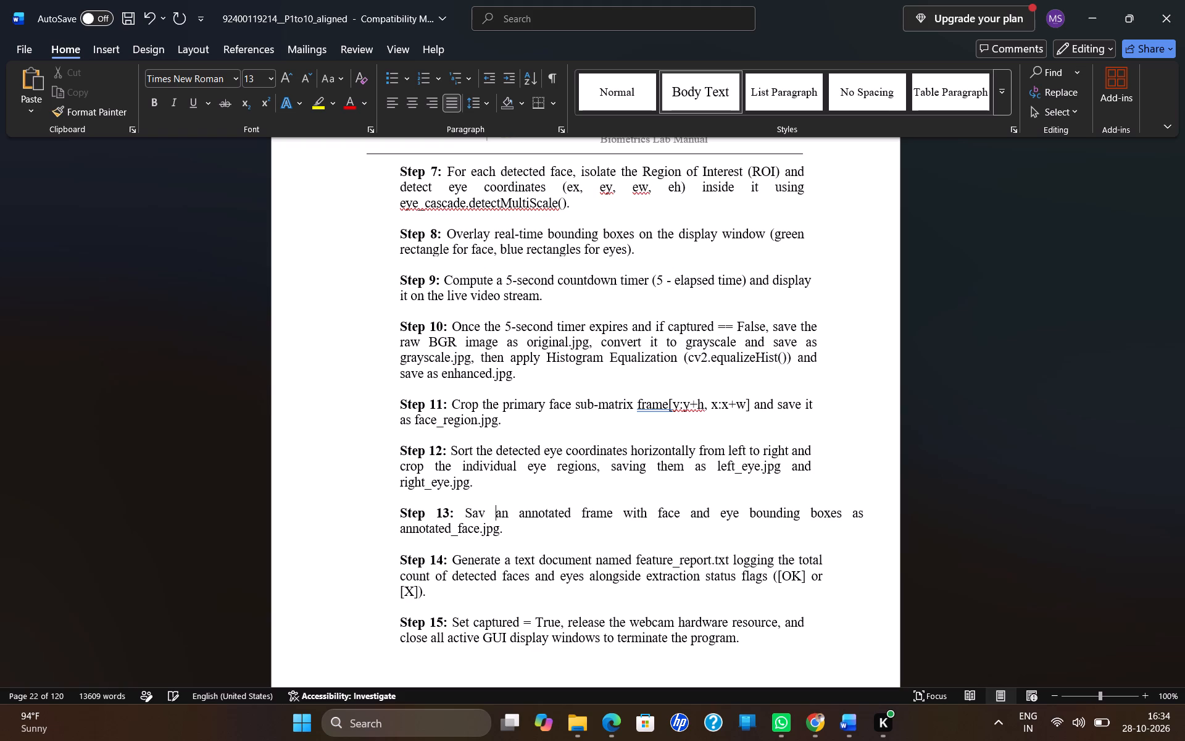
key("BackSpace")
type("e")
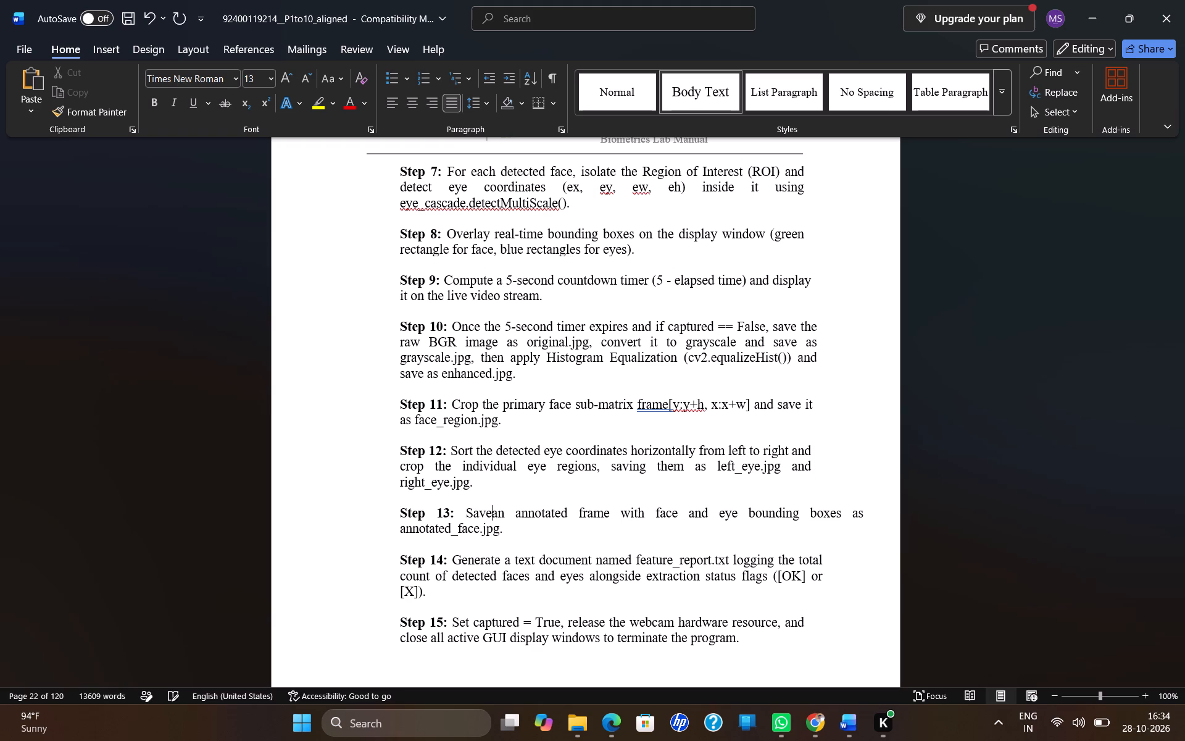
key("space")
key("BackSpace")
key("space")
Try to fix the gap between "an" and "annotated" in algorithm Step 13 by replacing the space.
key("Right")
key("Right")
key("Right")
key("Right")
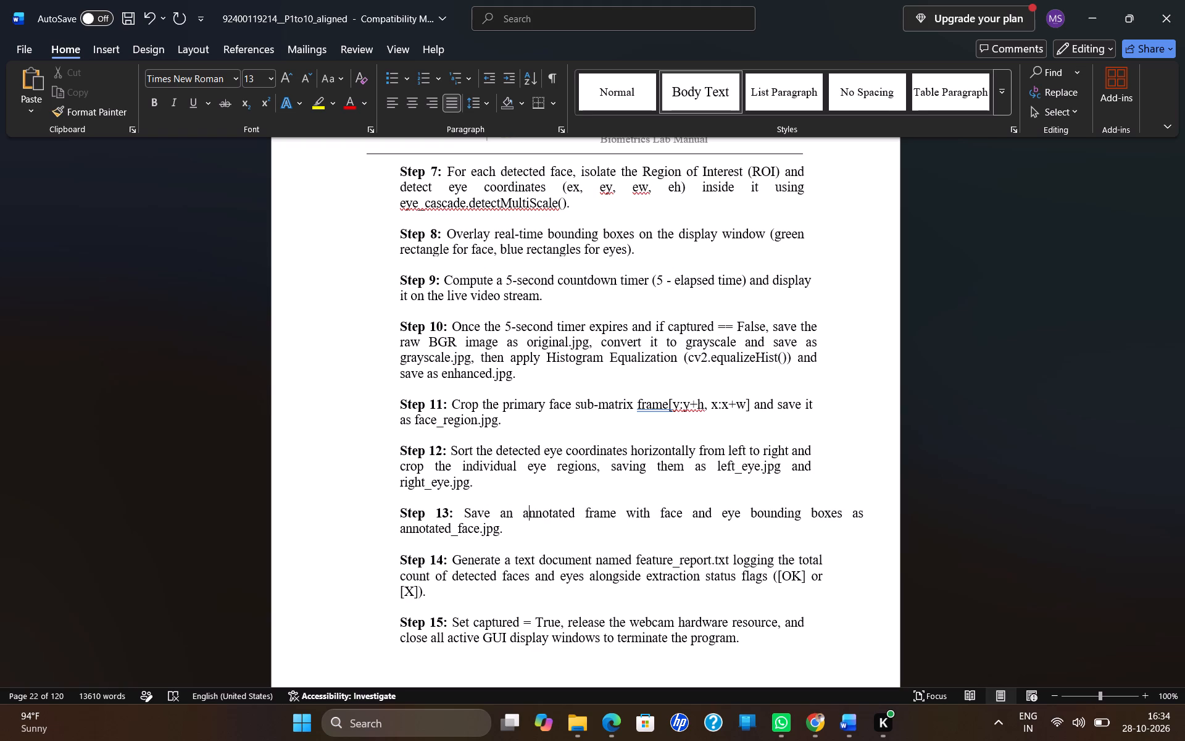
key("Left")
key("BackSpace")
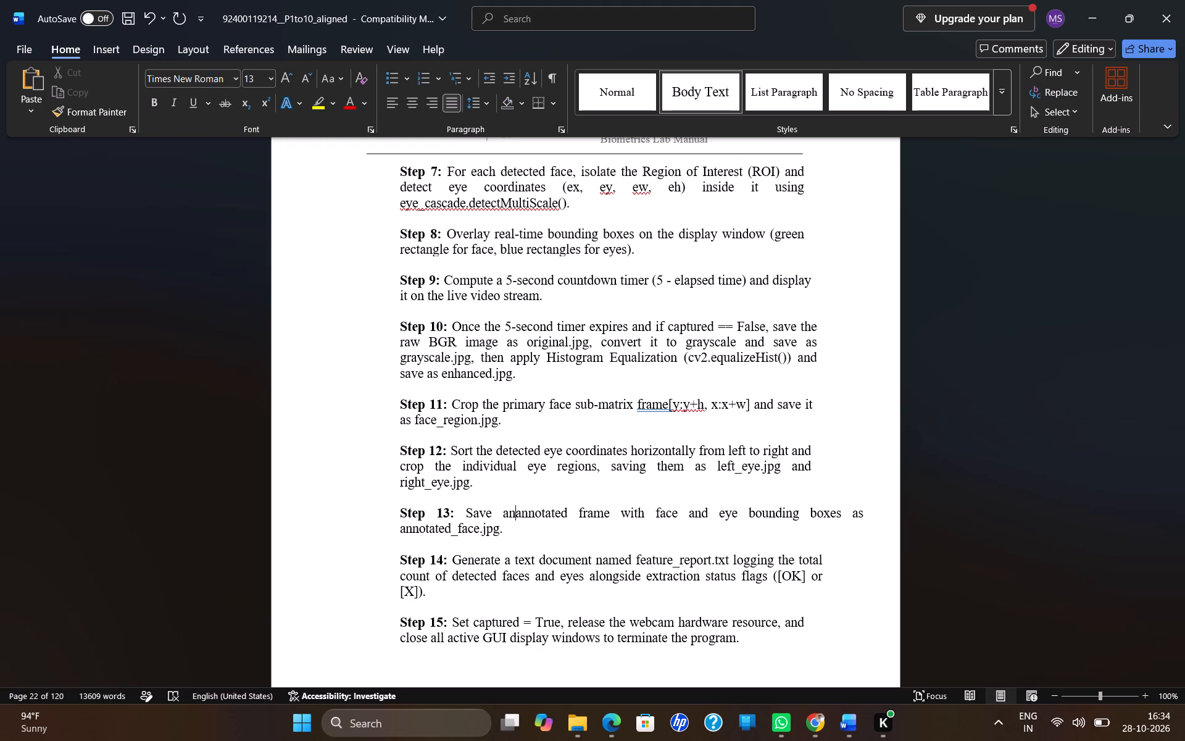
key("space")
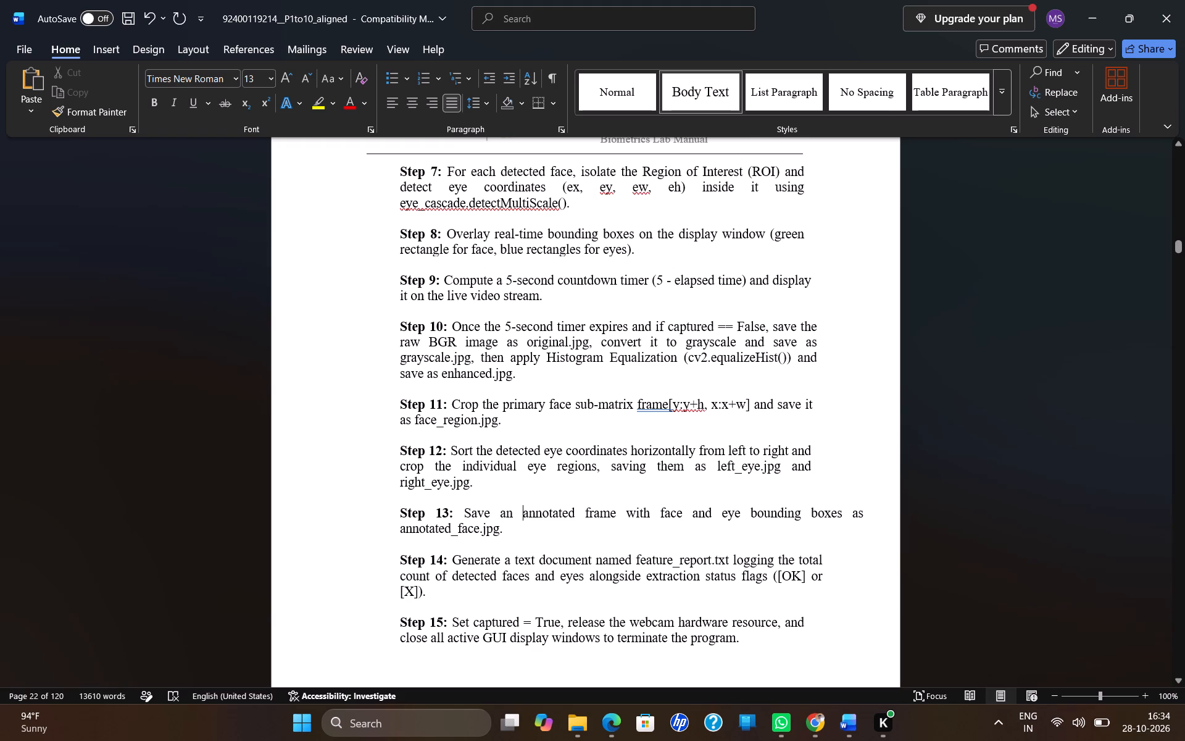
Review the layout and alignment of Practical 3's flowcharts and its Program Explanation section.
scroll(770, 549, "down", 7)
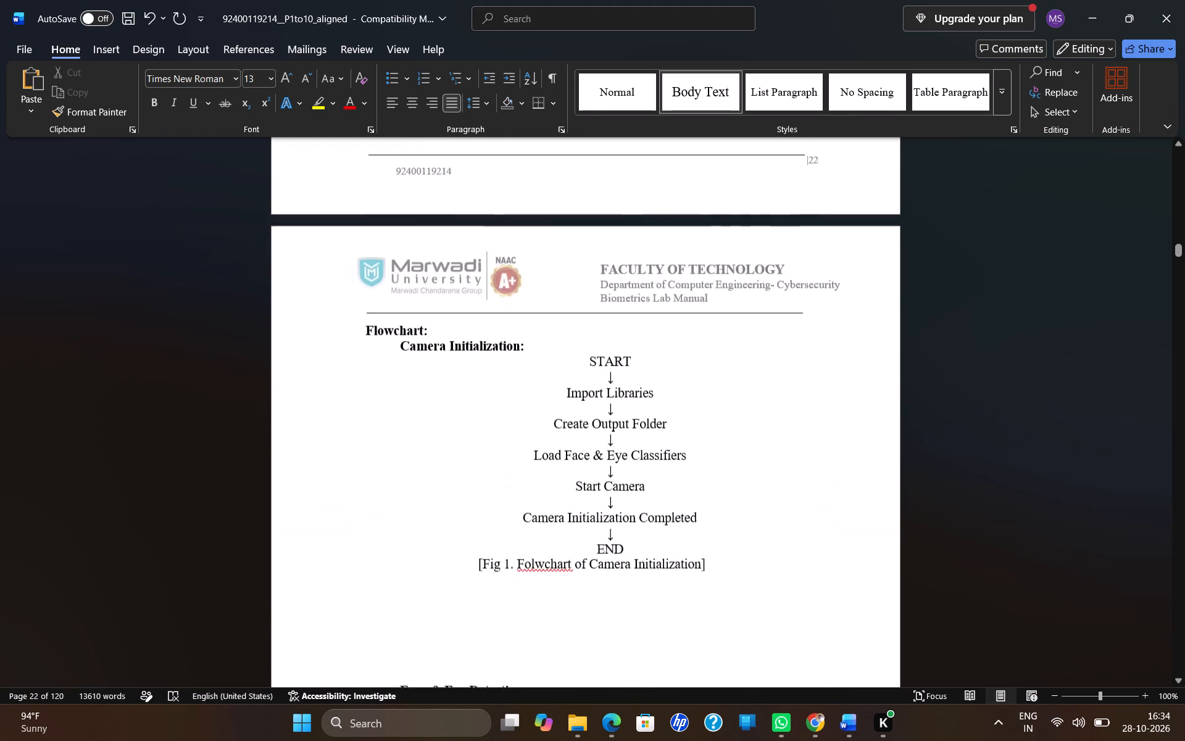
scroll(770, 549, "down", 8)
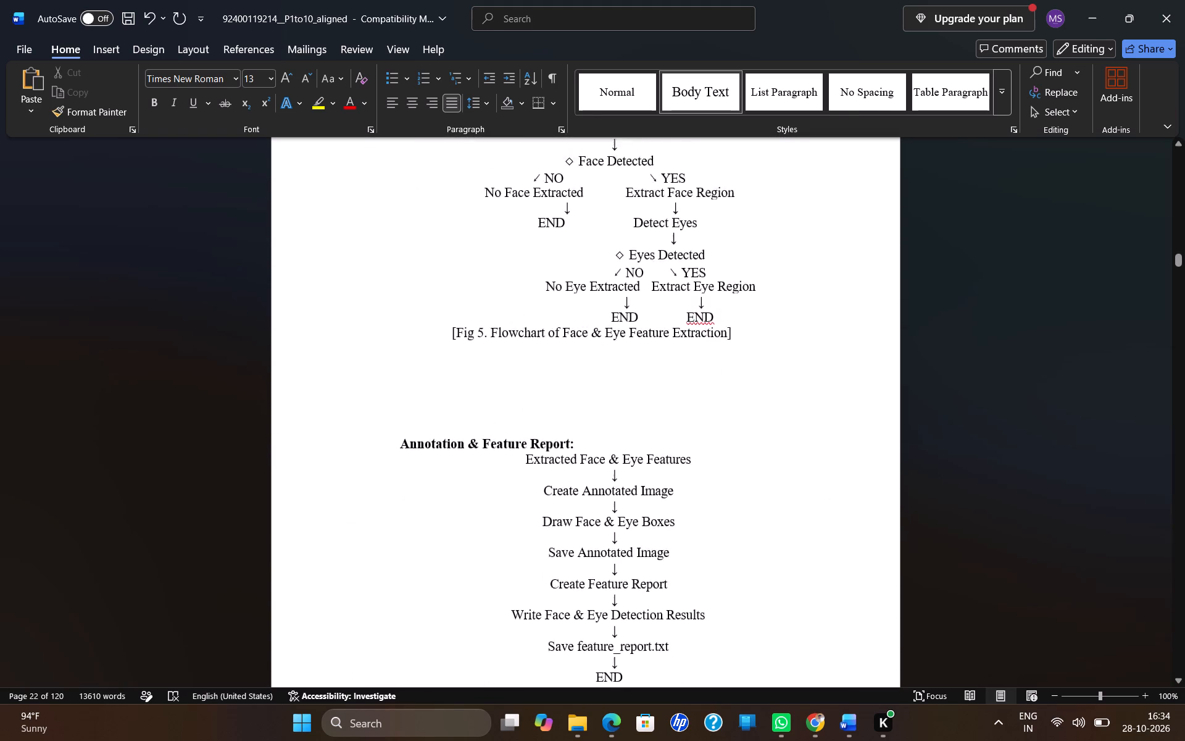
scroll(770, 549, "down", 7)
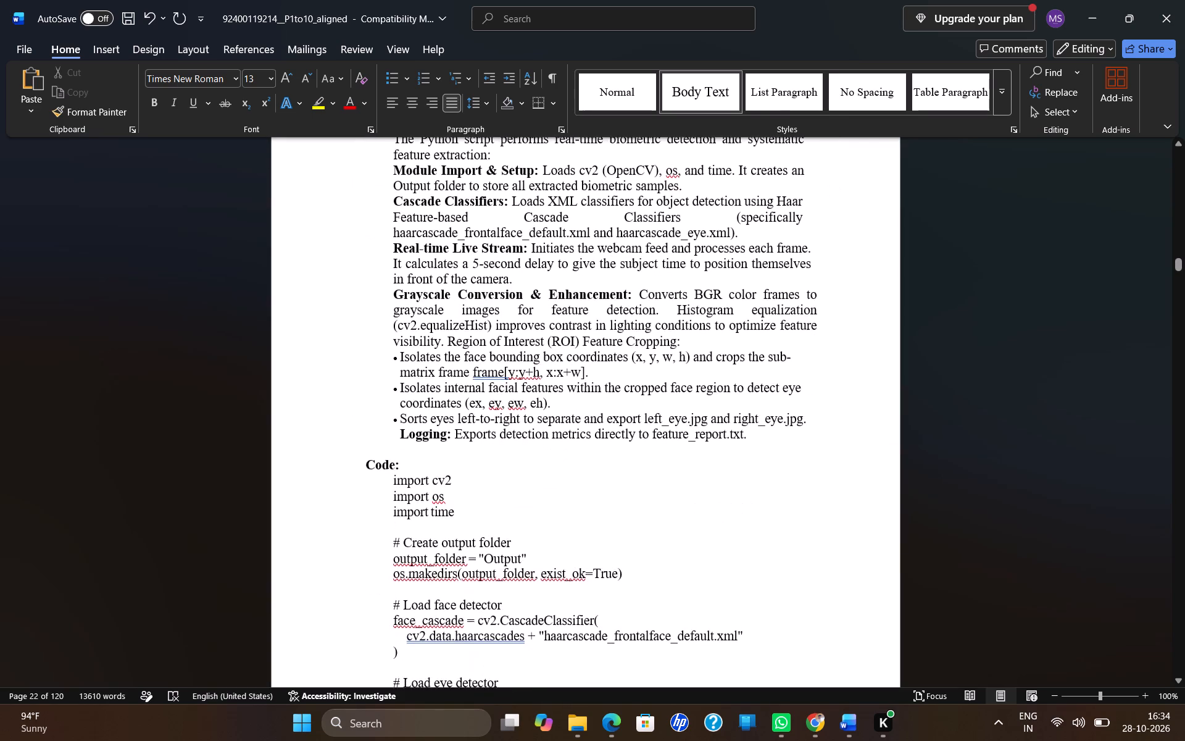
scroll(770, 549, "down", 6)
scroll(770, 549, "up", 1)
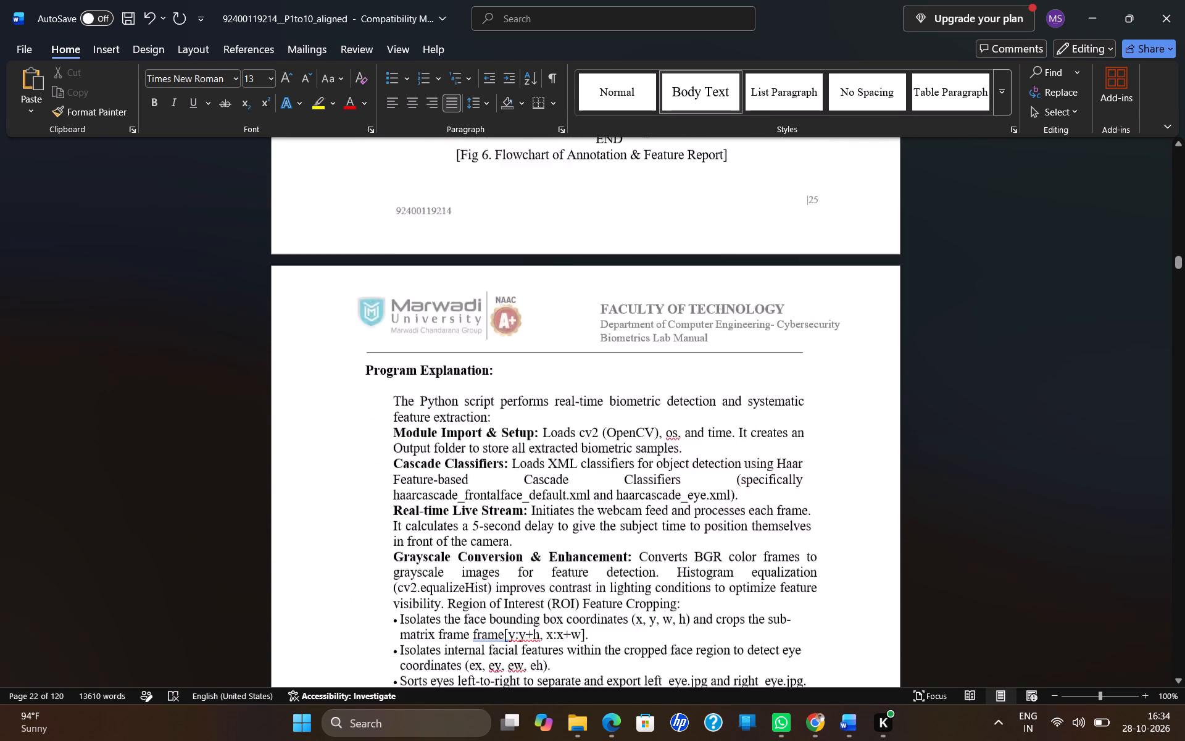
scroll(770, 549, "up", 3)
scroll(770, 549, "down", 4)
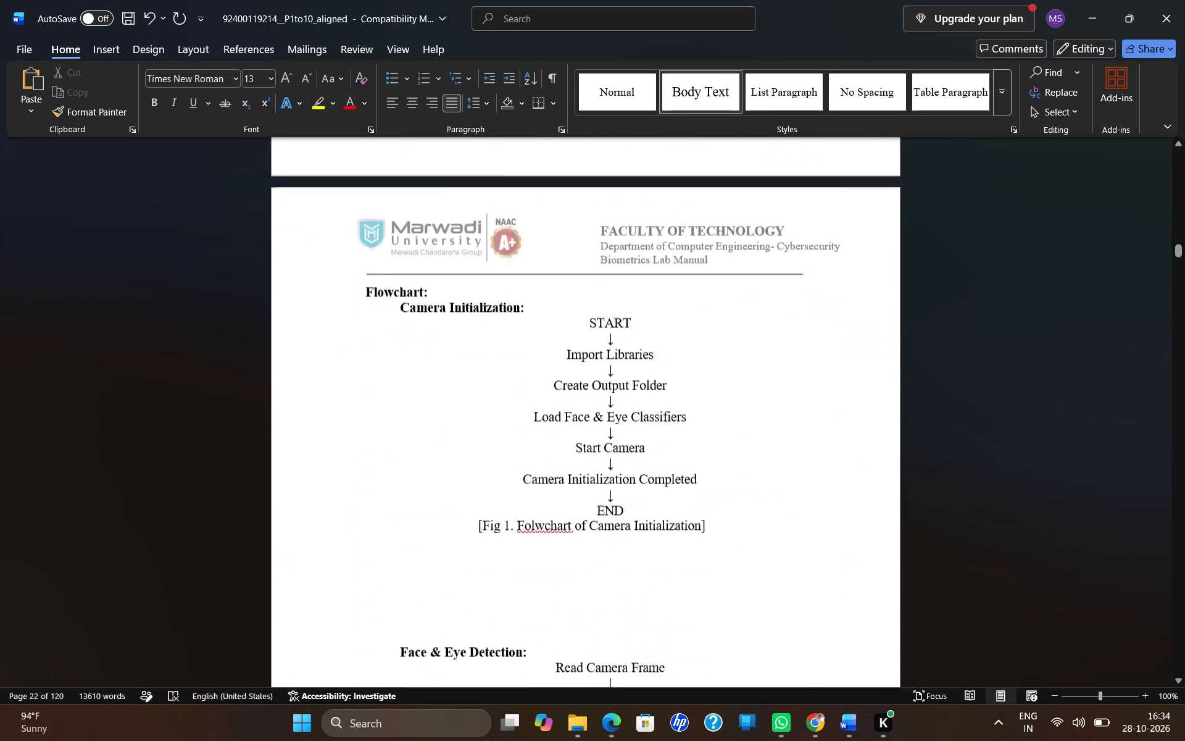
scroll(770, 549, "down", 8)
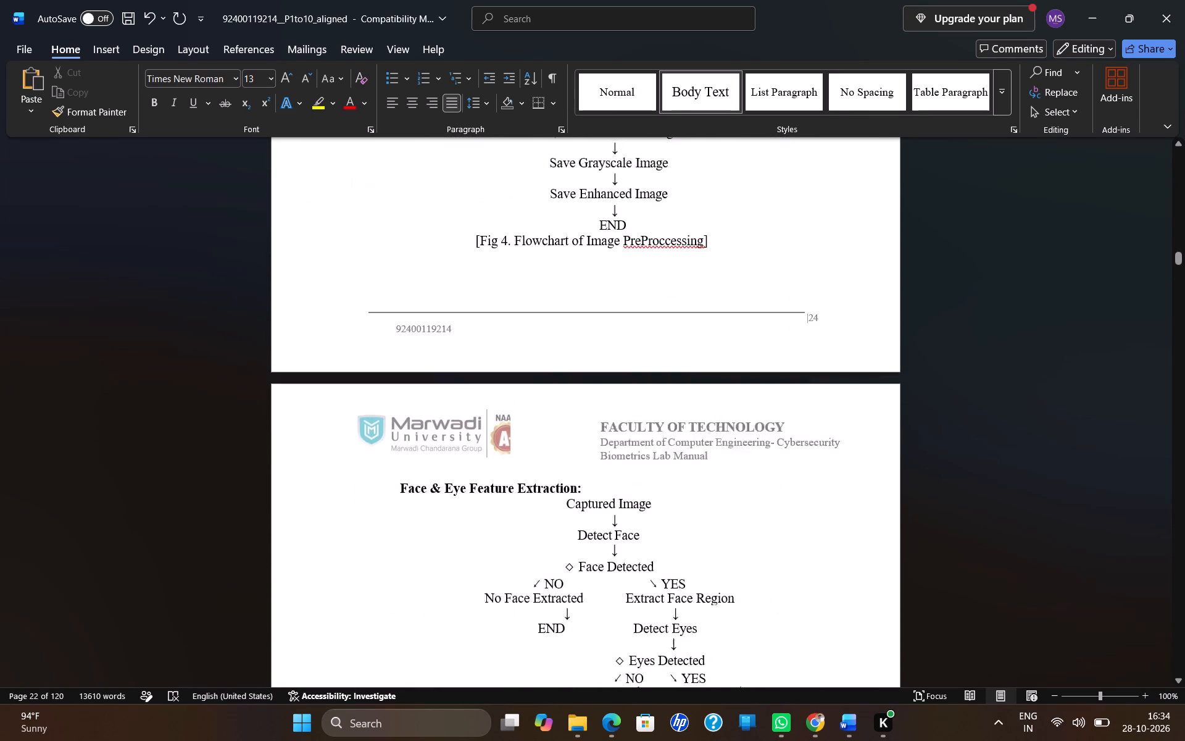
scroll(770, 549, "down", 7)
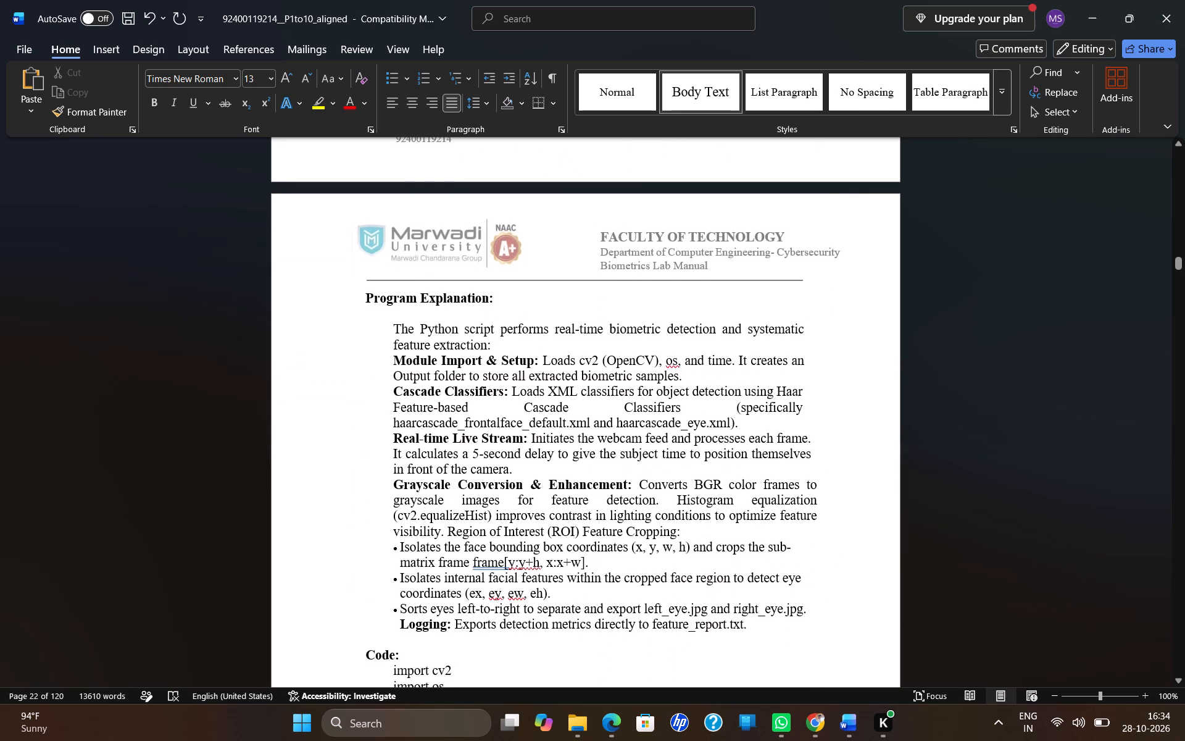
scroll(770, 549, "down", 3)
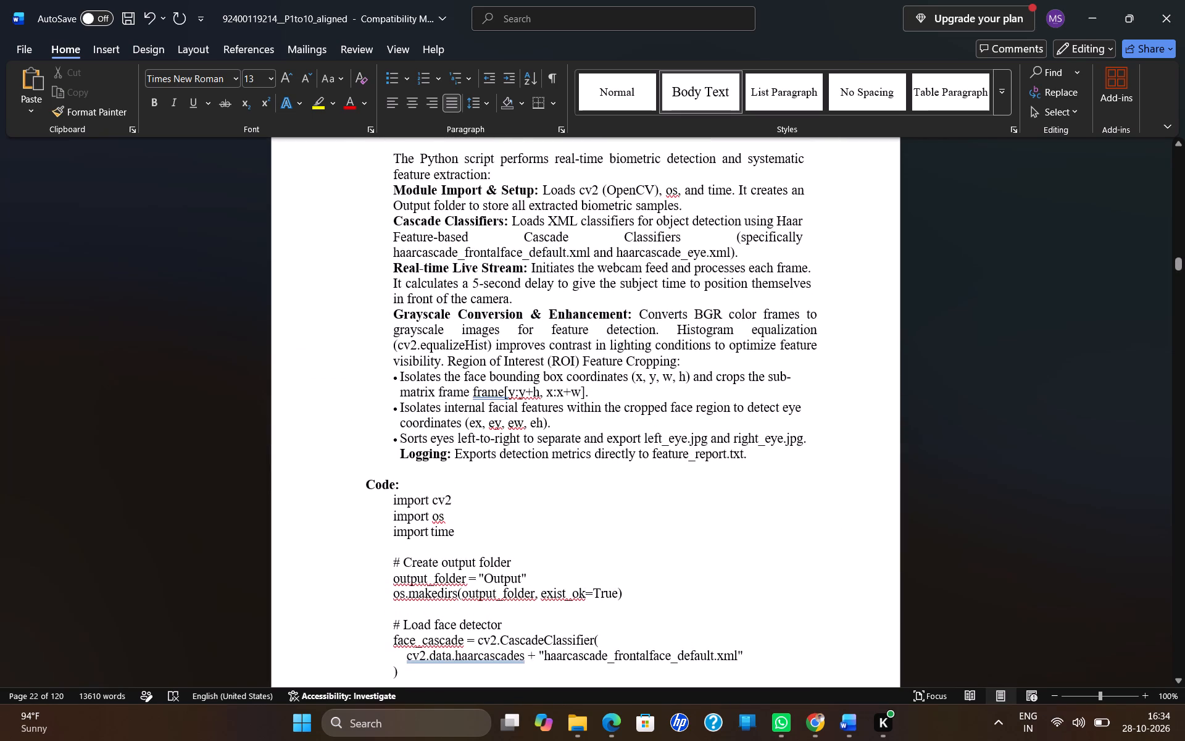
Review the alignment of Practical 3's code listing, output verification steps and captioned output images.
scroll(770, 549, "down", 7)
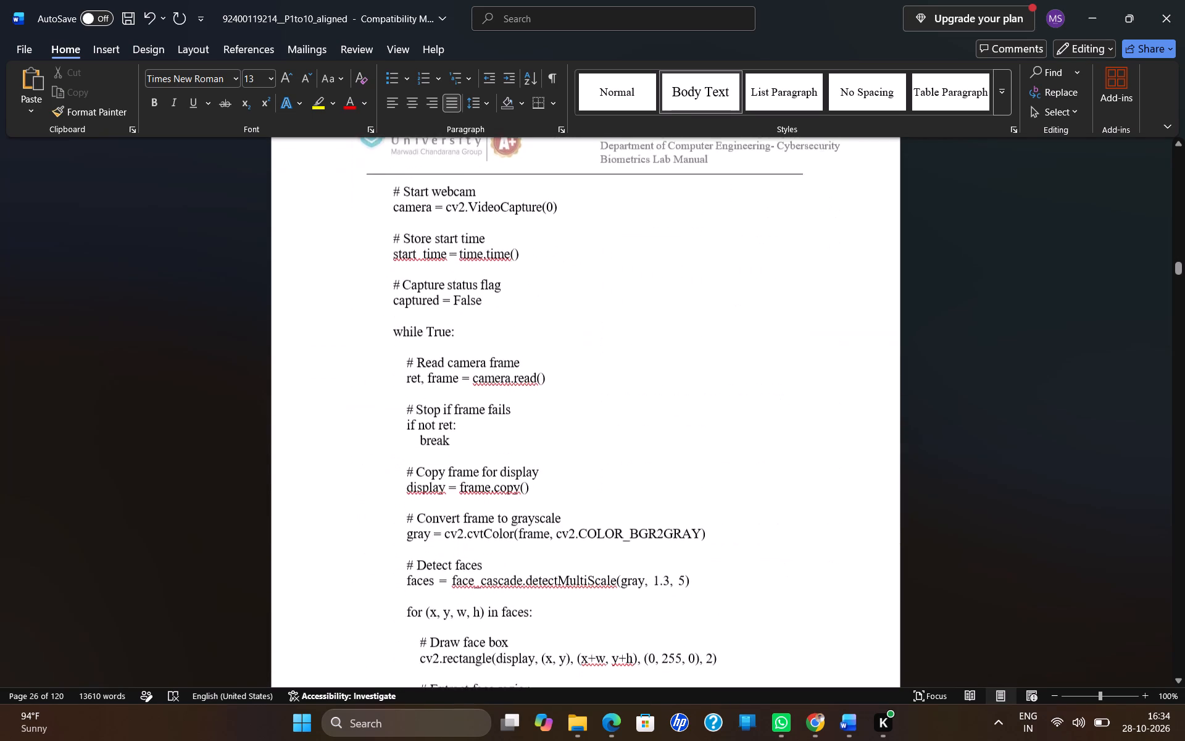
scroll(770, 549, "down", 12)
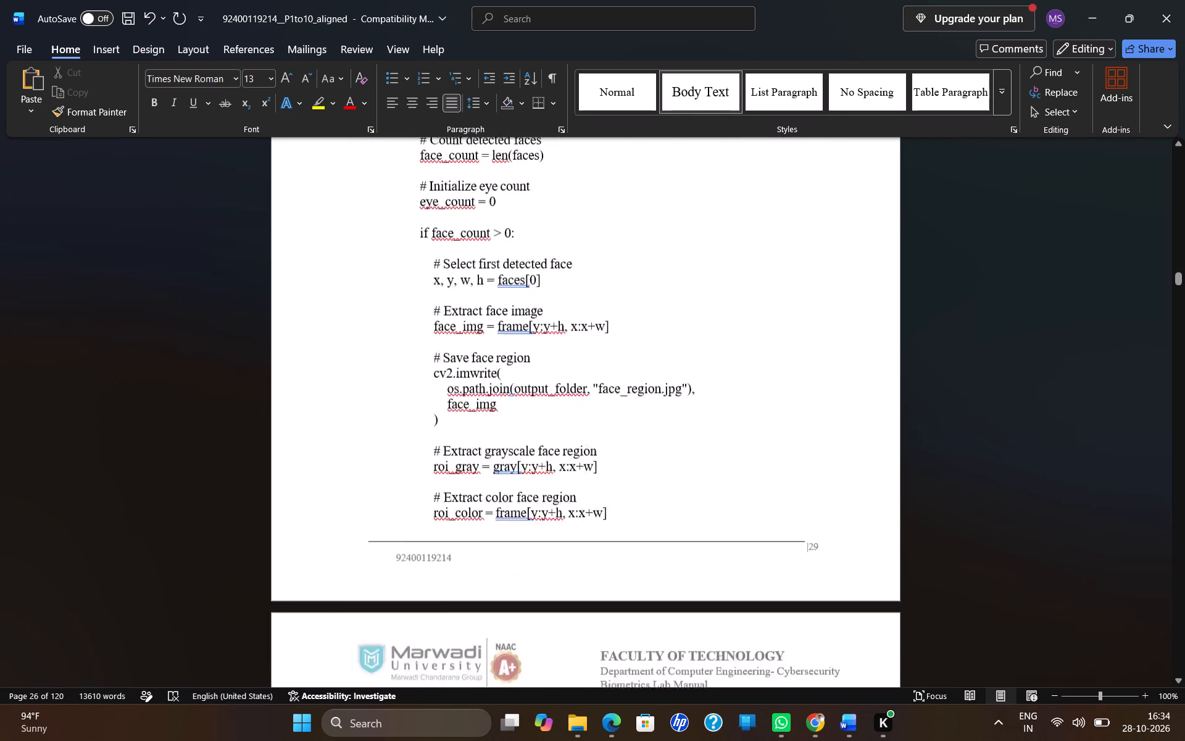
scroll(770, 549, "down", 11)
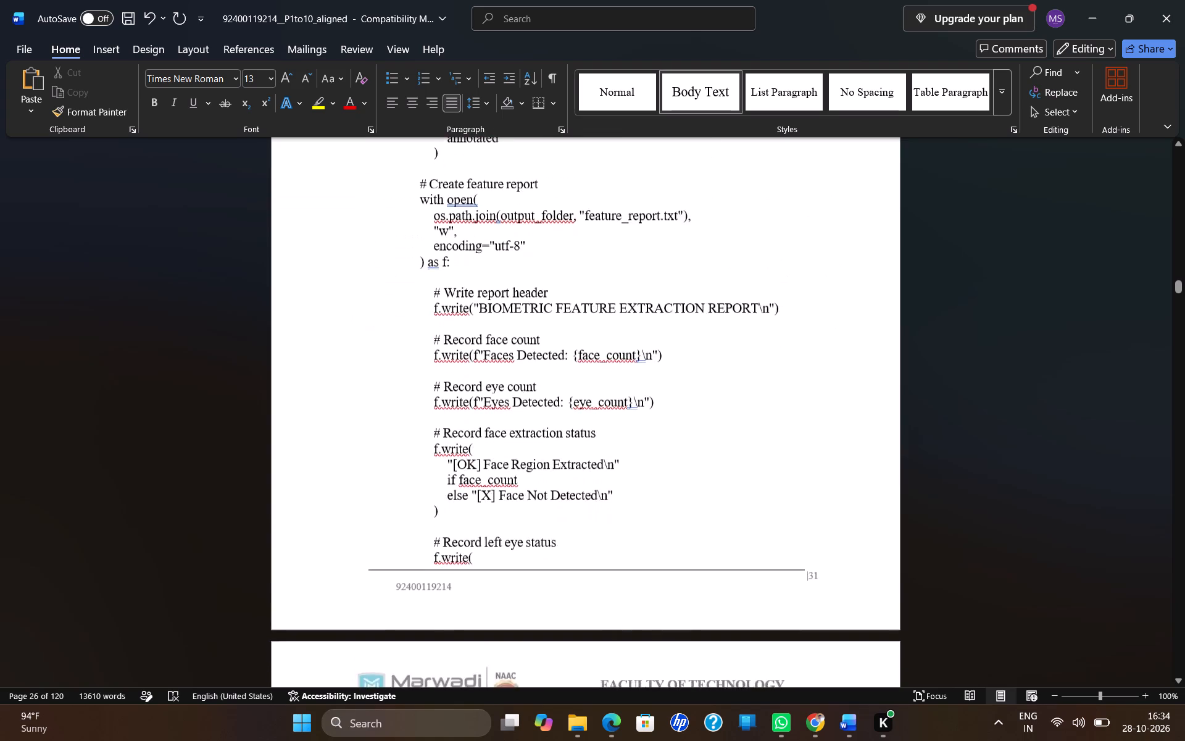
scroll(770, 549, "down", 12)
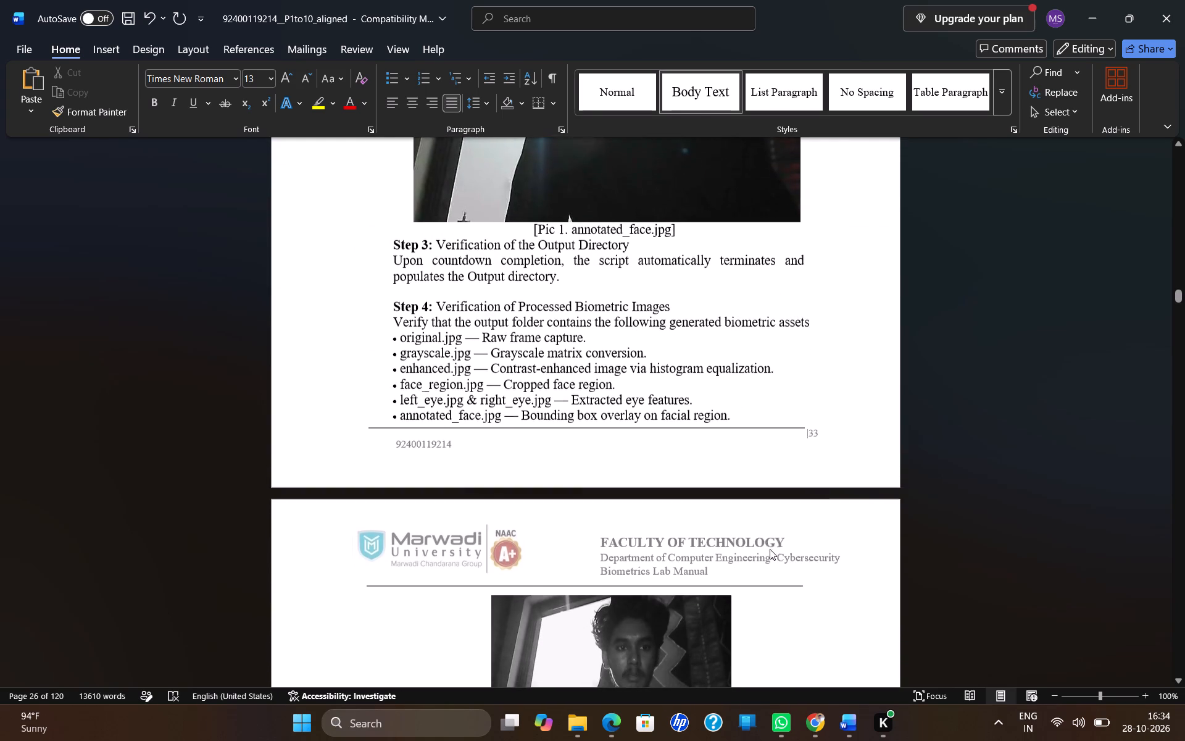
scroll(770, 549, "down", 8)
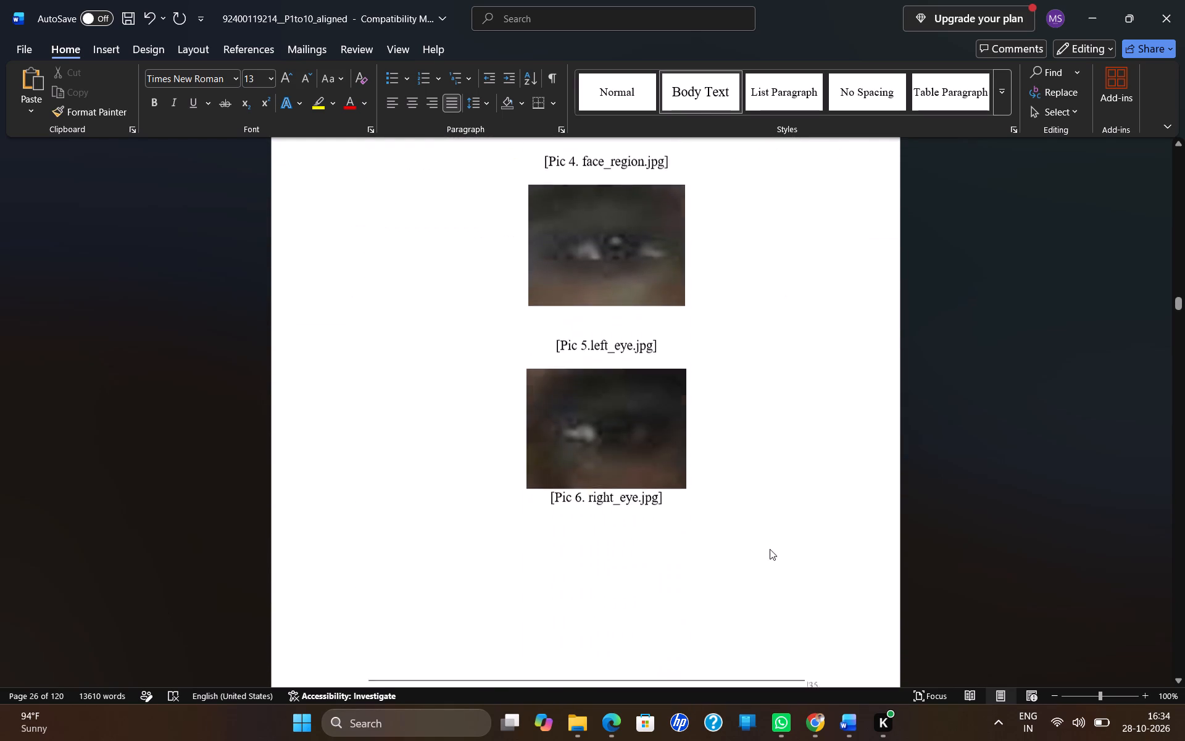
Skim the layout of the lab manual from the end of Practical 3 through Practical 4 to the final pages.
scroll(770, 549, "down", 10)
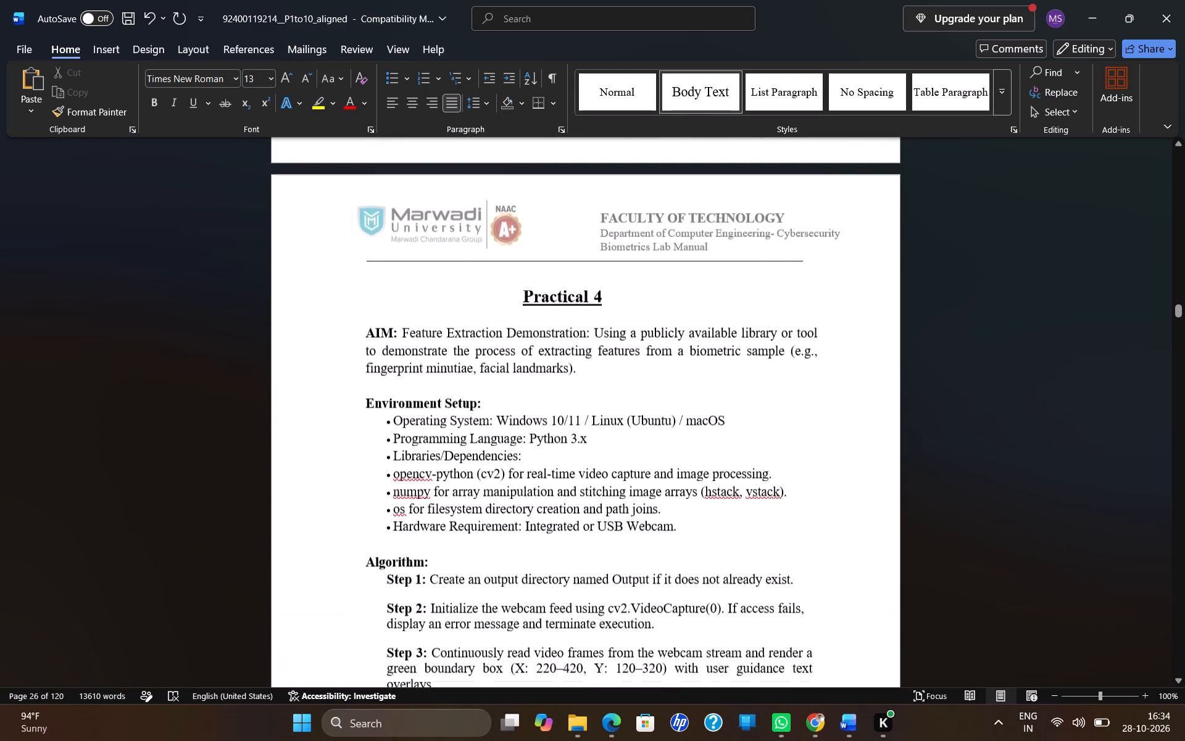
scroll(770, 549, "down", 15)
scroll(770, 549, "down", 16)
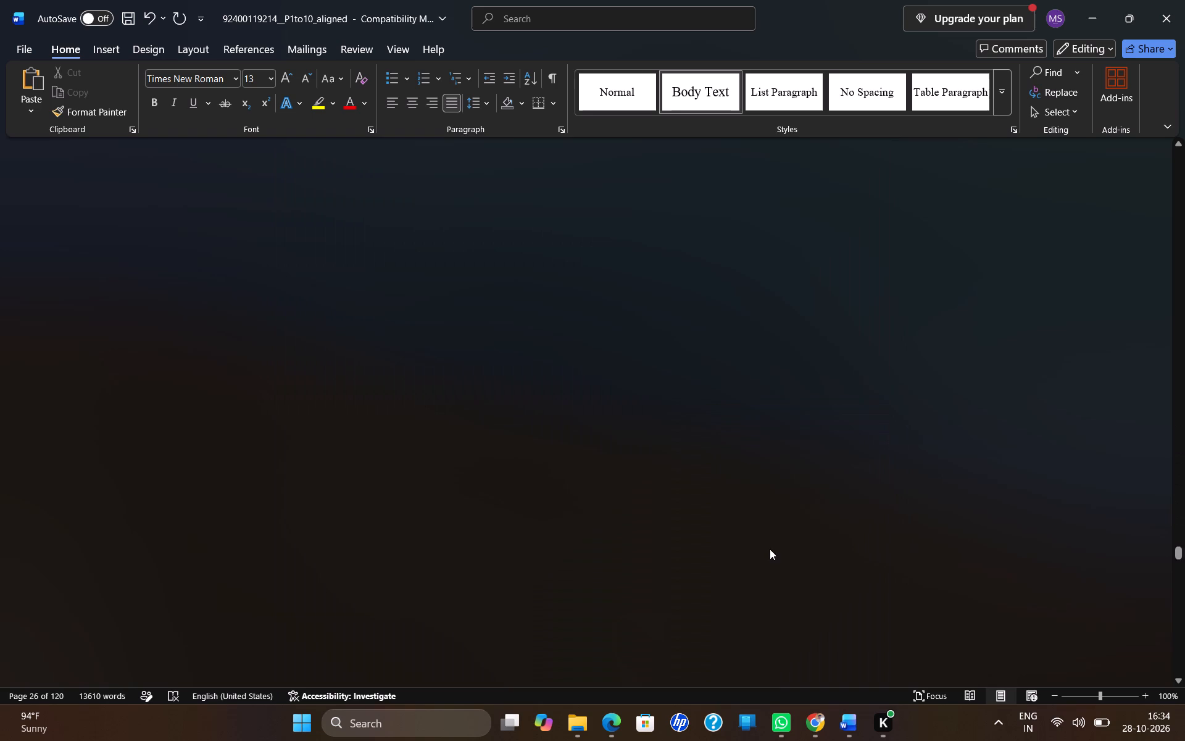
scroll(770, 549, "down", 3)
Review Practical 10's alignment backwards from its output graph and conclusion through the code, Program Explanation and algorithm to its AIM.
scroll(770, 549, "up", 5)
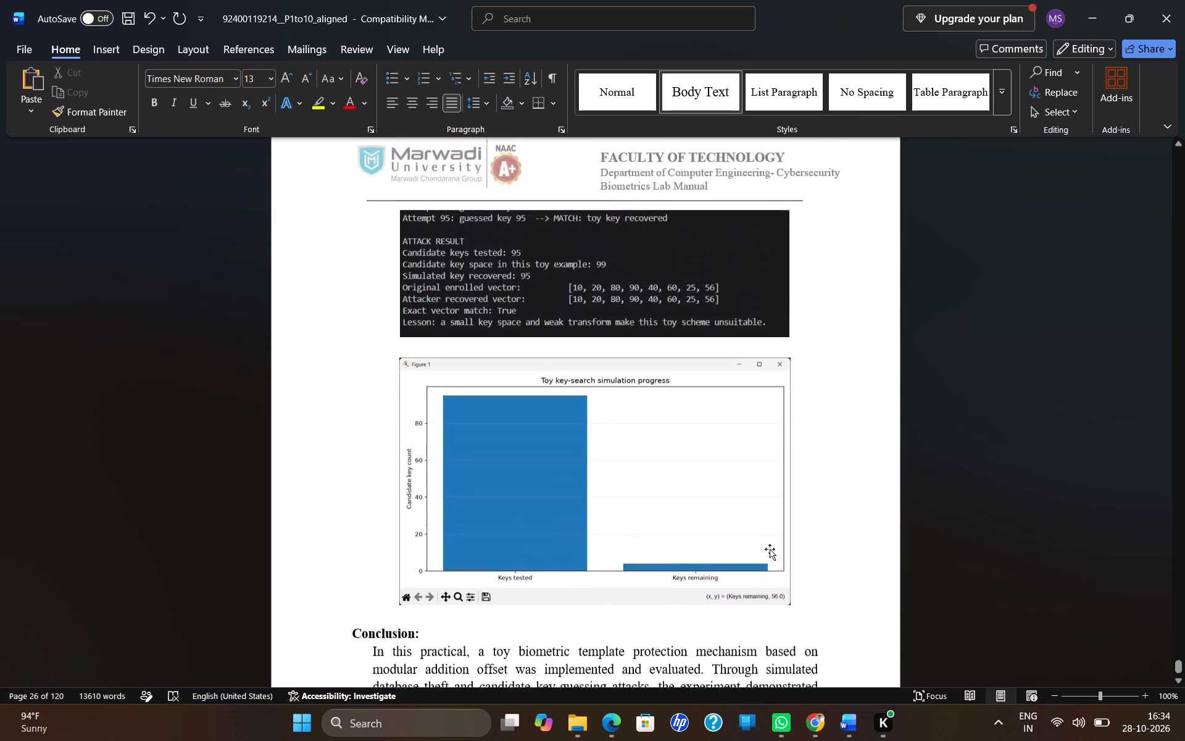
scroll(770, 549, "up", 15)
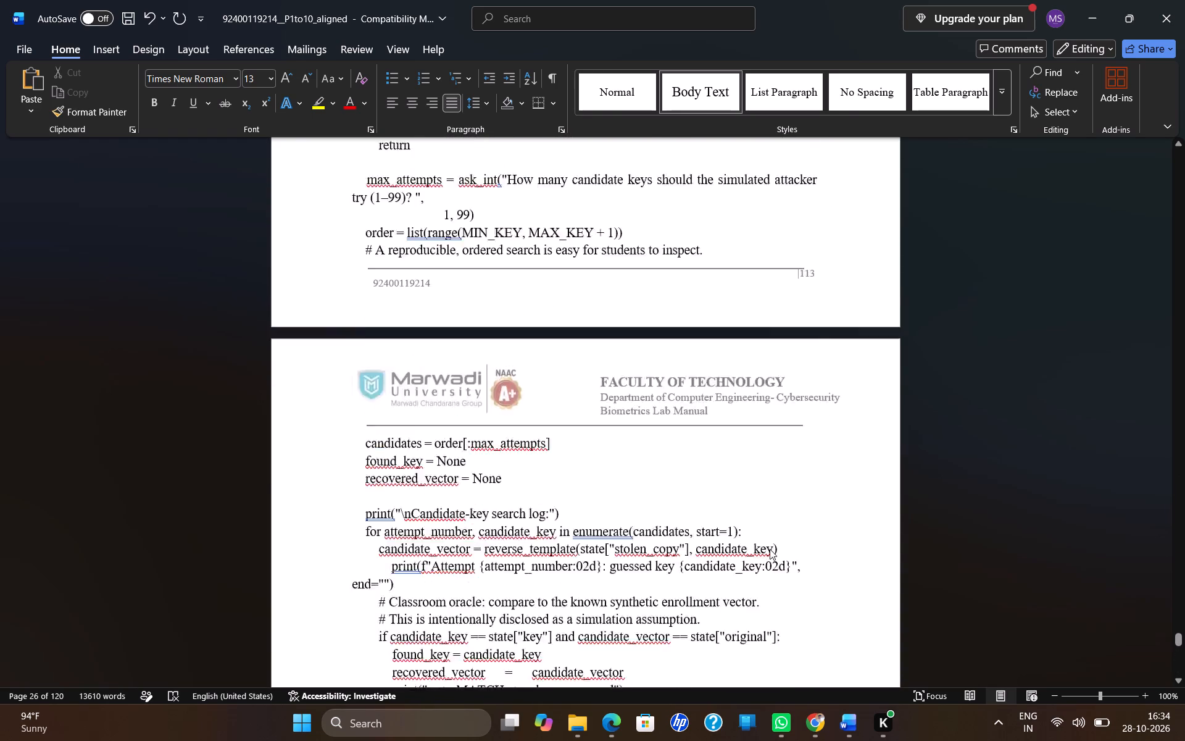
scroll(770, 549, "up", 4)
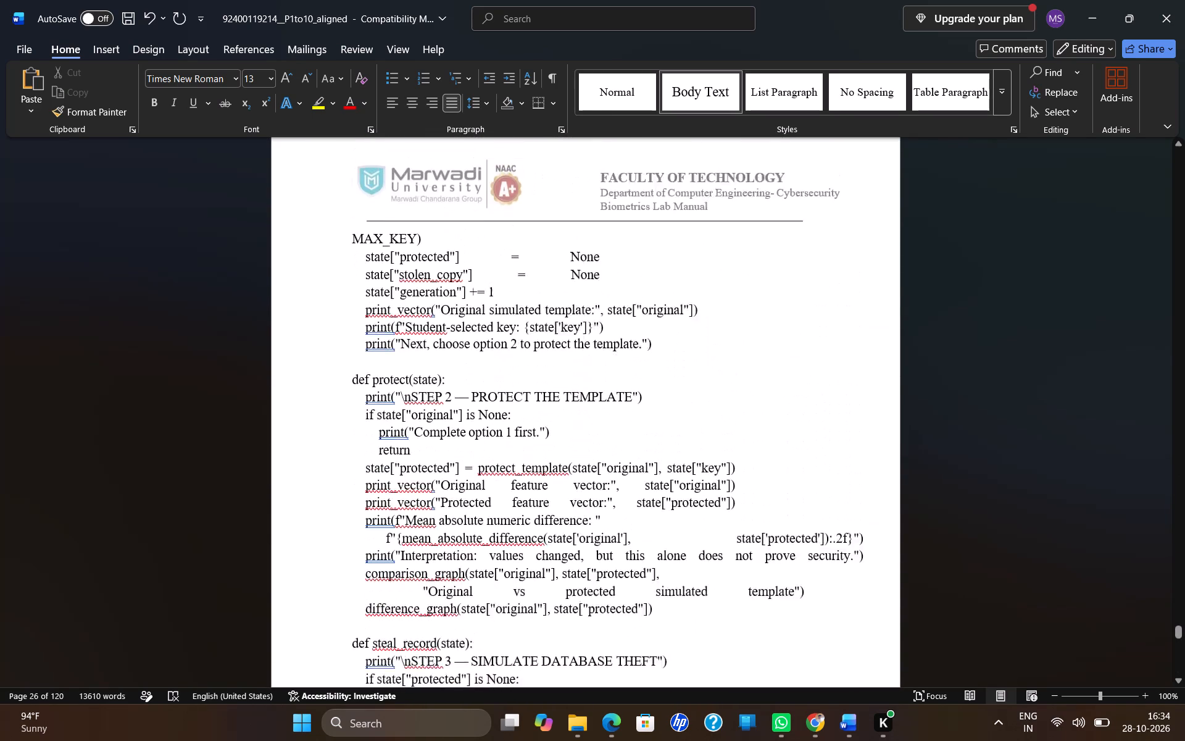
scroll(770, 549, "up", 9)
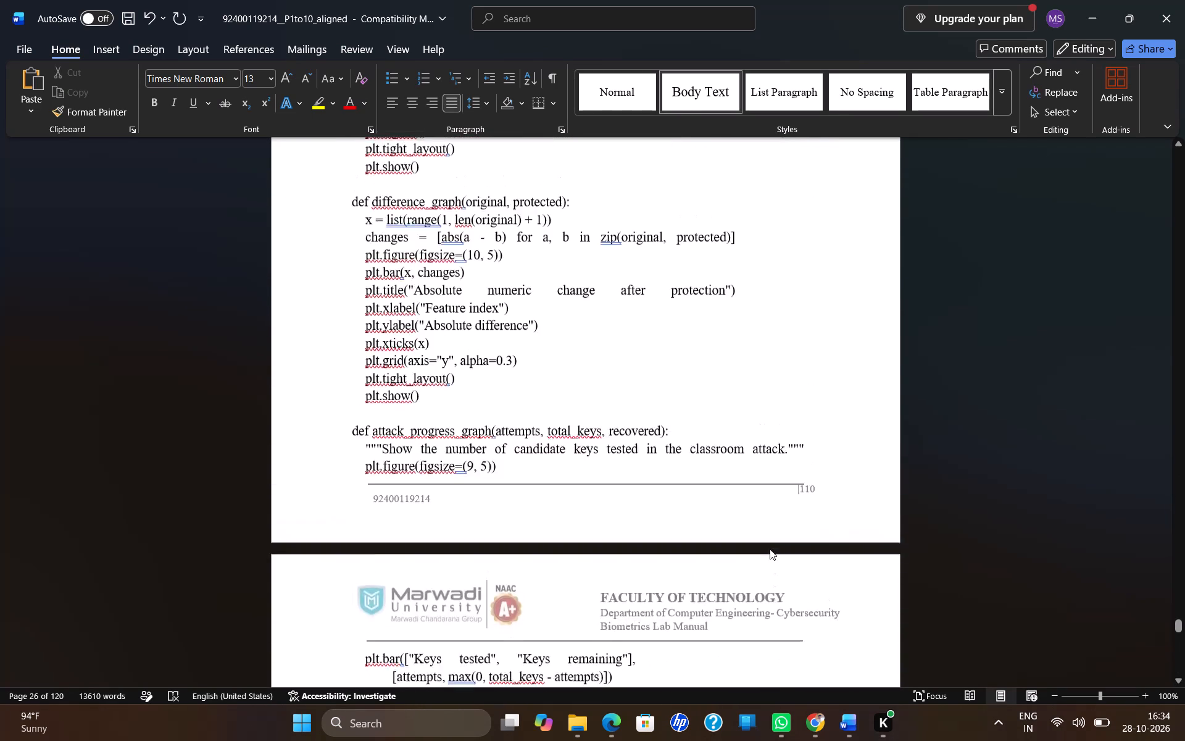
scroll(770, 549, "up", 10)
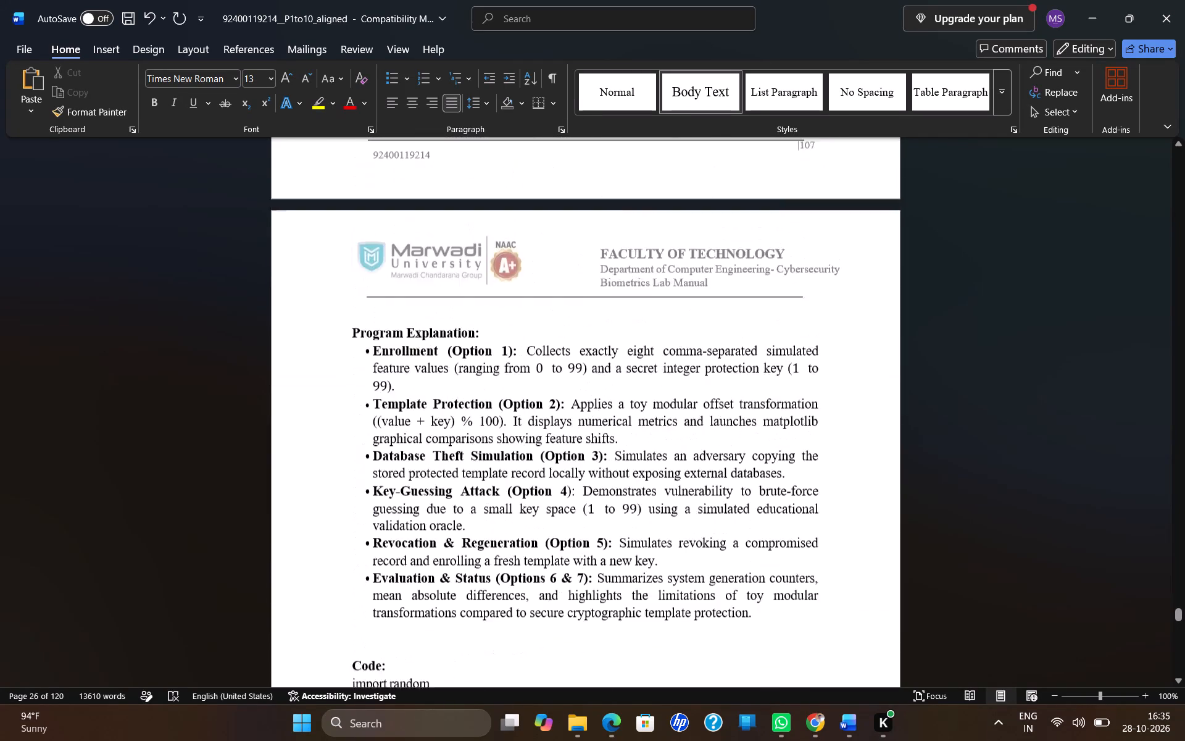
scroll(770, 549, "up", 8)
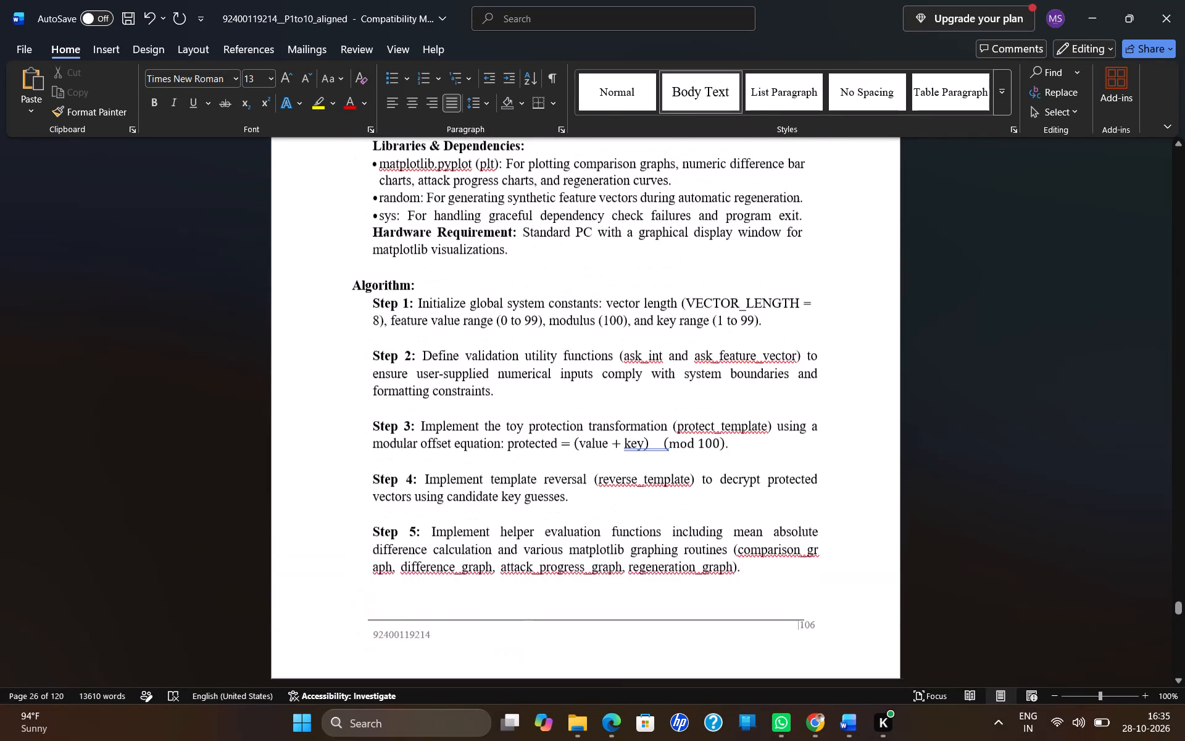
scroll(770, 549, "up", 6)
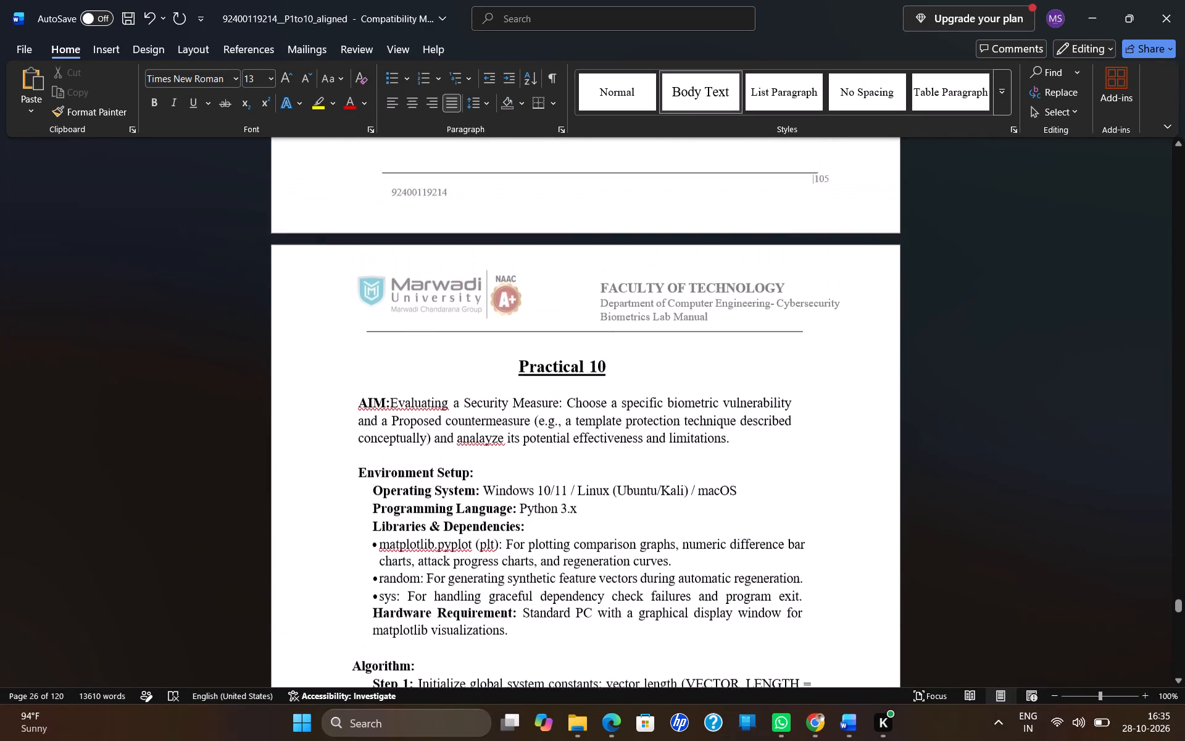
Review the alignment of the facial-recognition case studies and comparison table before Practical 10, and the blink liveness practical's output and code.
scroll(770, 549, "up", 13)
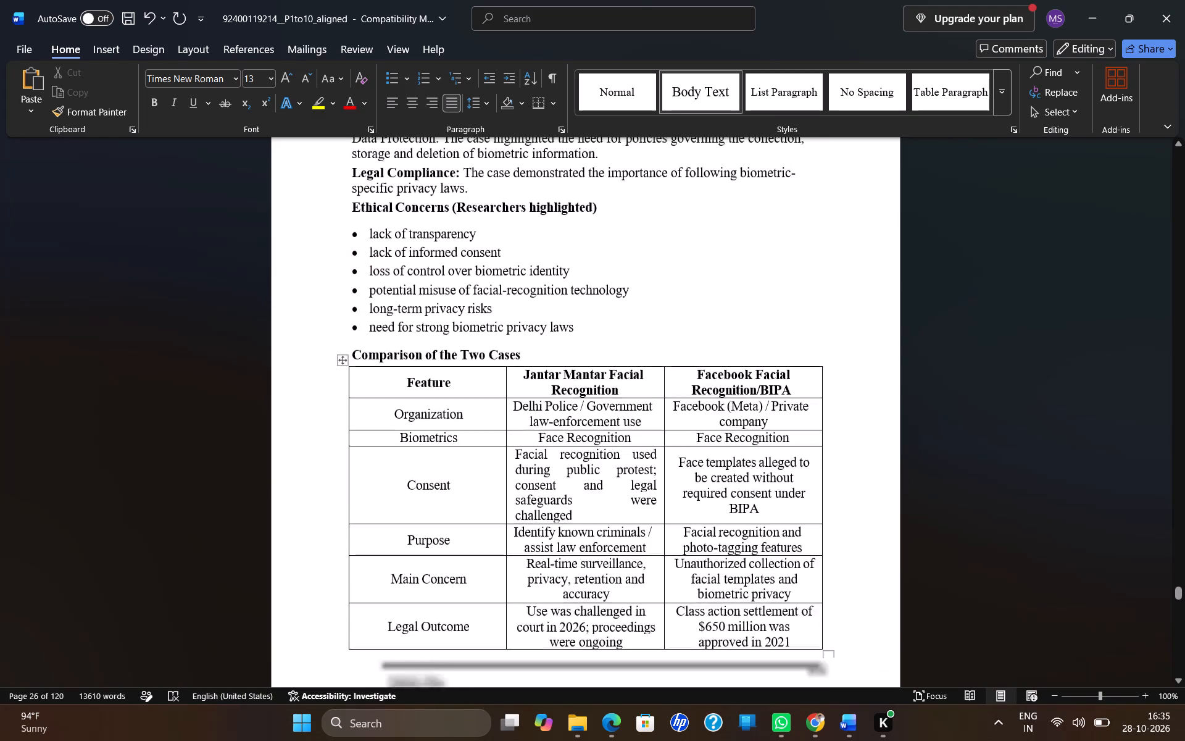
scroll(770, 549, "up", 8)
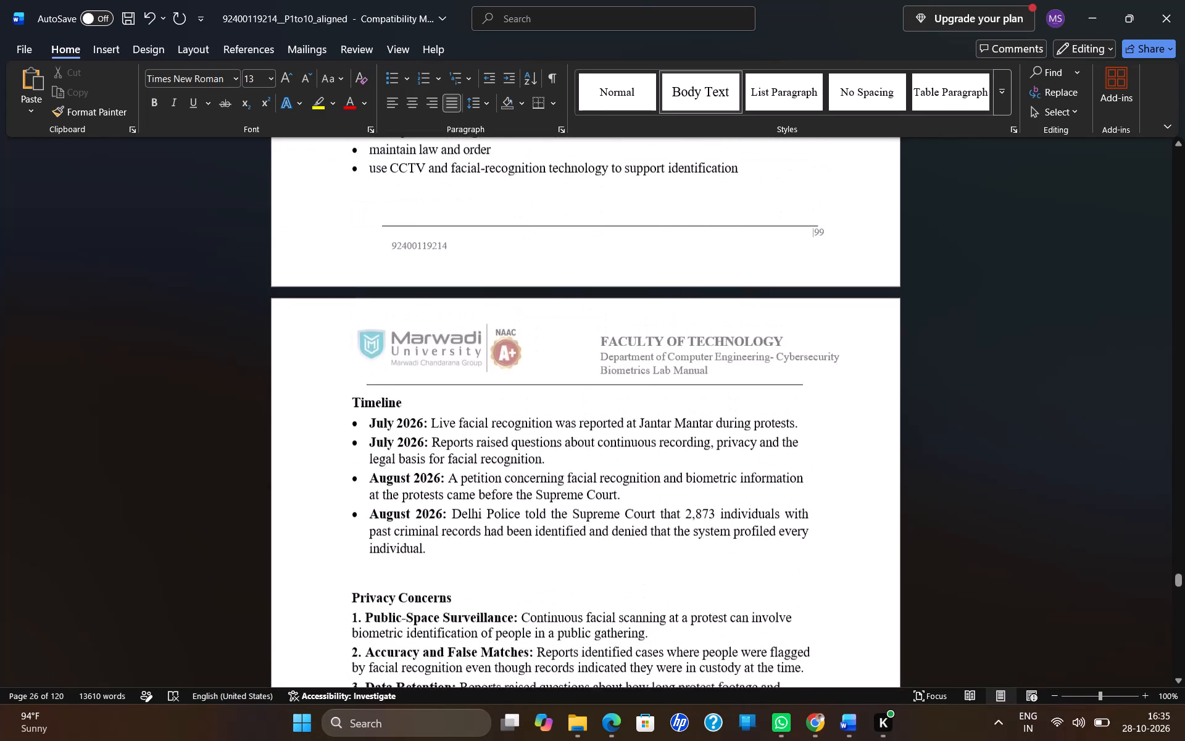
scroll(770, 549, "up", 3)
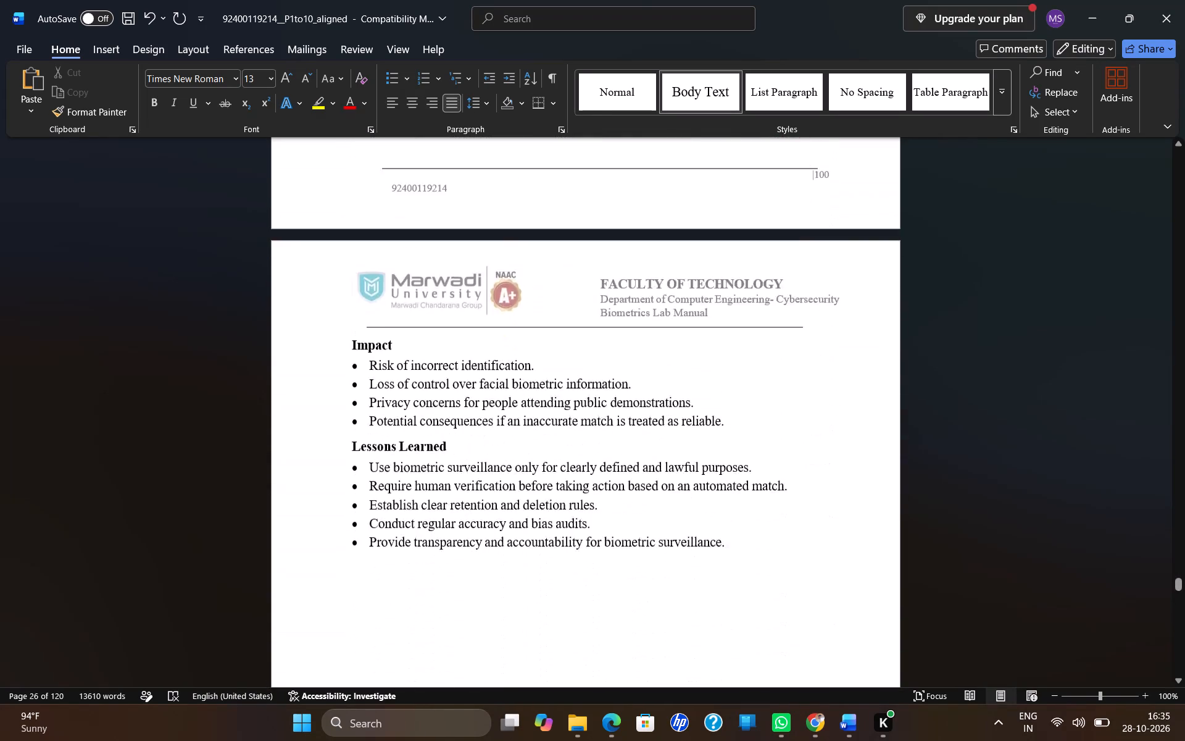
scroll(770, 549, "up", 9)
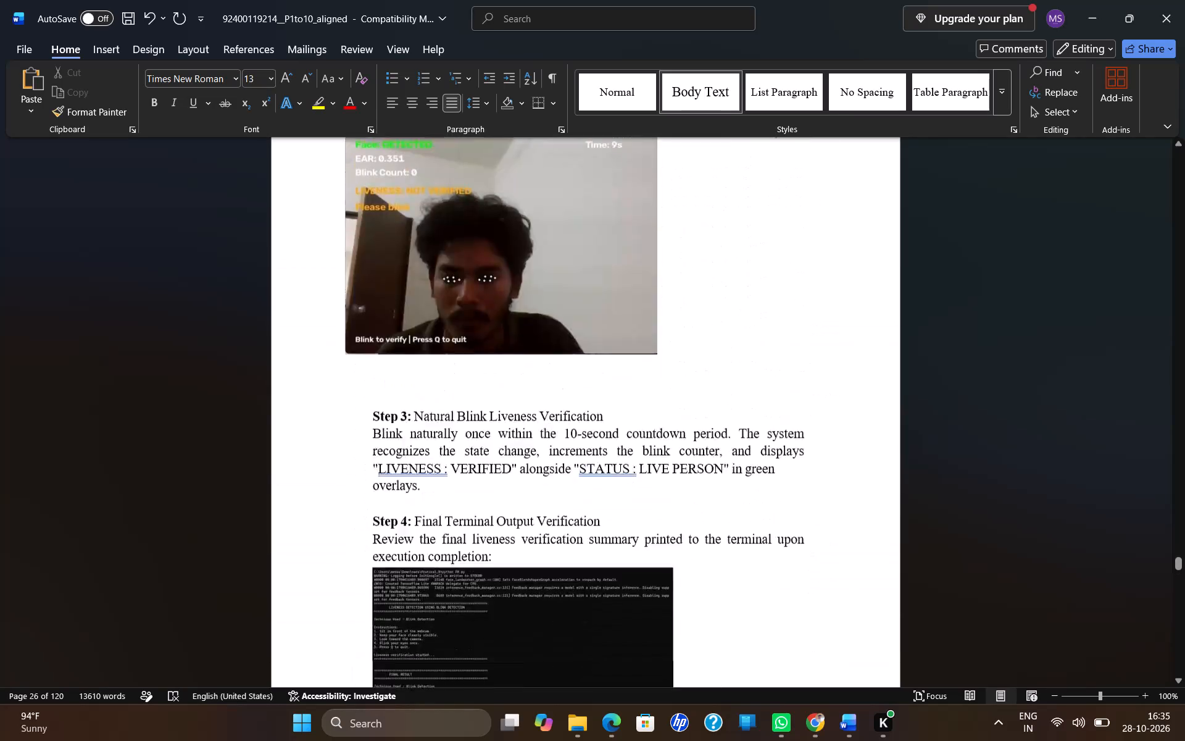
scroll(770, 549, "up", 3)
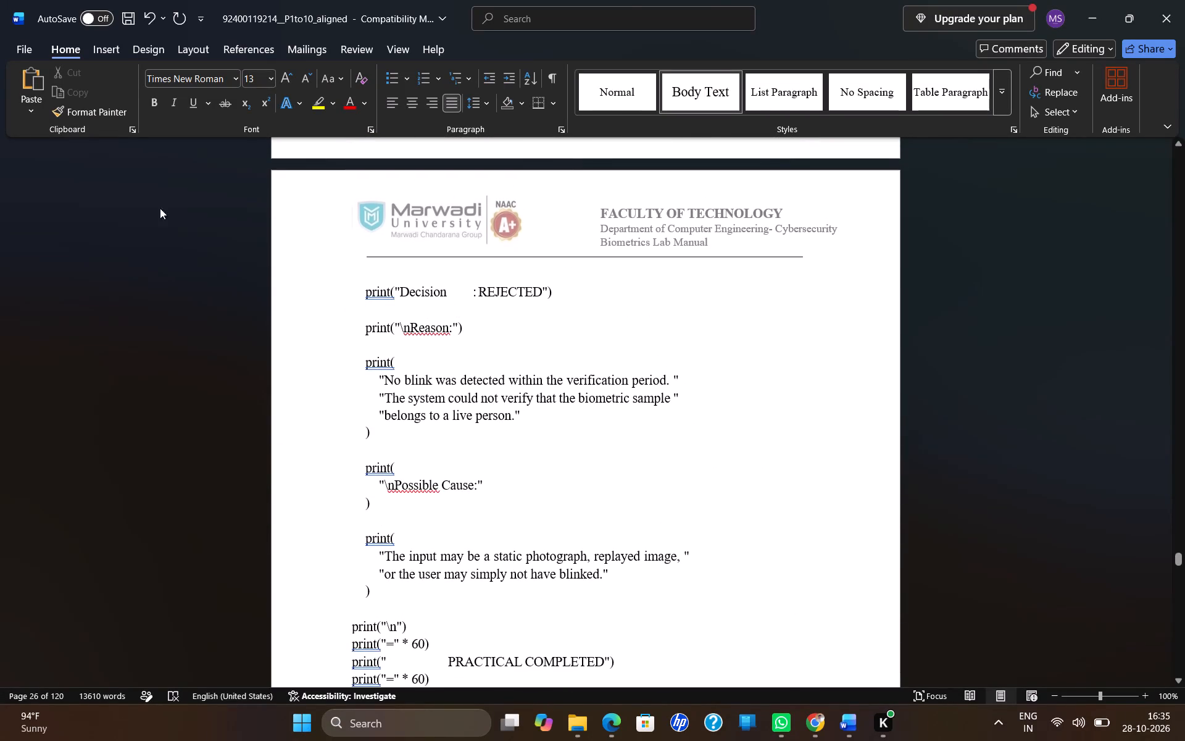
Open the Save As locations for the aligned P1to10 document.
left_click(18, 54)
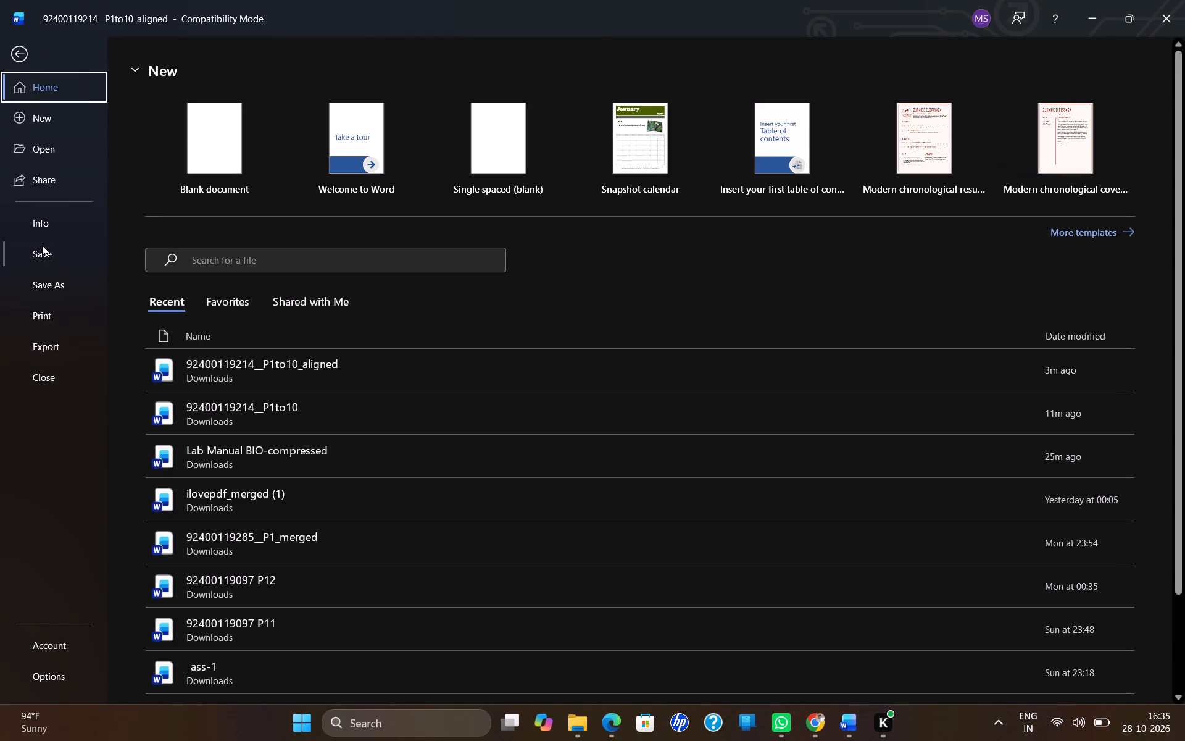
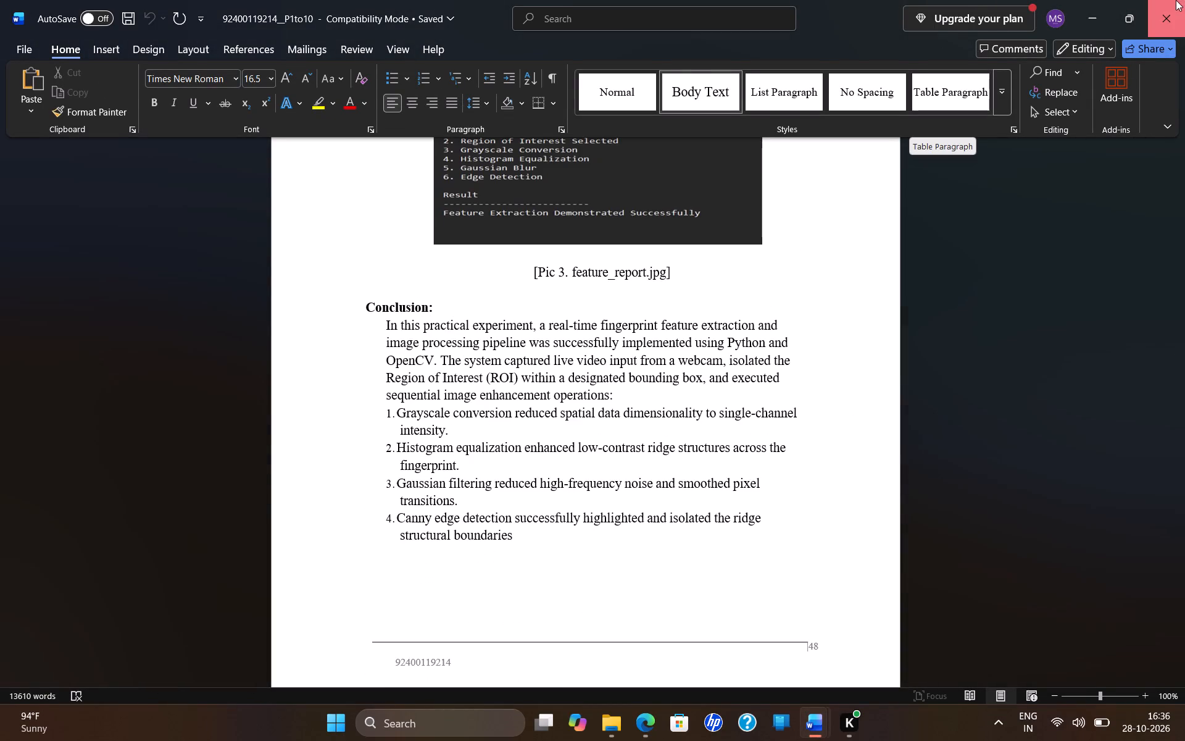
left_click(1176, 0)
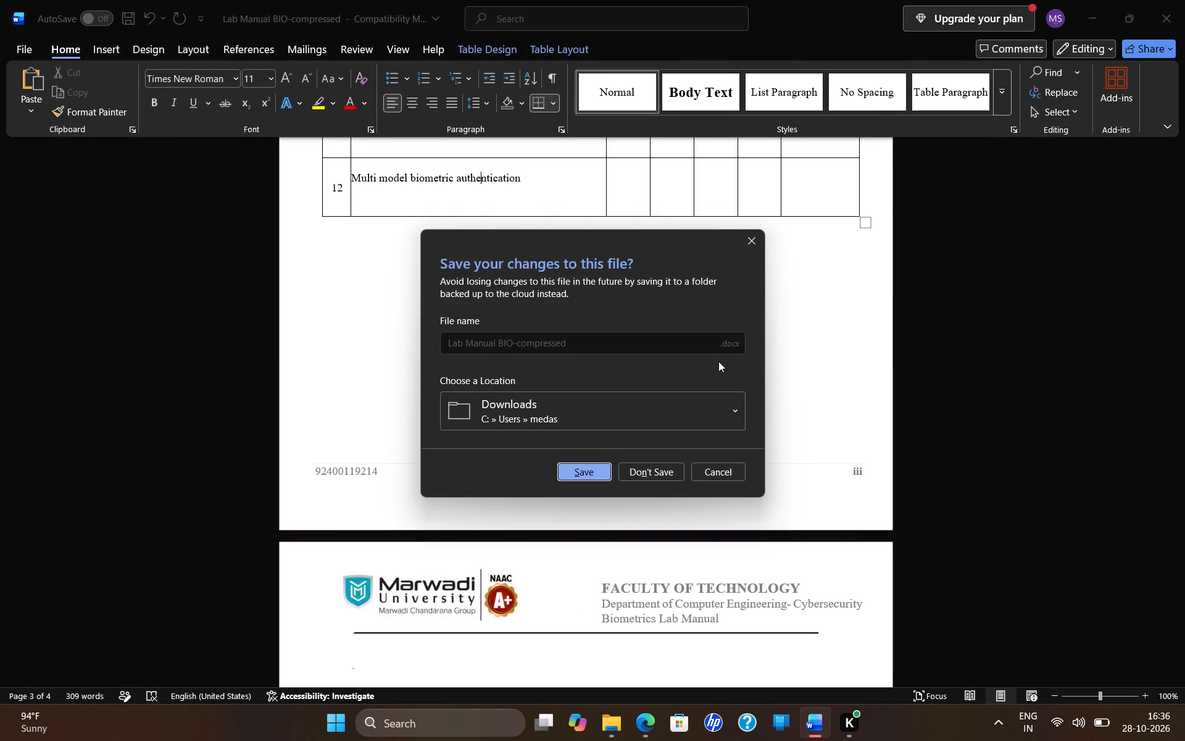
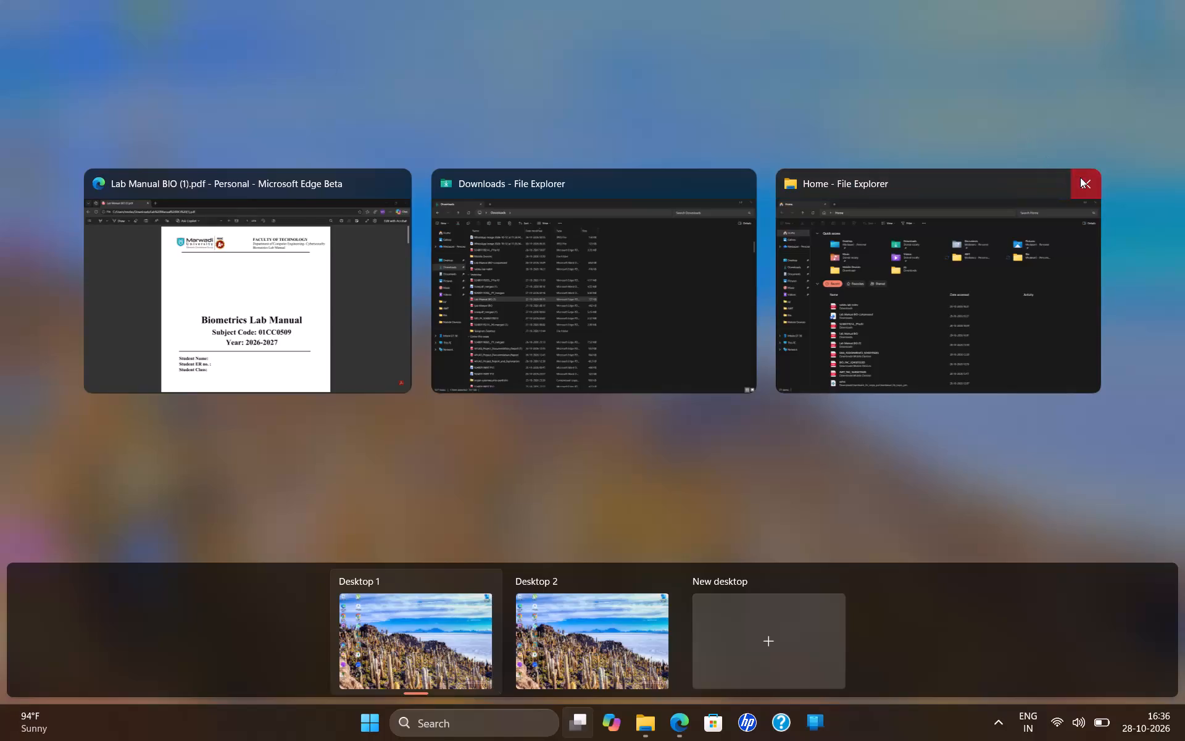
Close the remaining File Explorer windows and the Lab Manual BIO (1).pdf browser window.
left_click(913, 183)
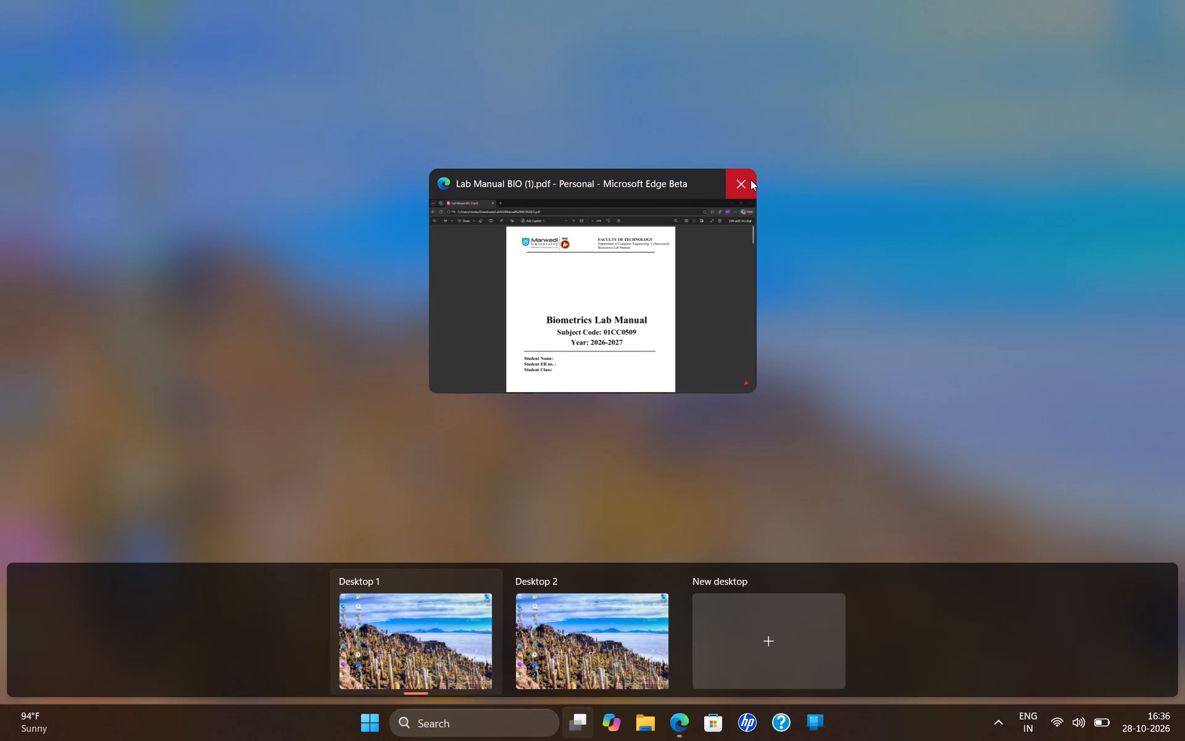
left_click(750, 180)
left_click(750, 180)
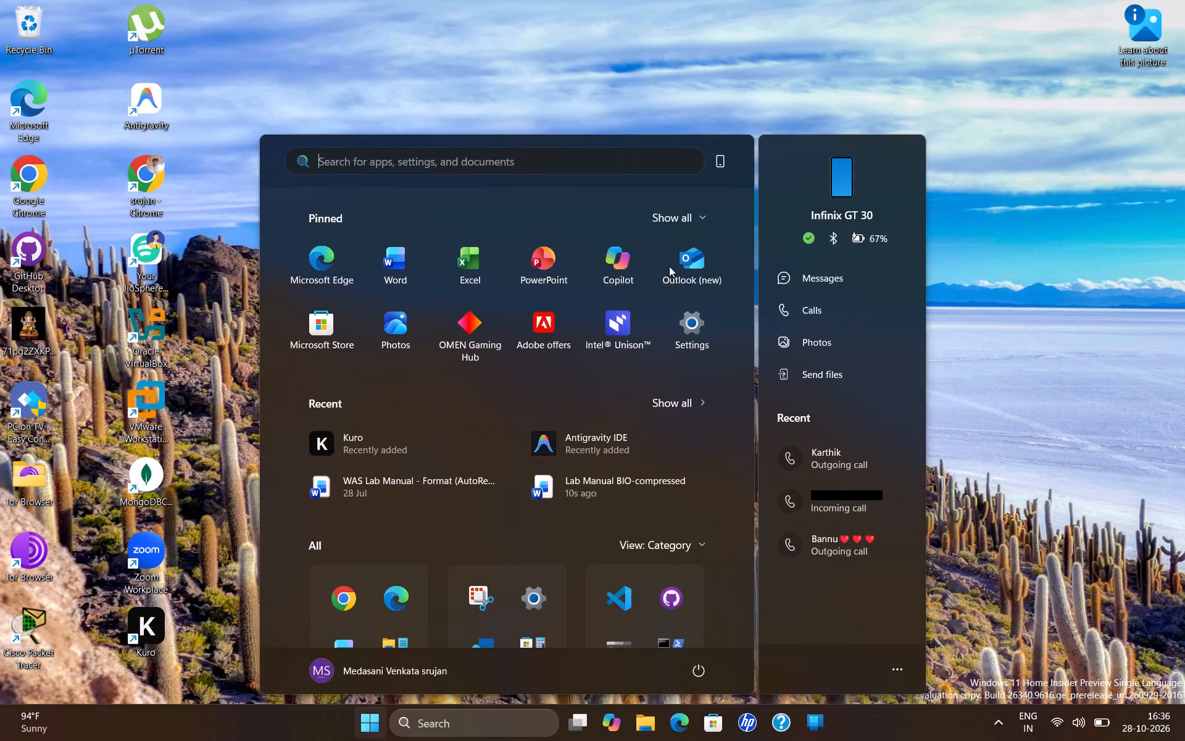
Dismiss the Start menu and bring up the Shut Down Windows dialog from the empty desktop.
key("alt+F4")
key("alt+F4")
key("alt+F4")
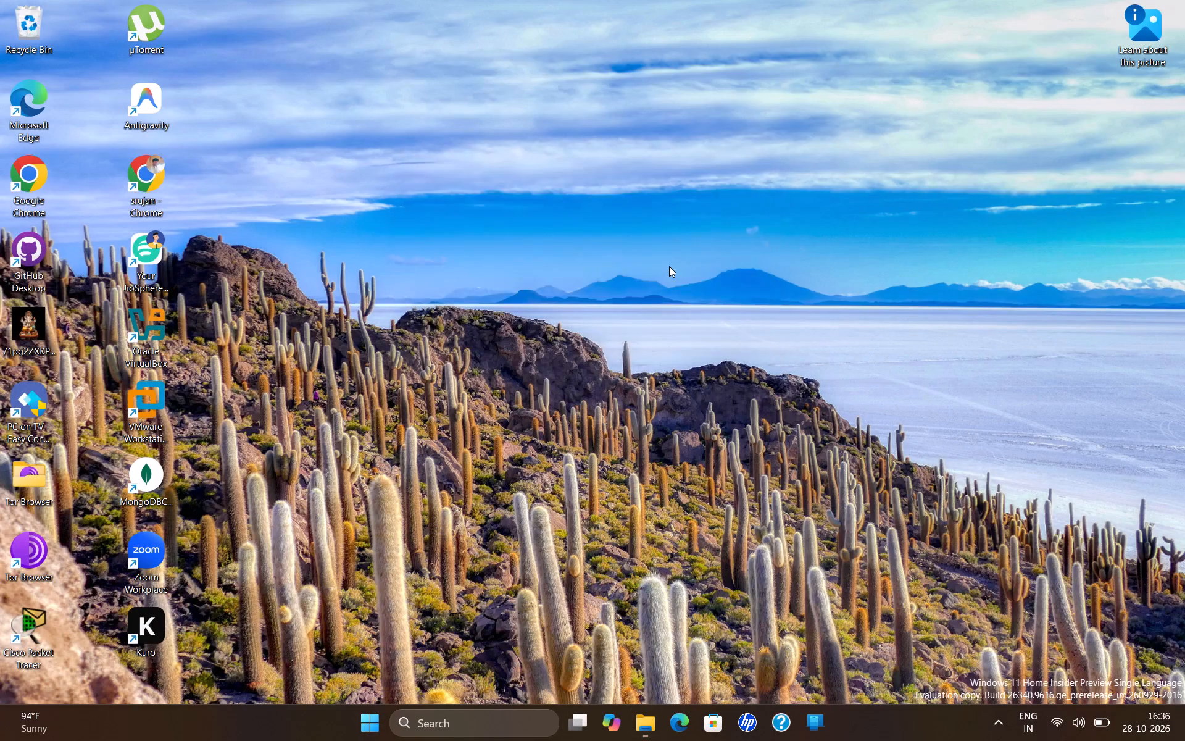
key("alt+F4")
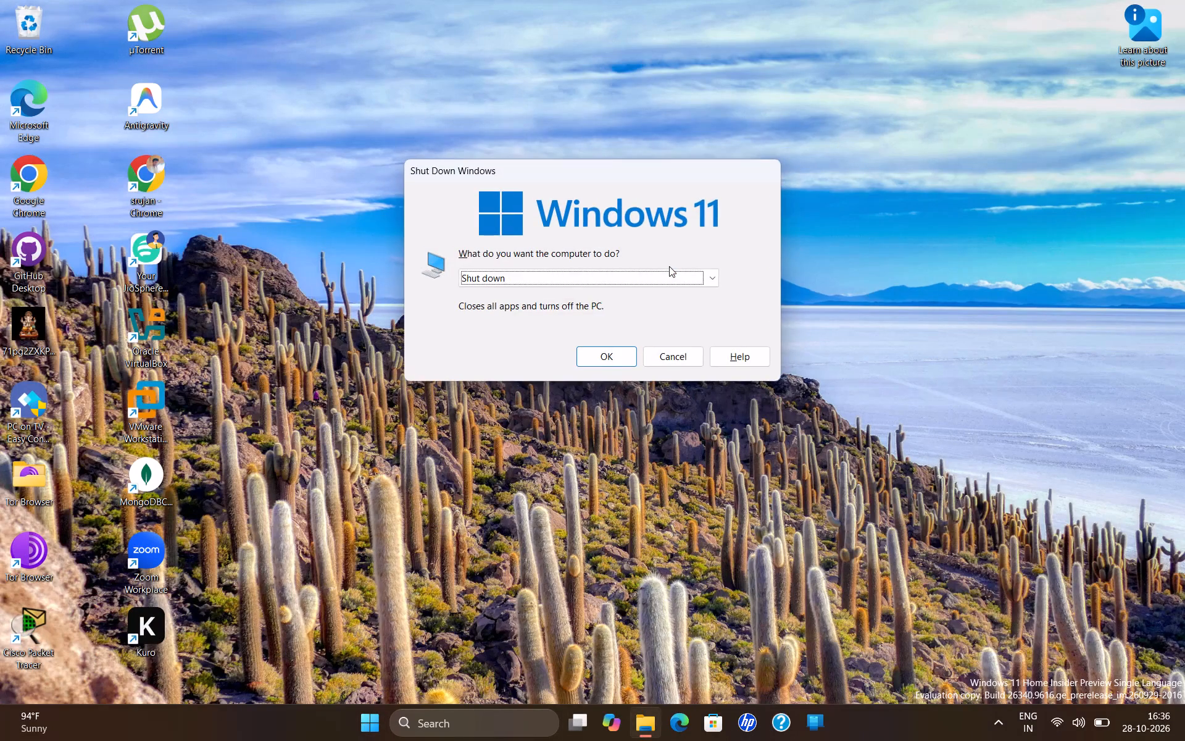